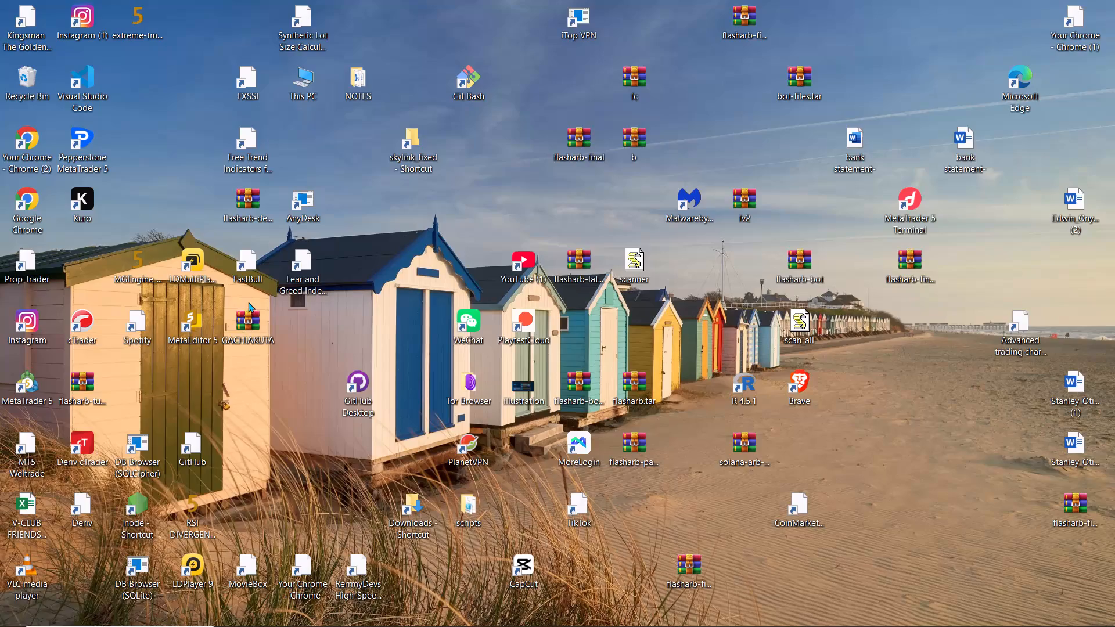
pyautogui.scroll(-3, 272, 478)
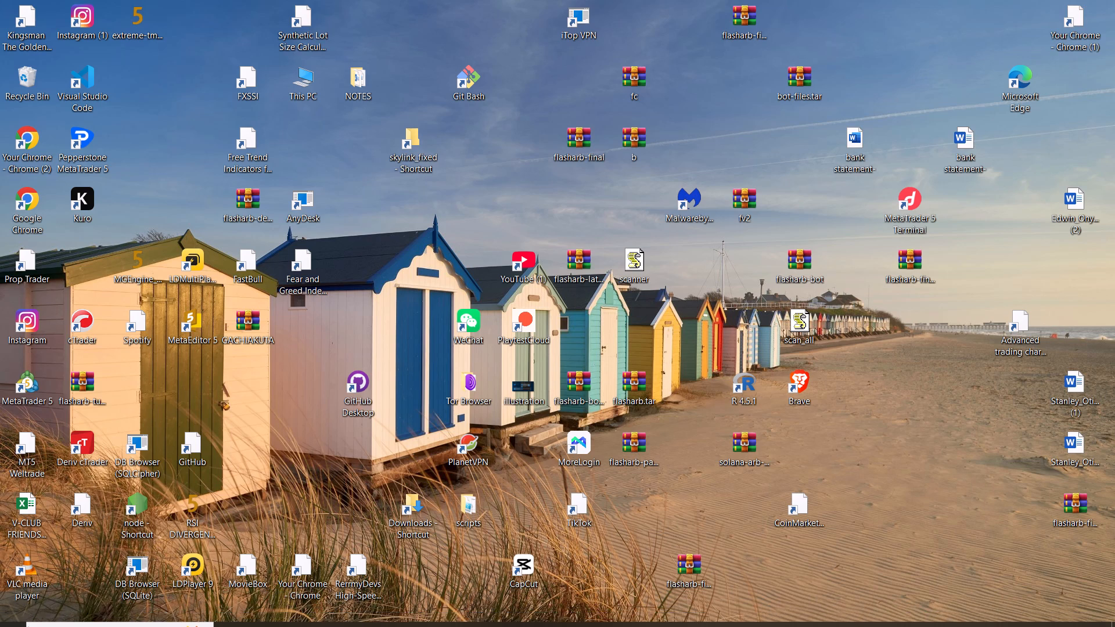
# Find Excel in the list of installed apps and launch it.
pyautogui.click(19, 620)
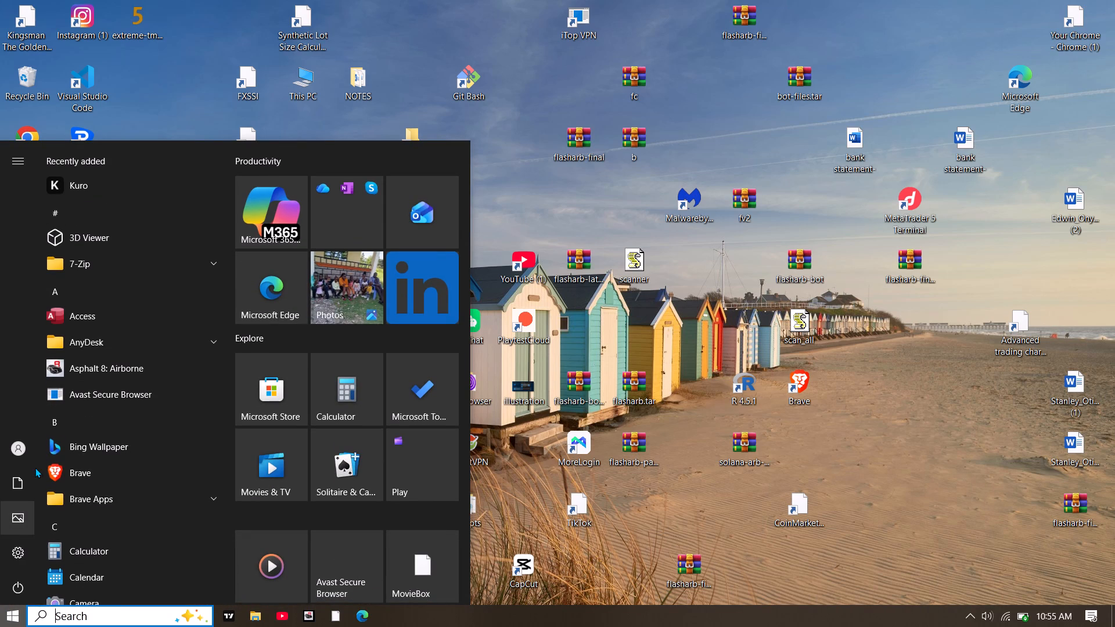
pyautogui.scroll(-2, 66, 535)
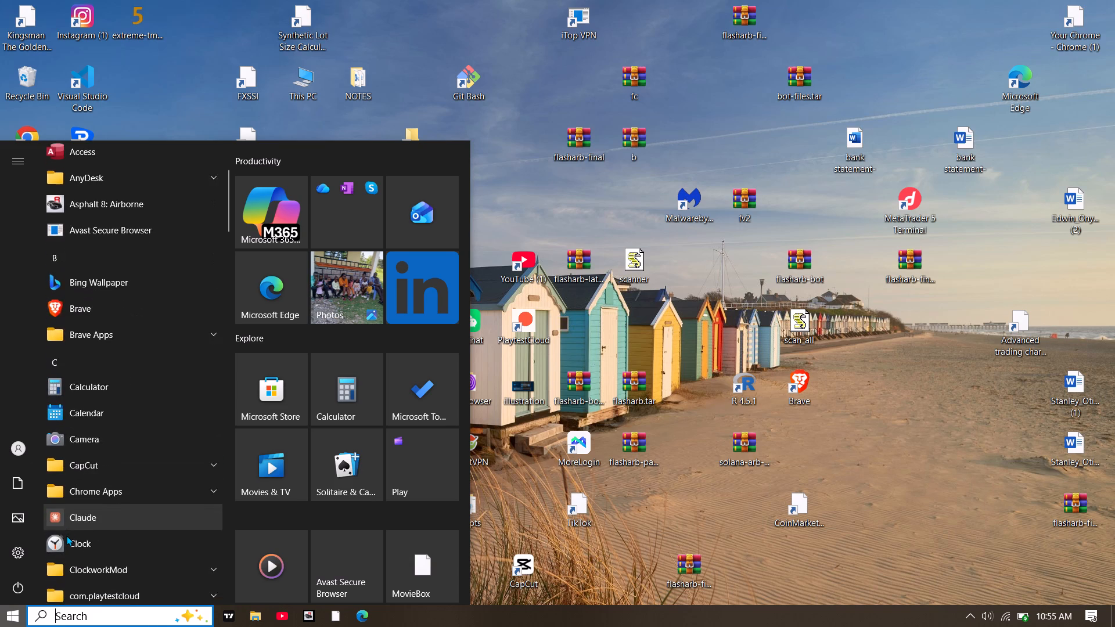
pyautogui.scroll(-5, 66, 535)
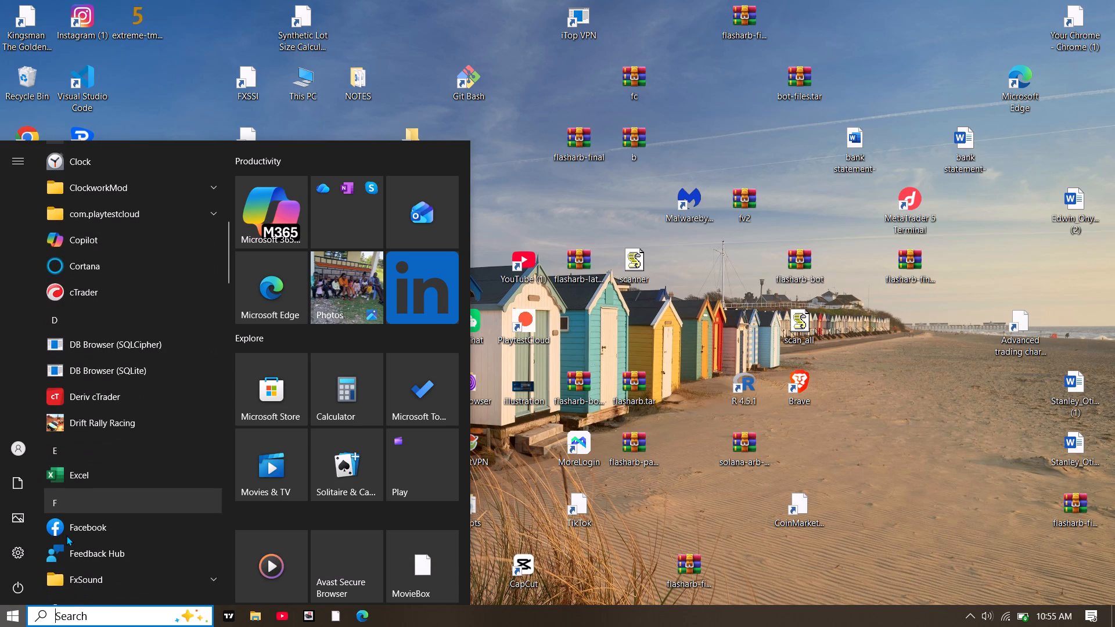
pyautogui.click(74, 480)
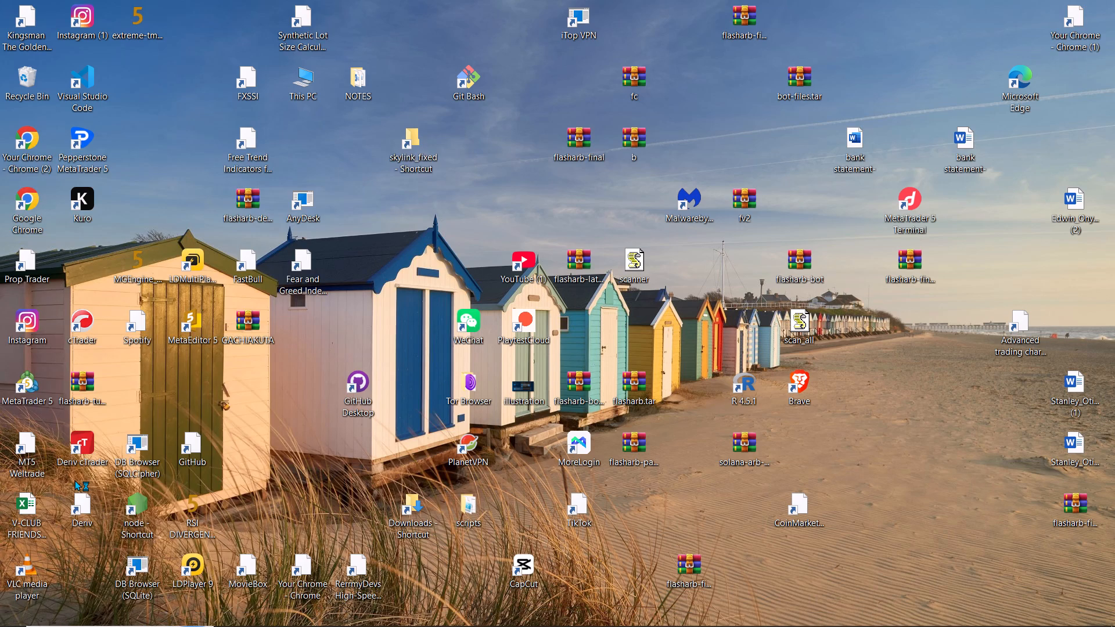
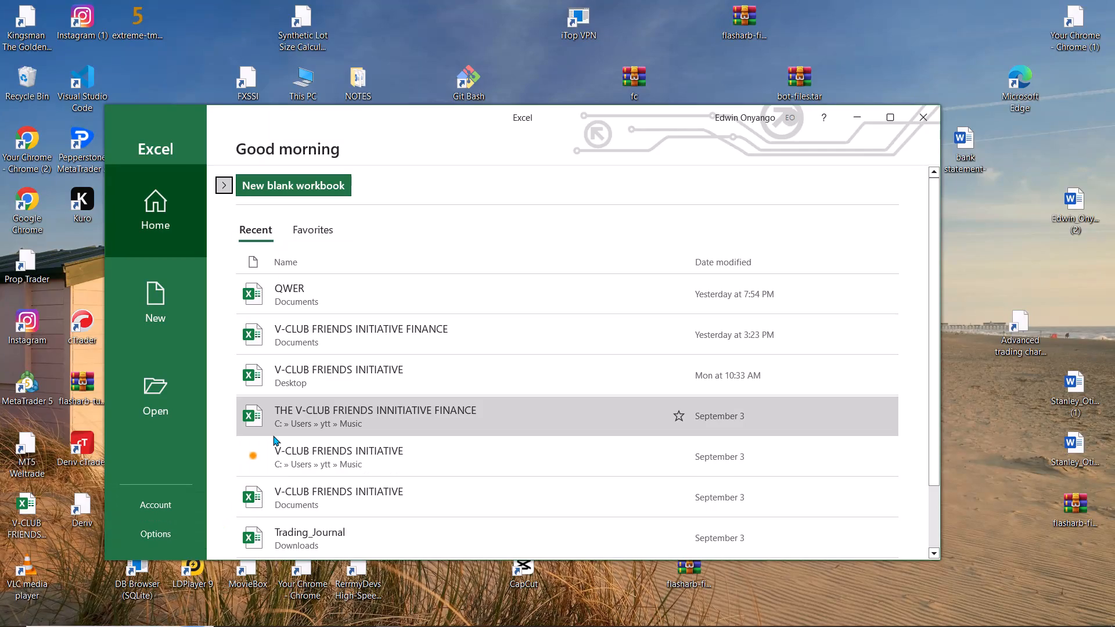
# Open the recent workbook QWER from the Documents folder.
pyautogui.scroll(1, 269, 379)
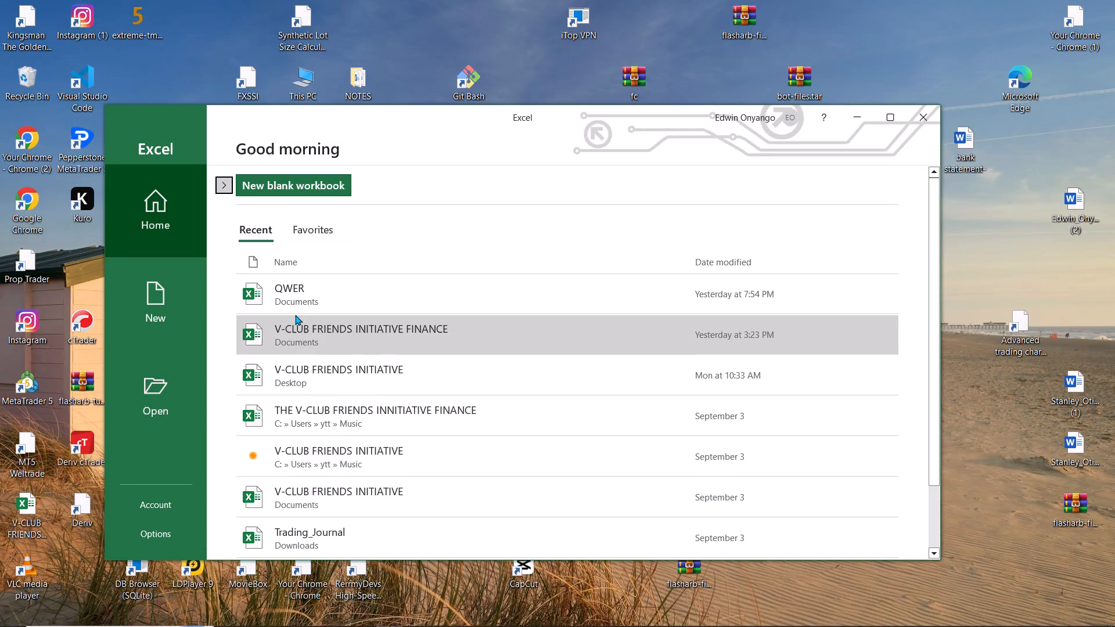
pyautogui.click(318, 286)
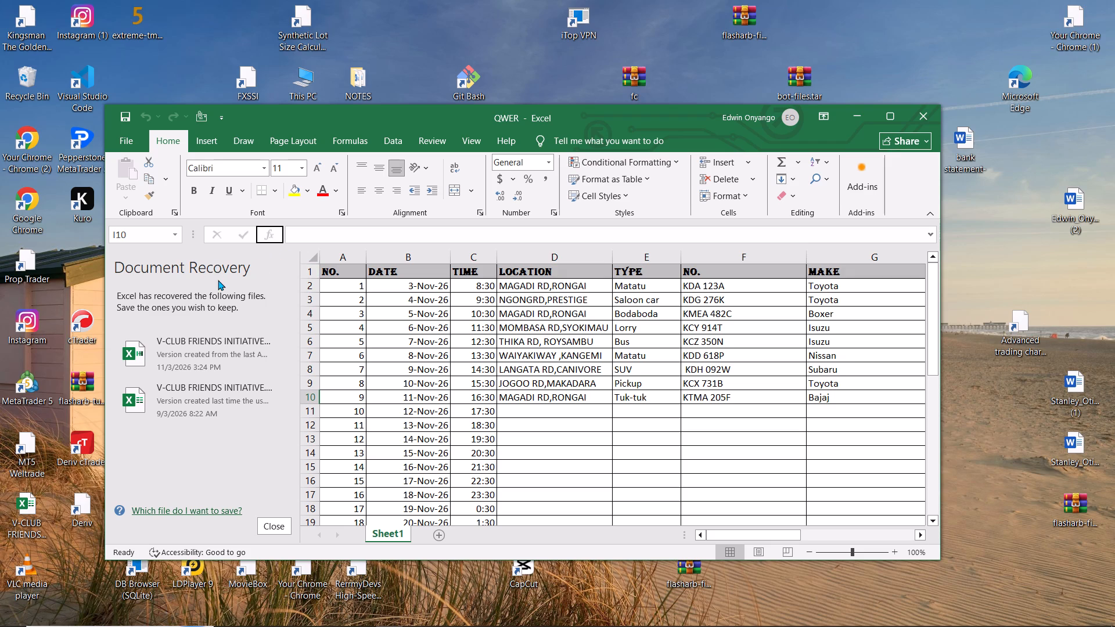
# Close the Document Recovery pane and choose to remove the recovered files.
pyautogui.click(276, 527)
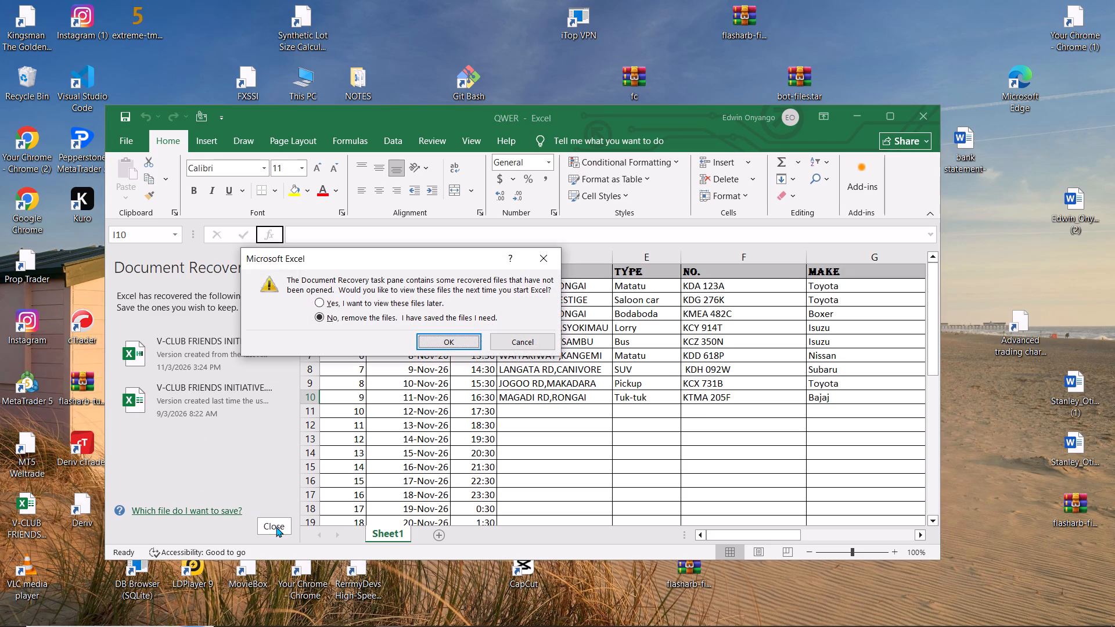
pyautogui.click(459, 341)
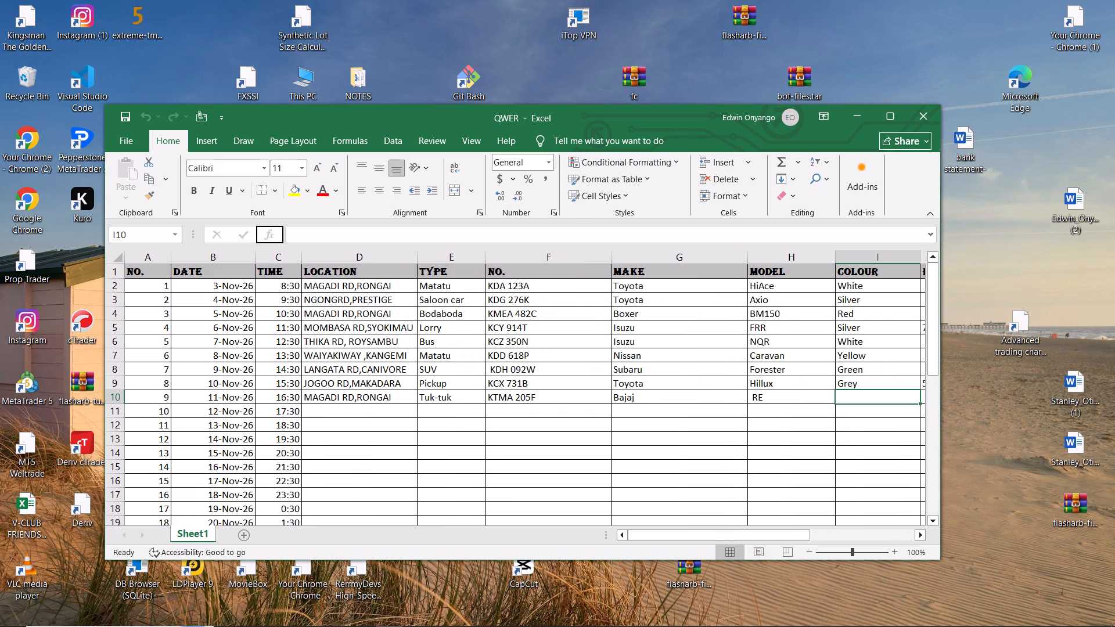
# Maximize the QWER workbook window.
pyautogui.scroll(-1, 482, 375)
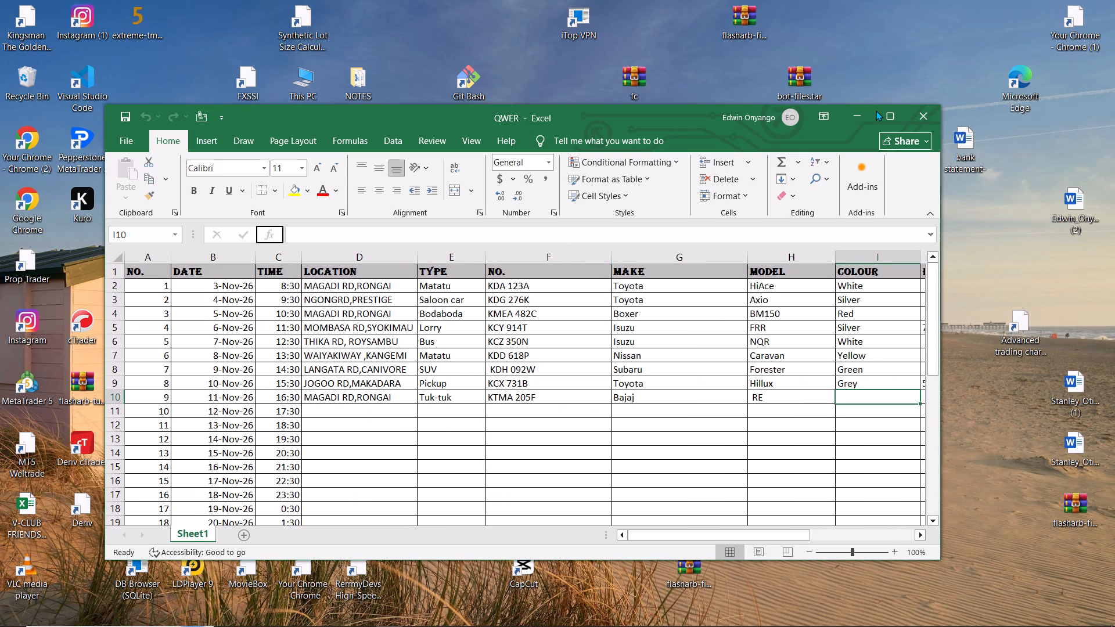
pyautogui.click(882, 111)
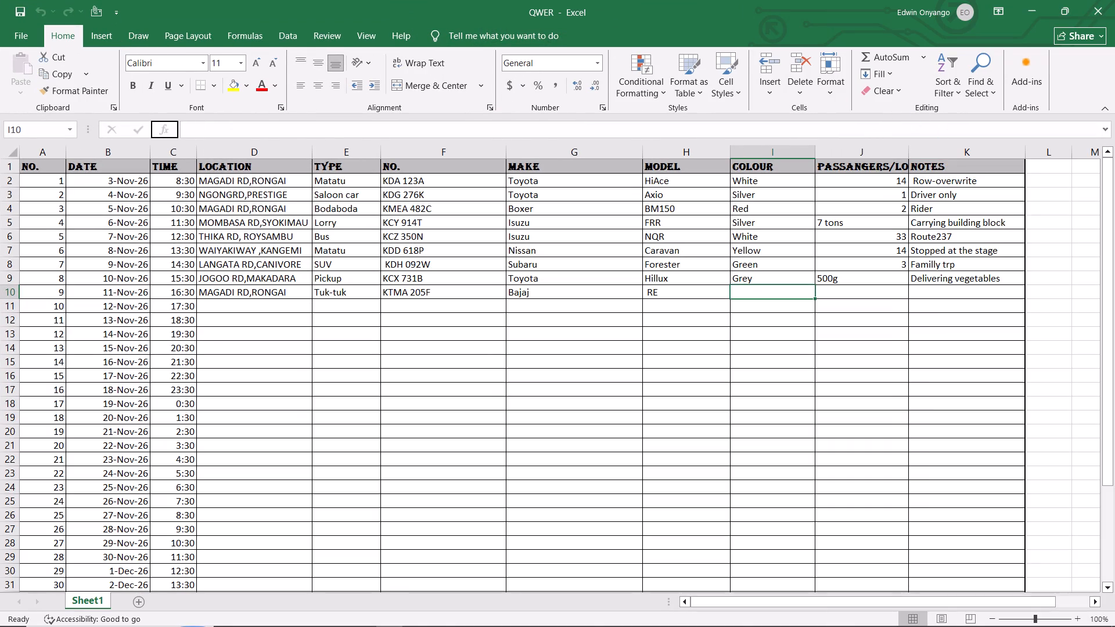
# Enter White as the colour for the Bajaj Tuk-tuk record in cell I10.
pyautogui.click(751, 294)
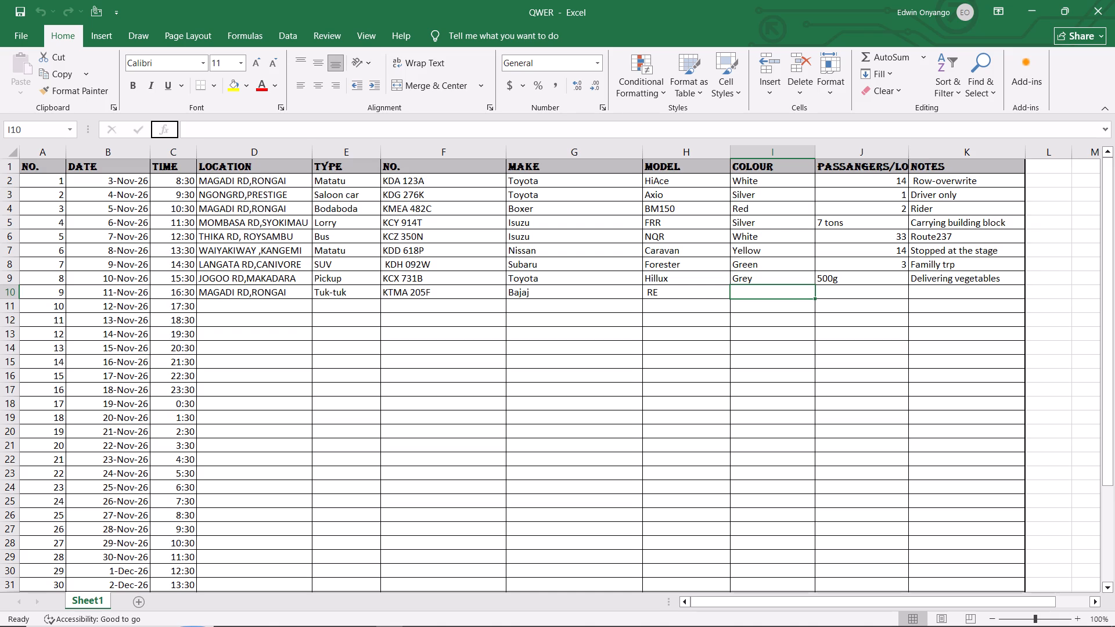
pyautogui.click(751, 294)
pyautogui.press('w')
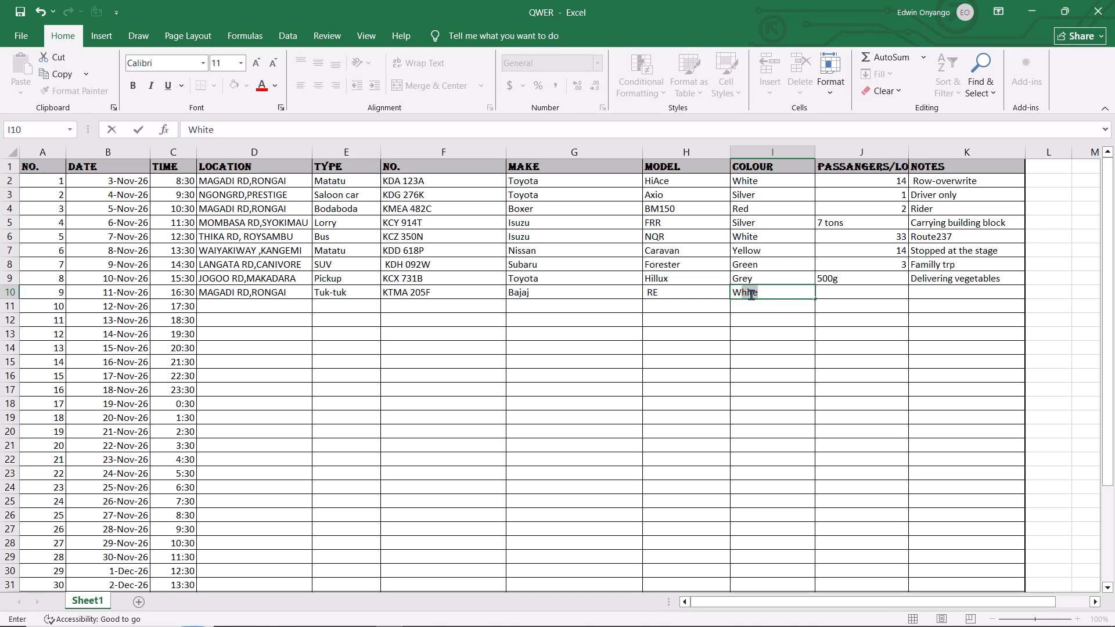
pyautogui.press('h')
pyautogui.press('Return')
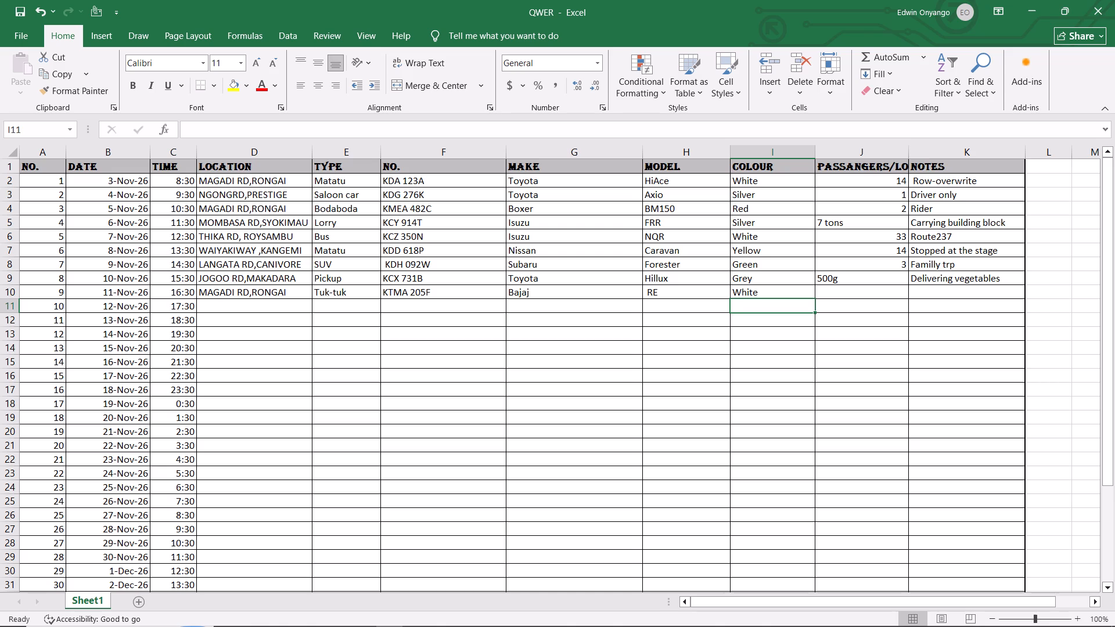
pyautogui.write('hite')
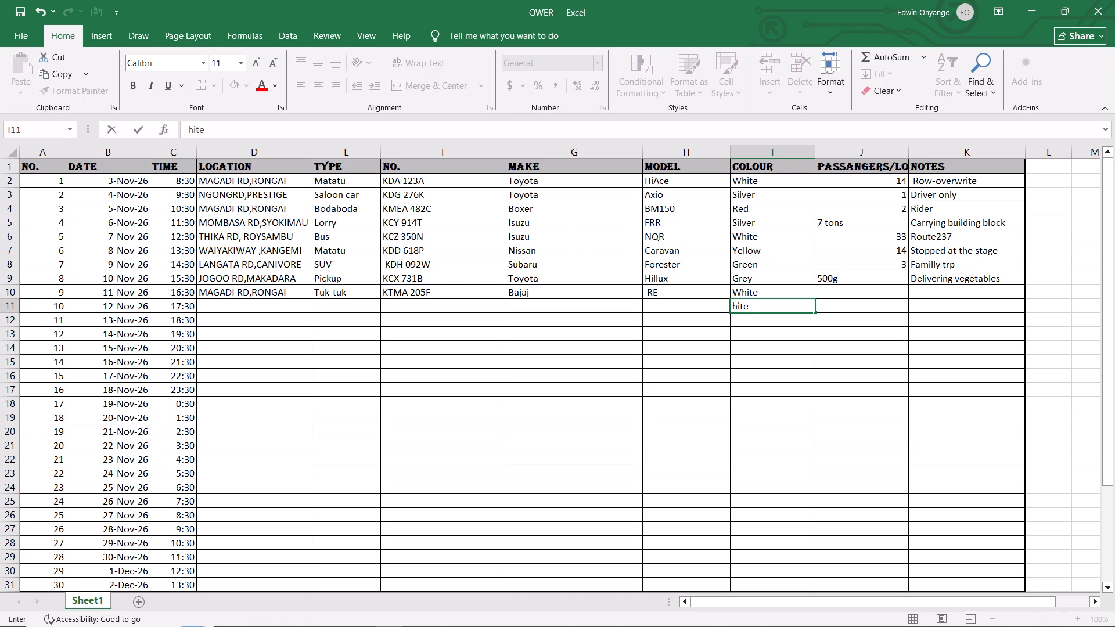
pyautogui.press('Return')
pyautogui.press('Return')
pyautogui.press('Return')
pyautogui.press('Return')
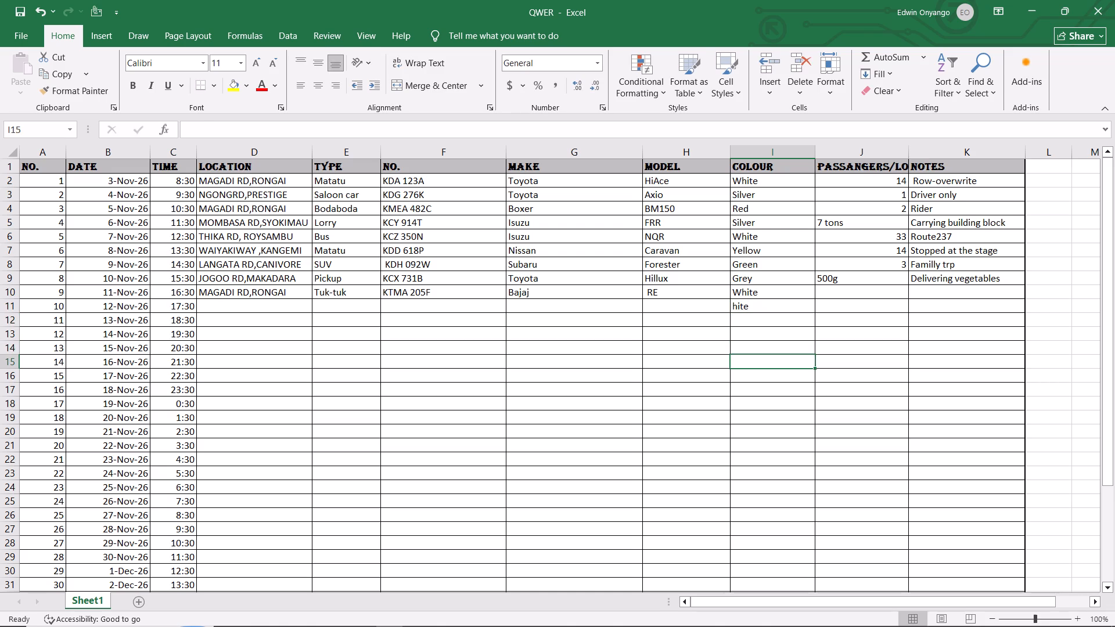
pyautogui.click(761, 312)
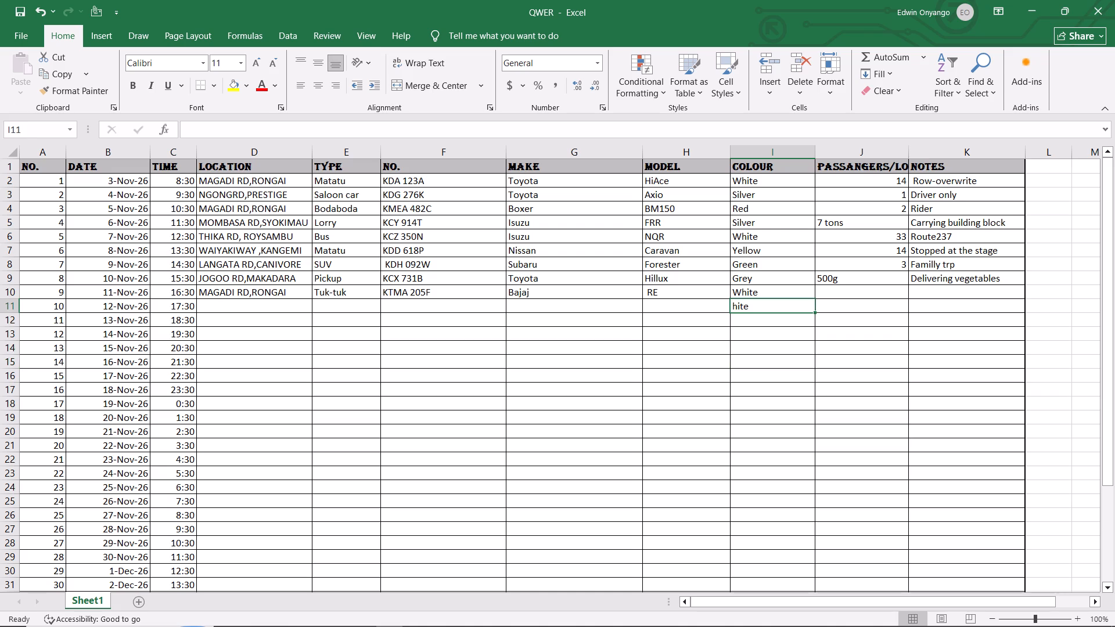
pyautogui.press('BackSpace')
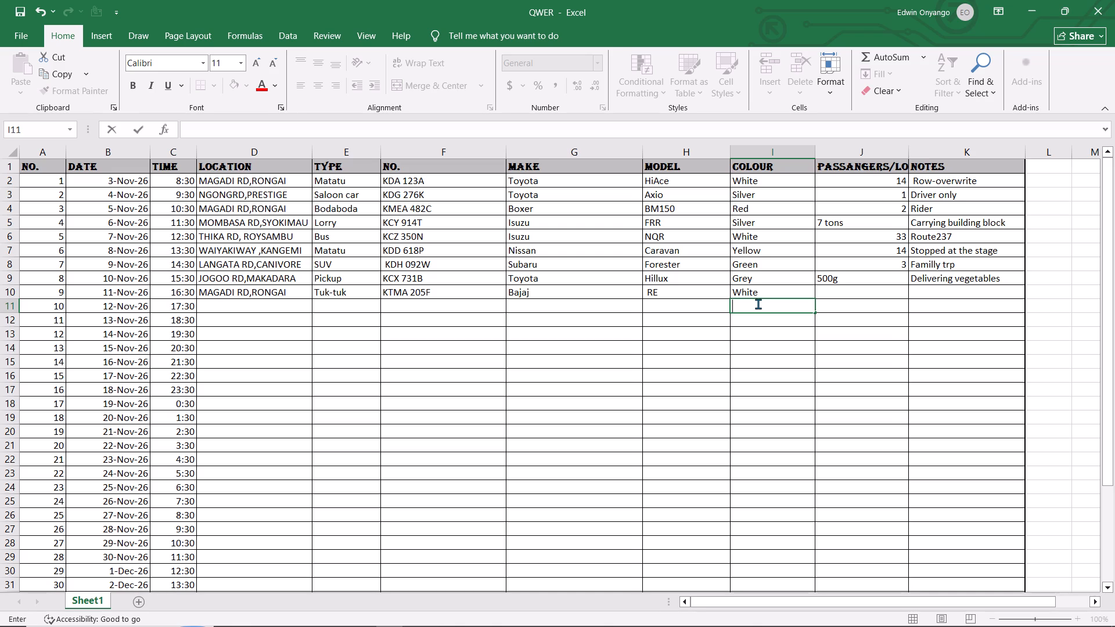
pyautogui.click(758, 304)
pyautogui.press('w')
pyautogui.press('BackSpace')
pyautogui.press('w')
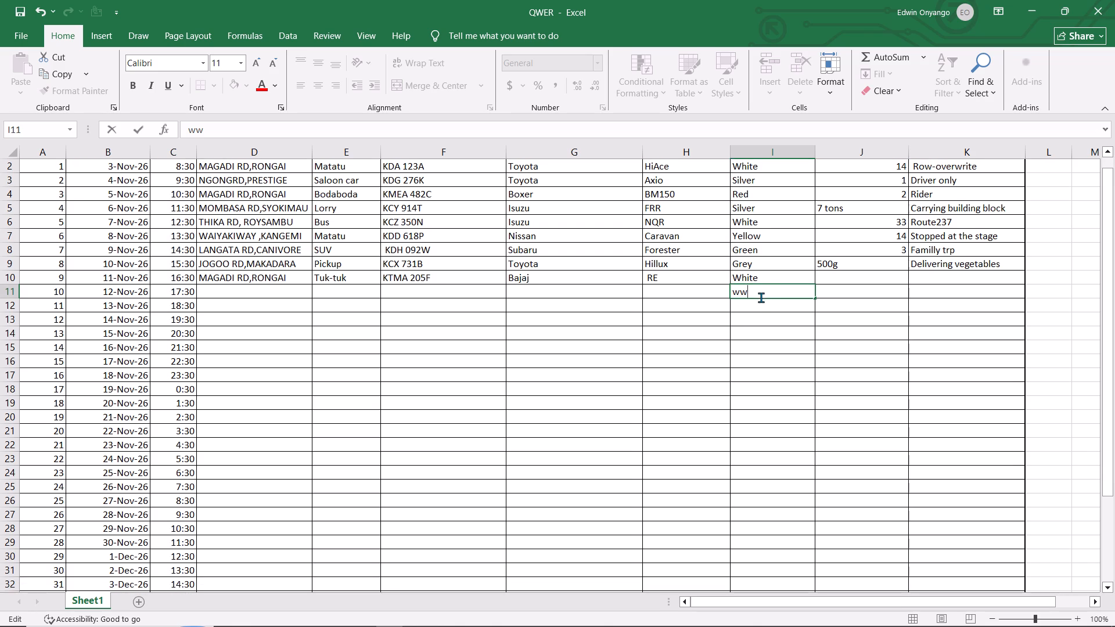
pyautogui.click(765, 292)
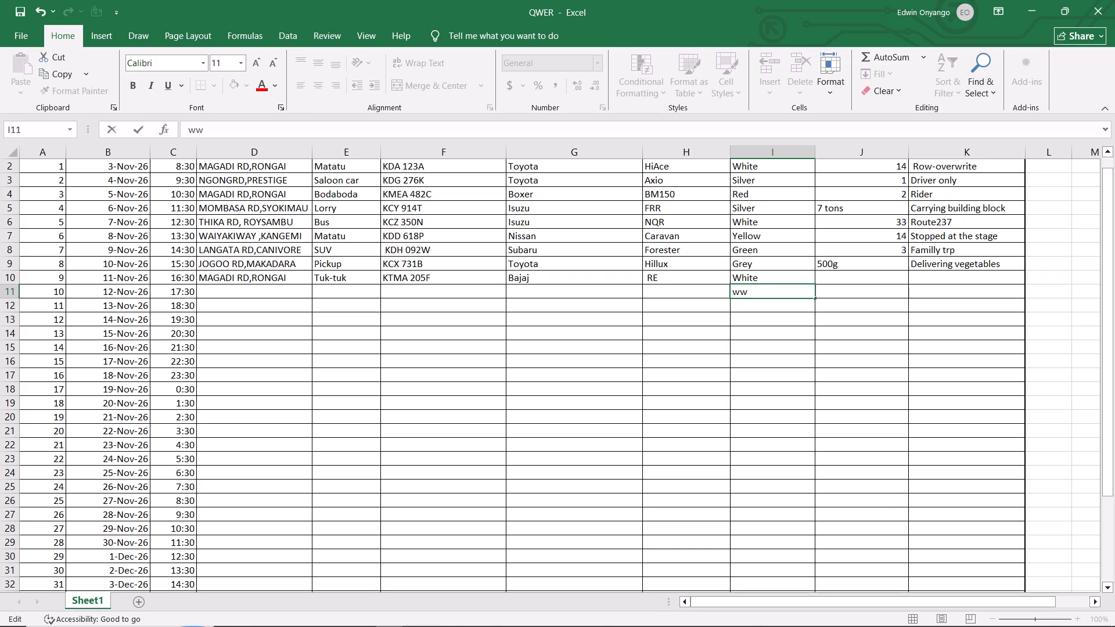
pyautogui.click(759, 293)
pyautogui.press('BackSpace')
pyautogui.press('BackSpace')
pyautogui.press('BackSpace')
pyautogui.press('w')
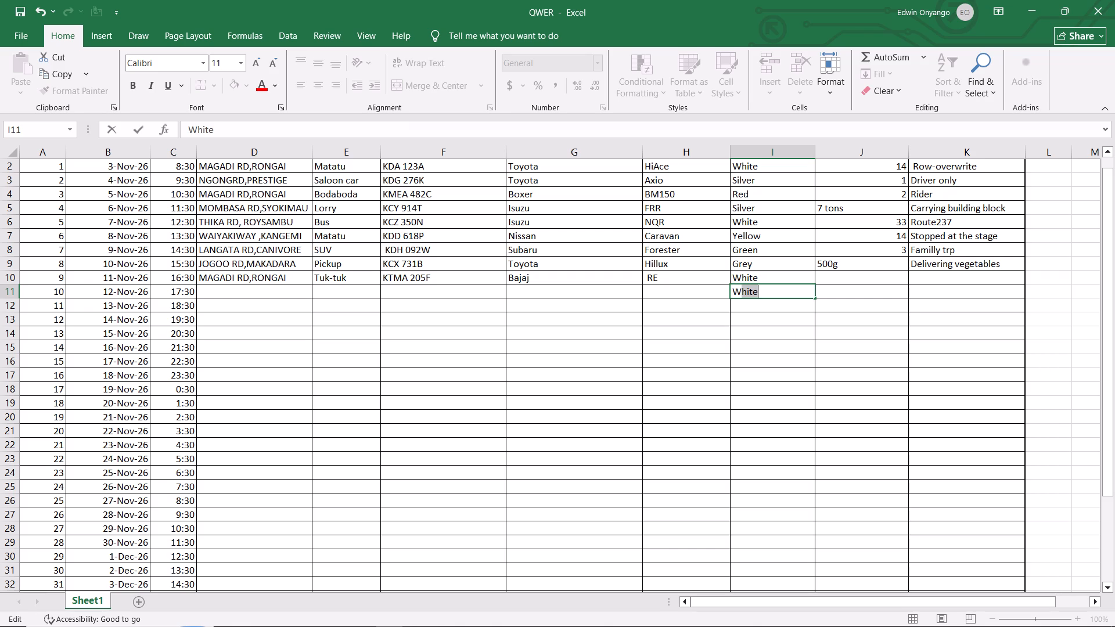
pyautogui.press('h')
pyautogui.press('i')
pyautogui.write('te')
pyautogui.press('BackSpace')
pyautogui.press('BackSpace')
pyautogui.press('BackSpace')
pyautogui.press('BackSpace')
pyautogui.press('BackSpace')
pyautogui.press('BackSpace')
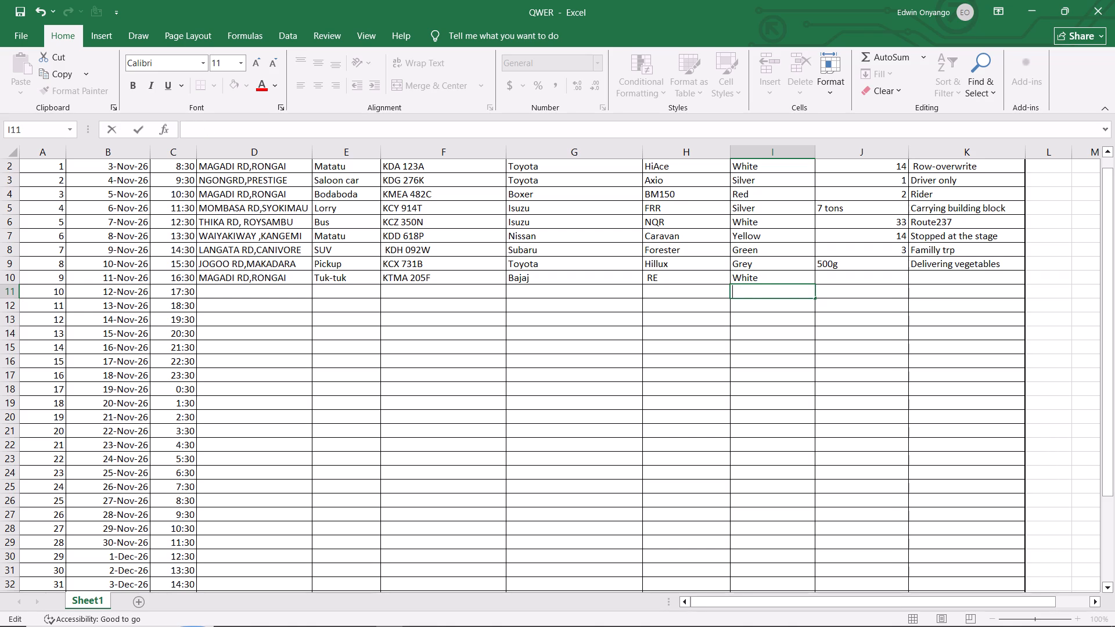
# Select the empty passengers/load cell J10 in the Bajaj Tuk-tuk record.
pyautogui.click(844, 279)
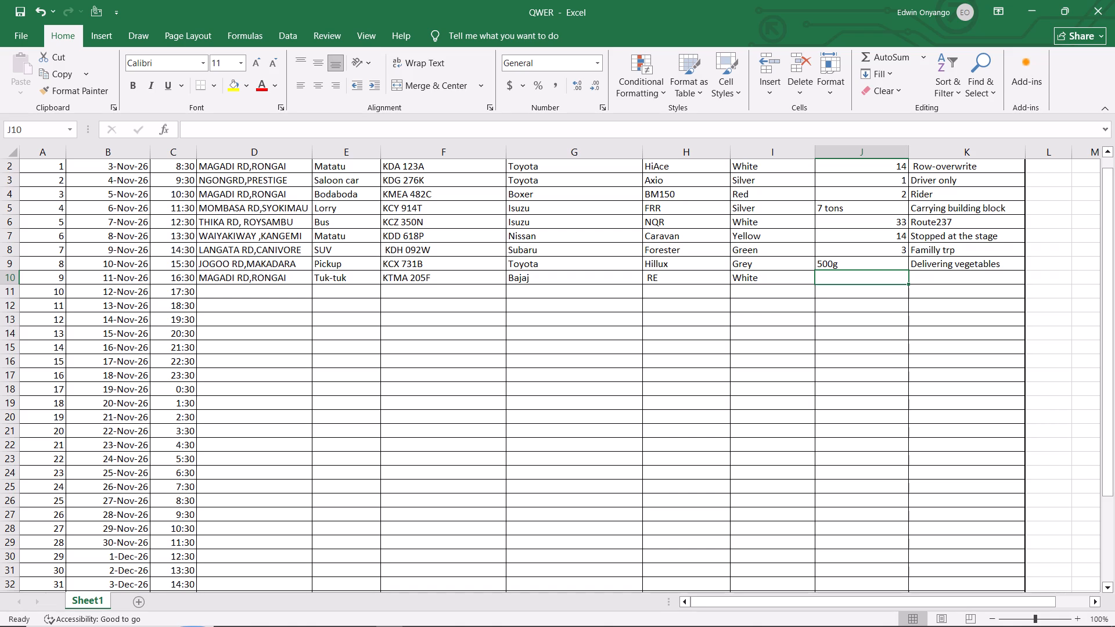
pyautogui.click(843, 276)
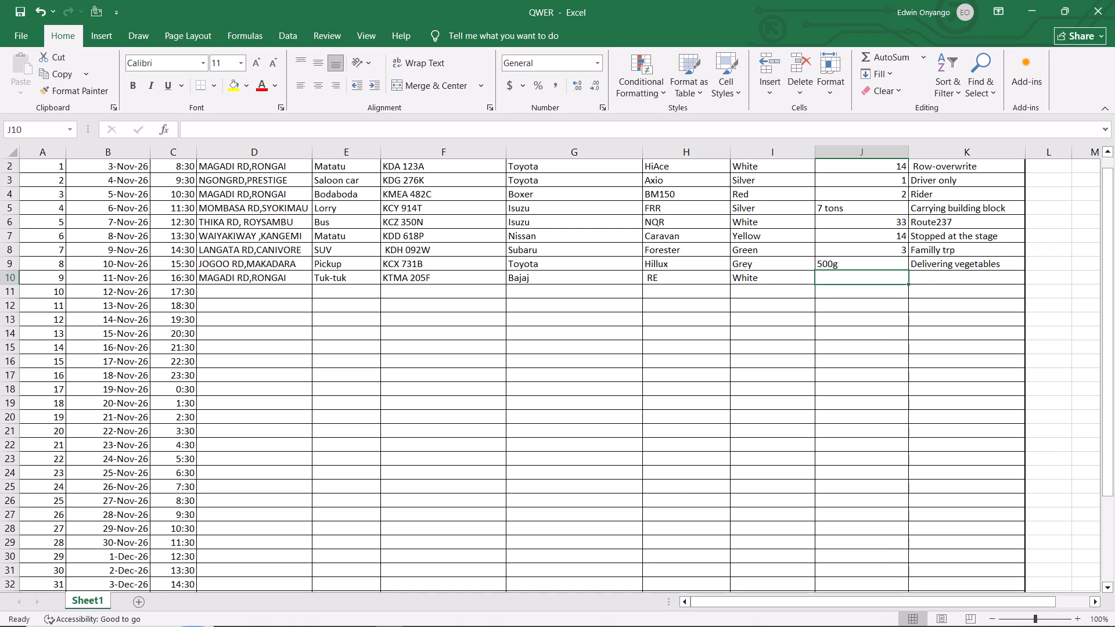
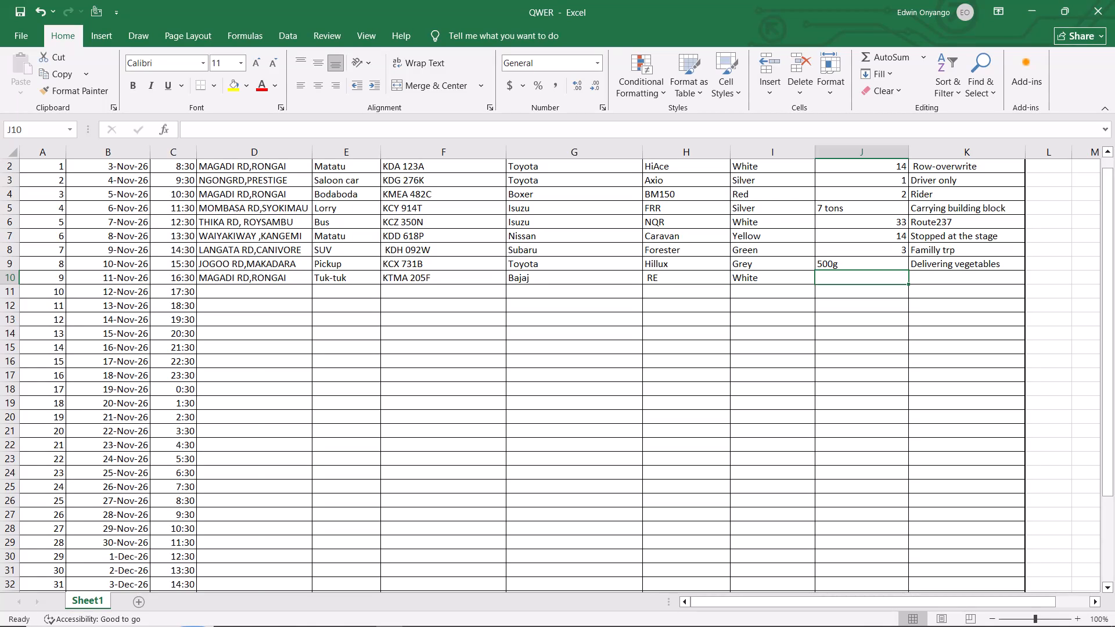
# Enter 3 as the passengers/load value for the Bajaj Tuk-tuk record in cell J10.
pyautogui.click(840, 279)
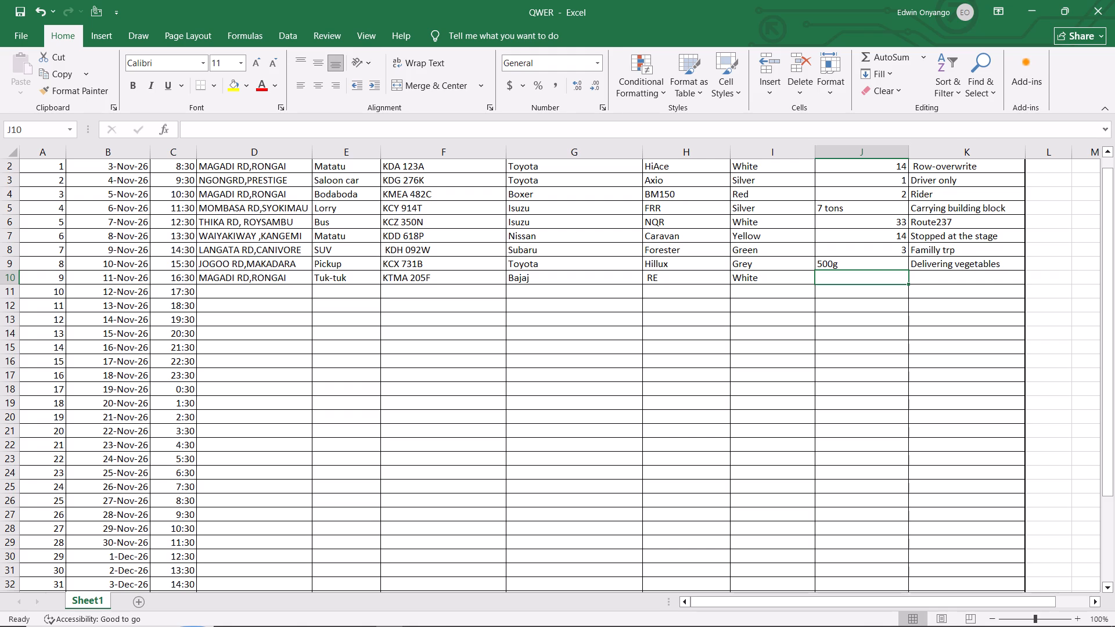
pyautogui.click(872, 275)
pyautogui.press('3')
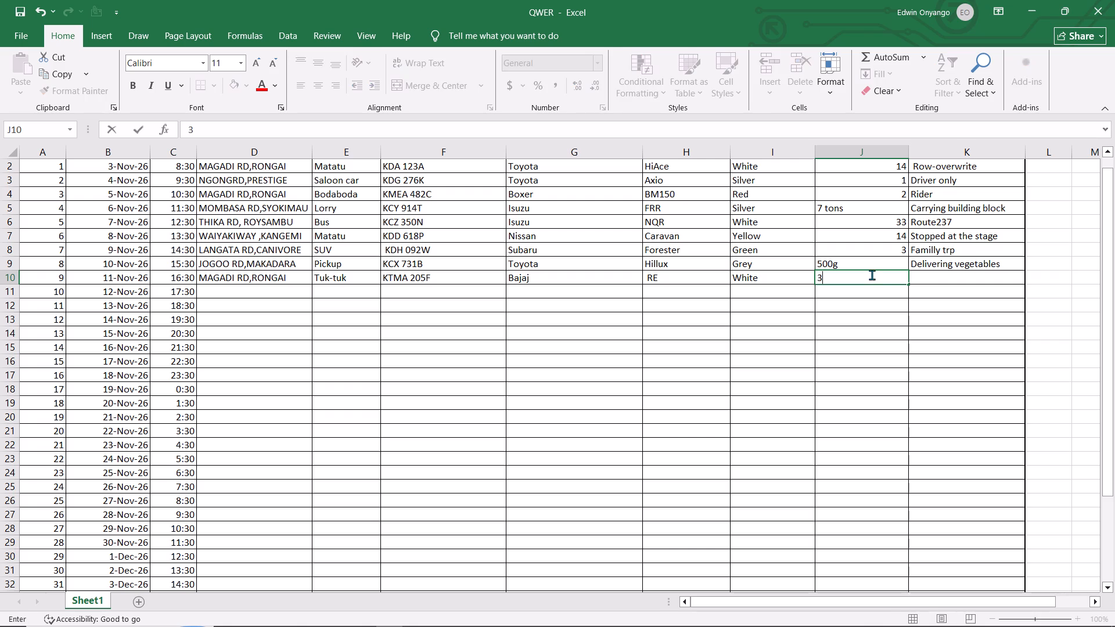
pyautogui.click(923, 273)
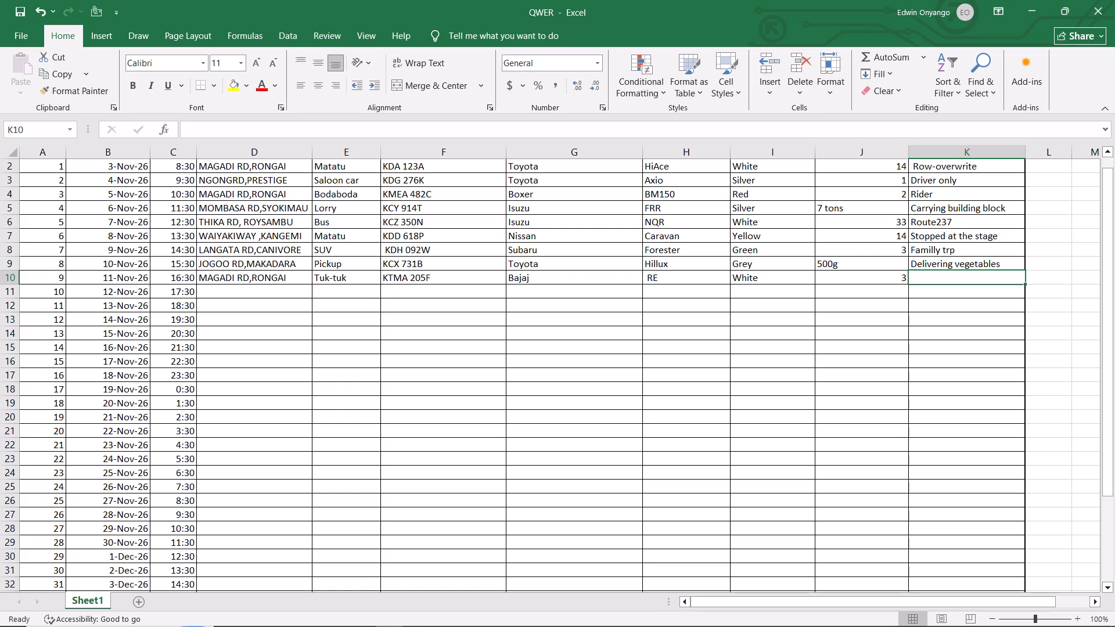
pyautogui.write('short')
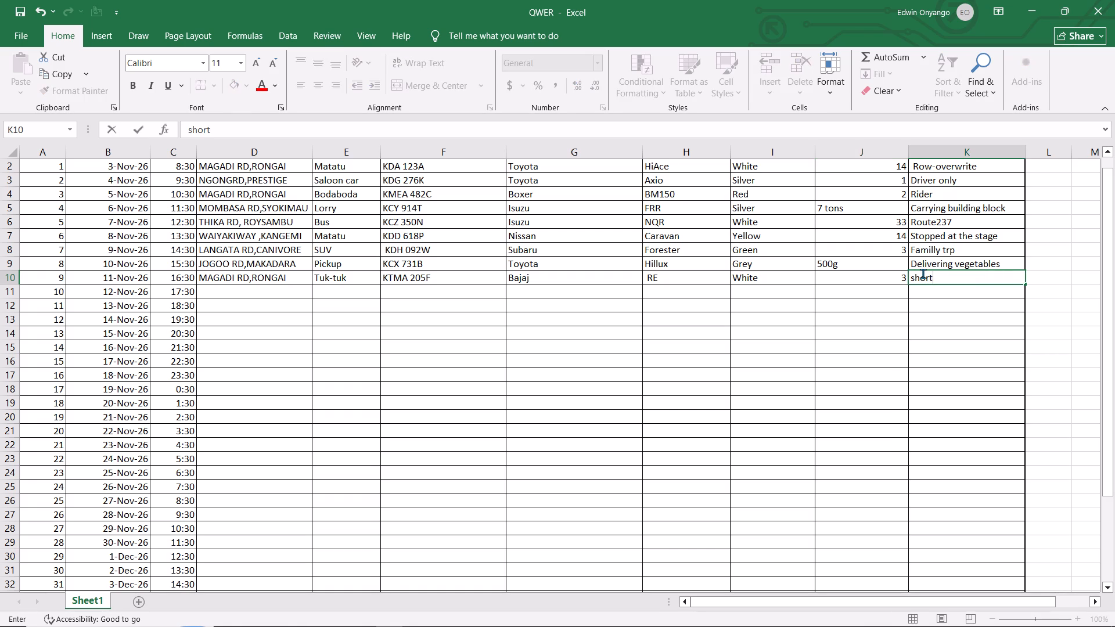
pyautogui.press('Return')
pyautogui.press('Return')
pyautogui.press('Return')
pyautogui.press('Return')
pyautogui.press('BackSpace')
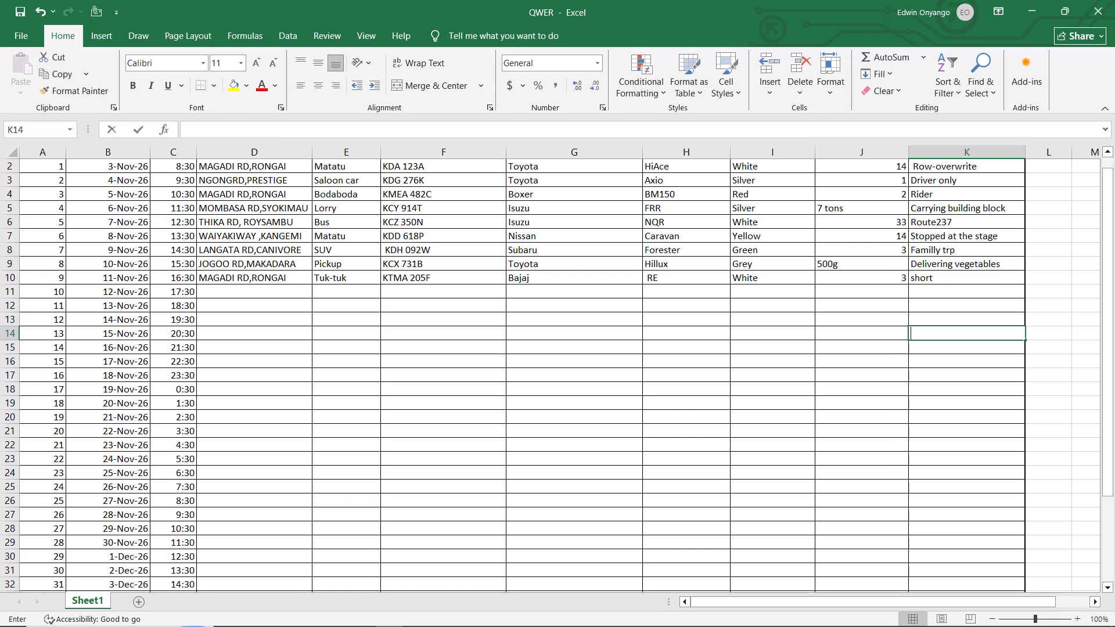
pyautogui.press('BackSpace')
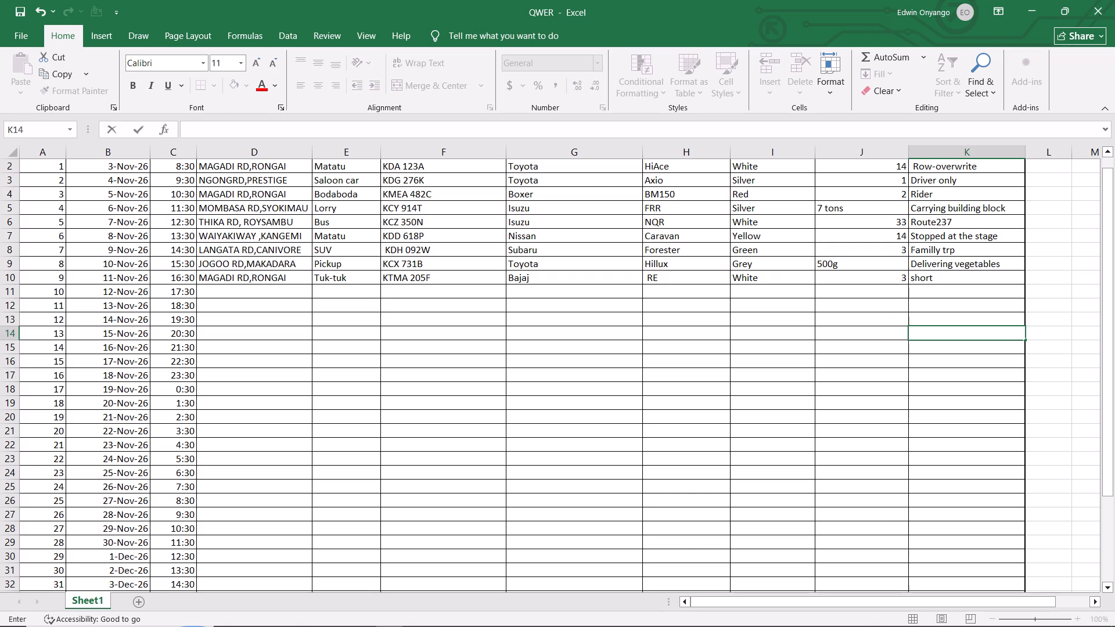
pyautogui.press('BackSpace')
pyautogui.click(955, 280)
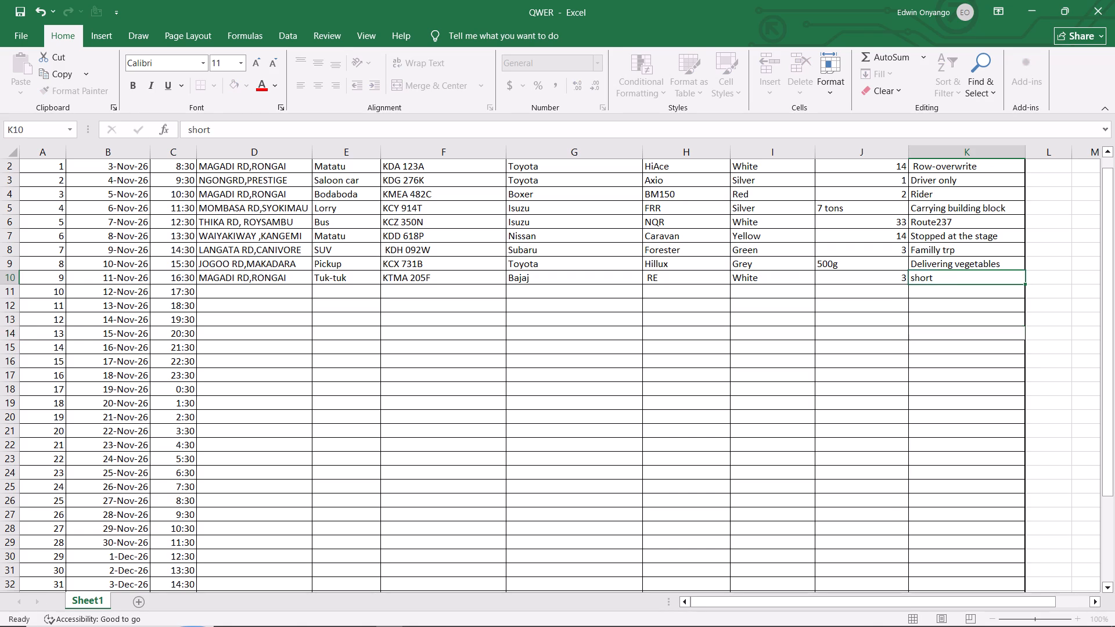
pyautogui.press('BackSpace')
# Enter "Short local trip" as the remark for the Bajaj Tuk-tuk record in cell K10.
pyautogui.press('s')
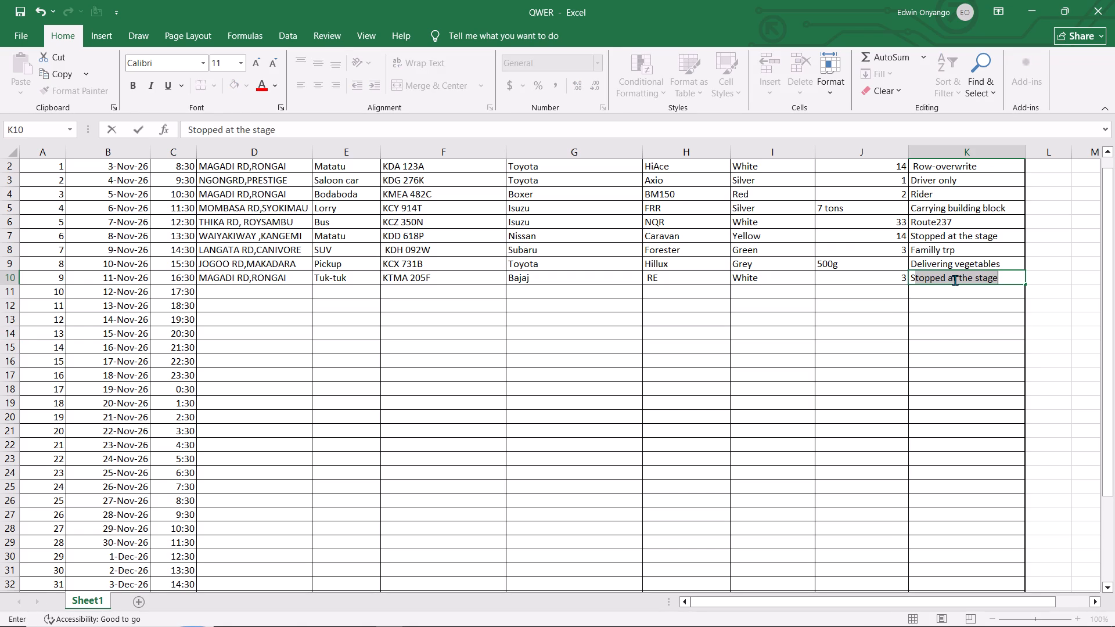
pyautogui.write('hort')
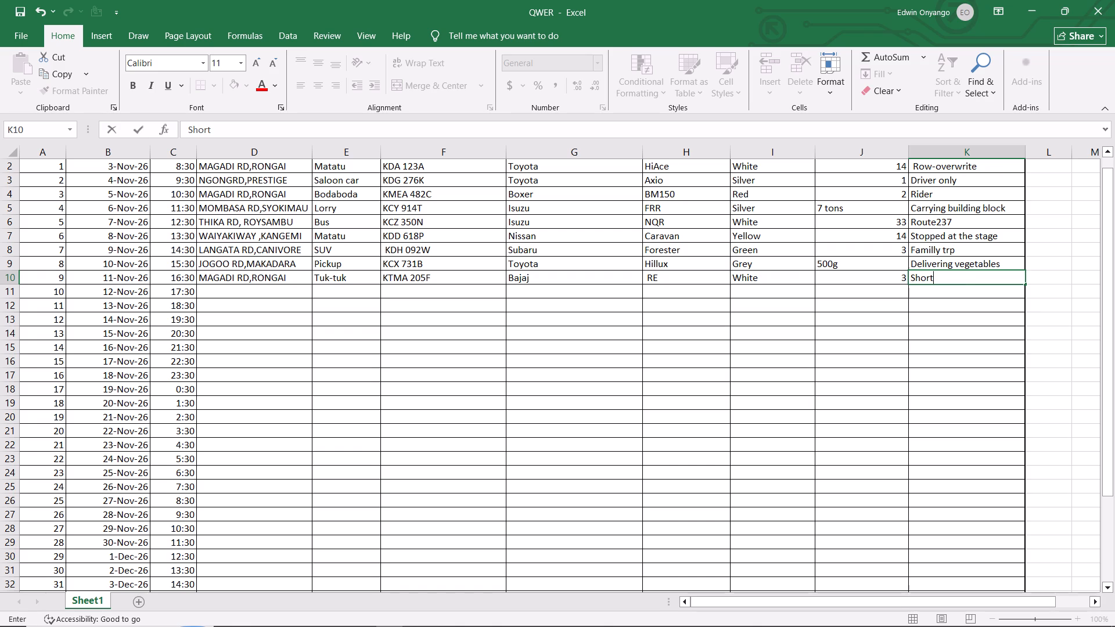
pyautogui.click(955, 276)
pyautogui.press('space')
pyautogui.write('lo')
pyautogui.write('co')
pyautogui.press('BackSpace')
pyautogui.write('al')
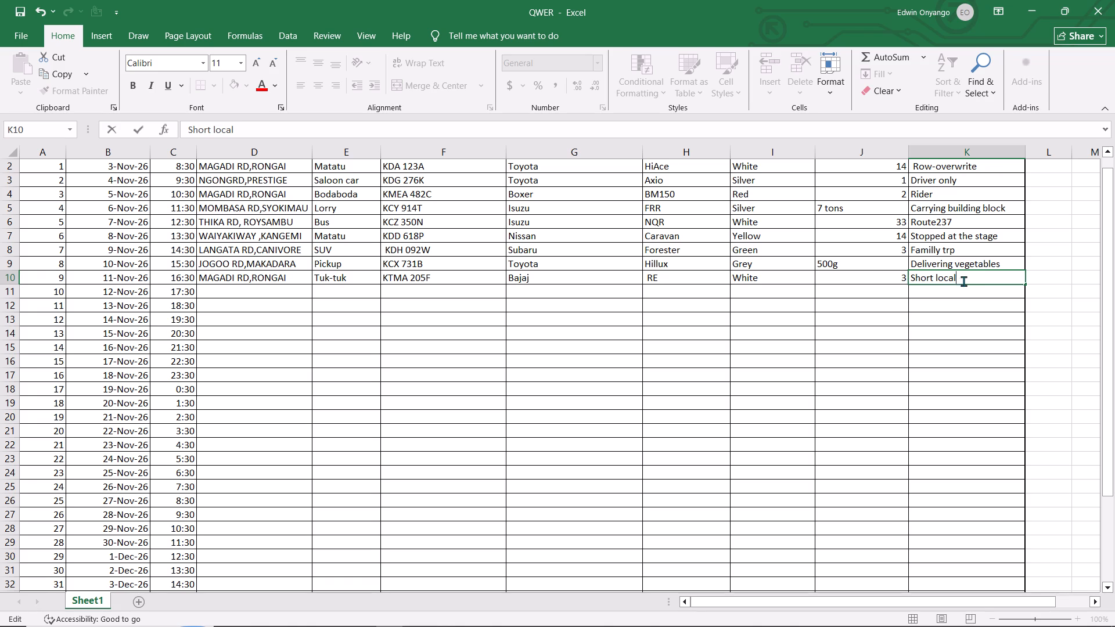
pyautogui.click(965, 276)
pyautogui.press('space')
pyautogui.press('t')
pyautogui.write('rip')
# Enter NGONG RD,DAGORETTI as the location for the 12-Nov-26 record in cell D11.
pyautogui.click(227, 291)
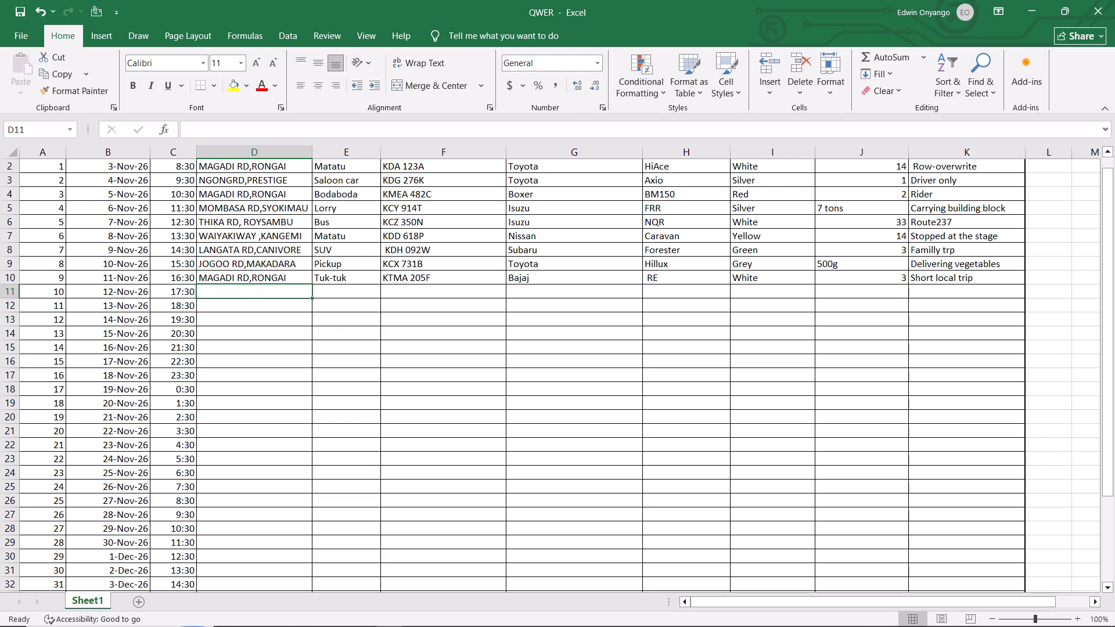
pyautogui.click(227, 292)
pyautogui.press('n')
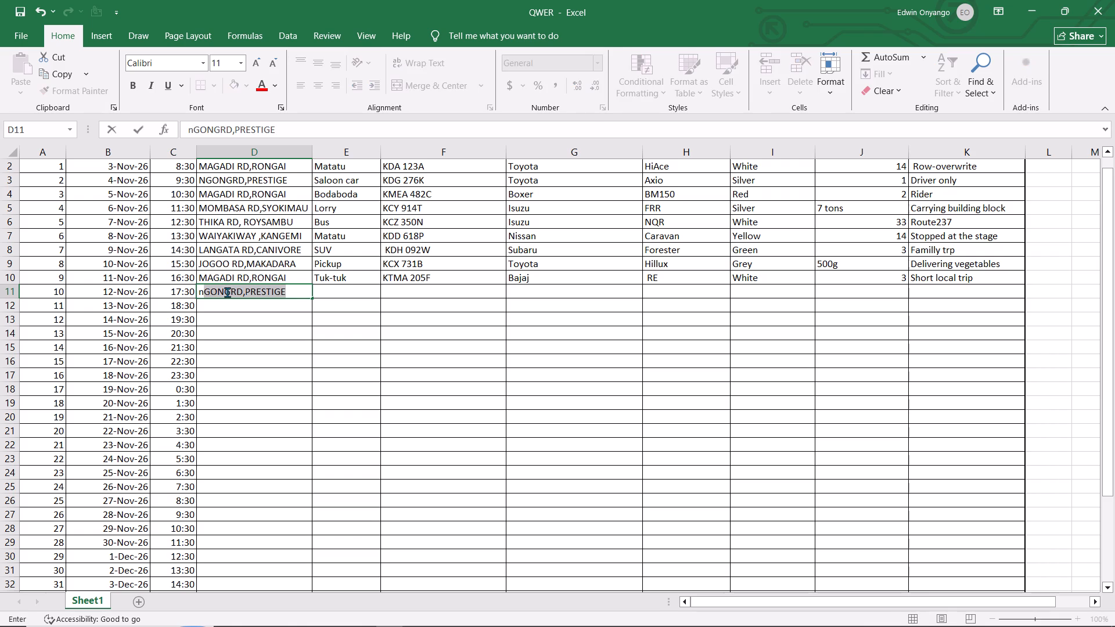
pyautogui.press('BackSpace')
pyautogui.press('BackSpace')
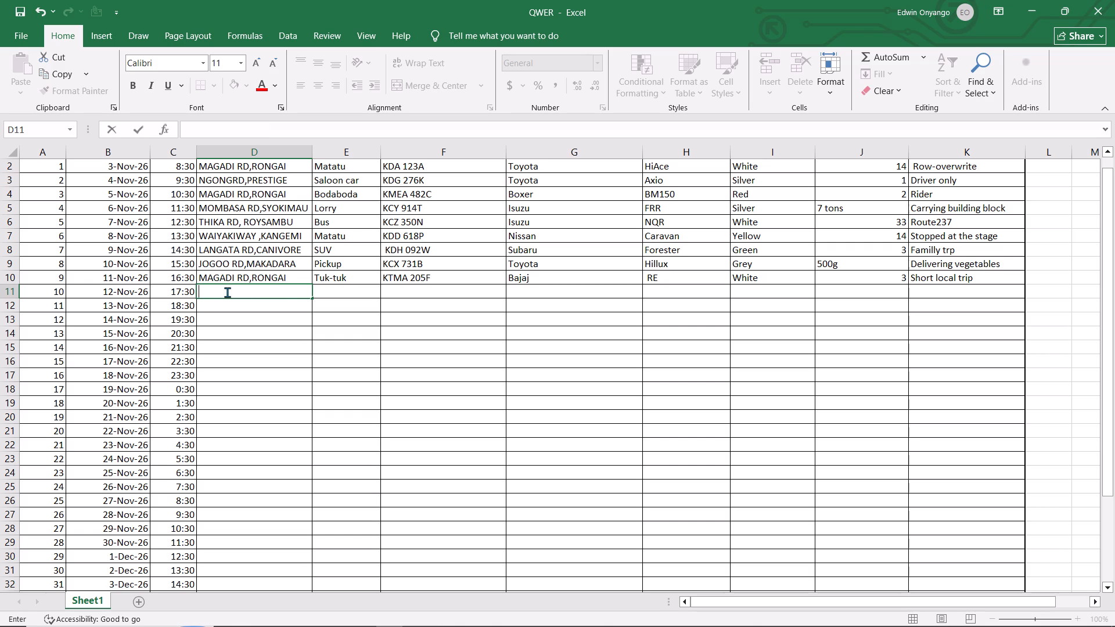
pyautogui.press('n')
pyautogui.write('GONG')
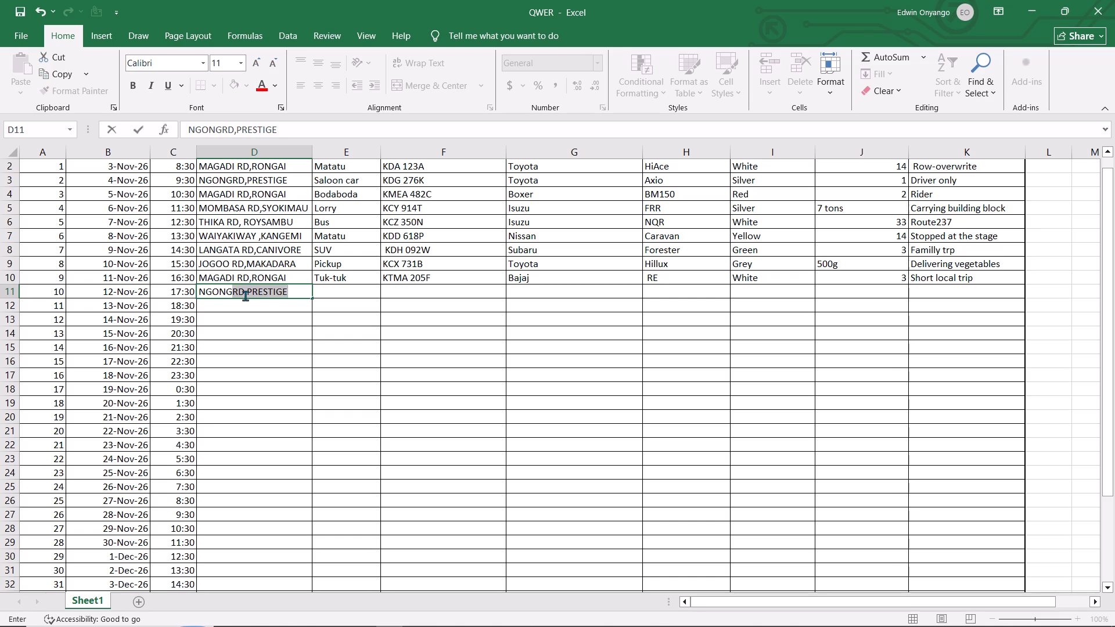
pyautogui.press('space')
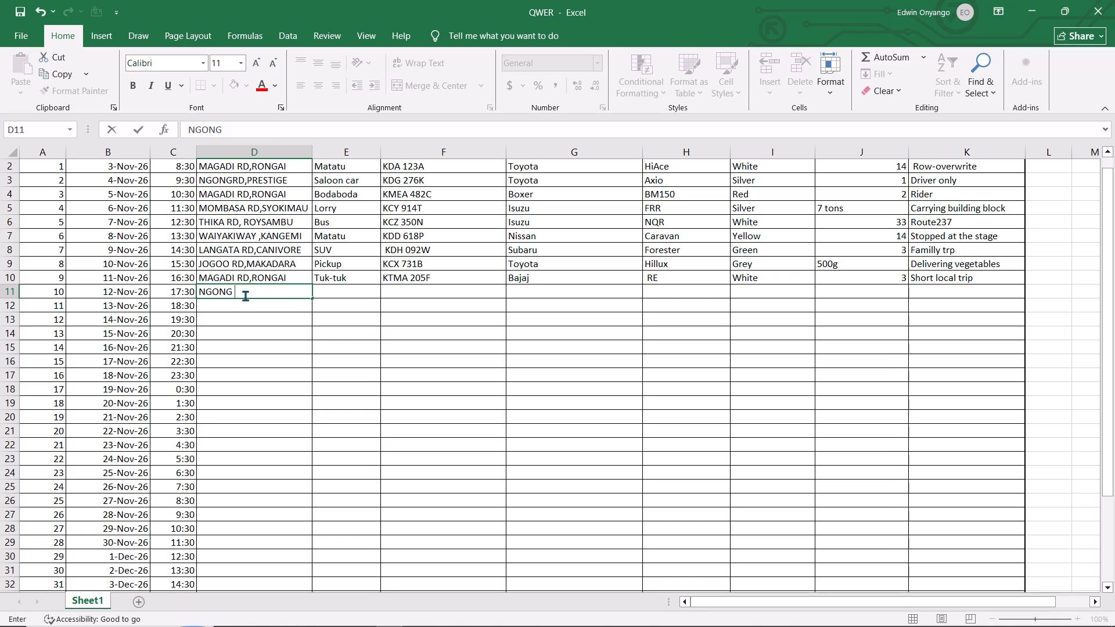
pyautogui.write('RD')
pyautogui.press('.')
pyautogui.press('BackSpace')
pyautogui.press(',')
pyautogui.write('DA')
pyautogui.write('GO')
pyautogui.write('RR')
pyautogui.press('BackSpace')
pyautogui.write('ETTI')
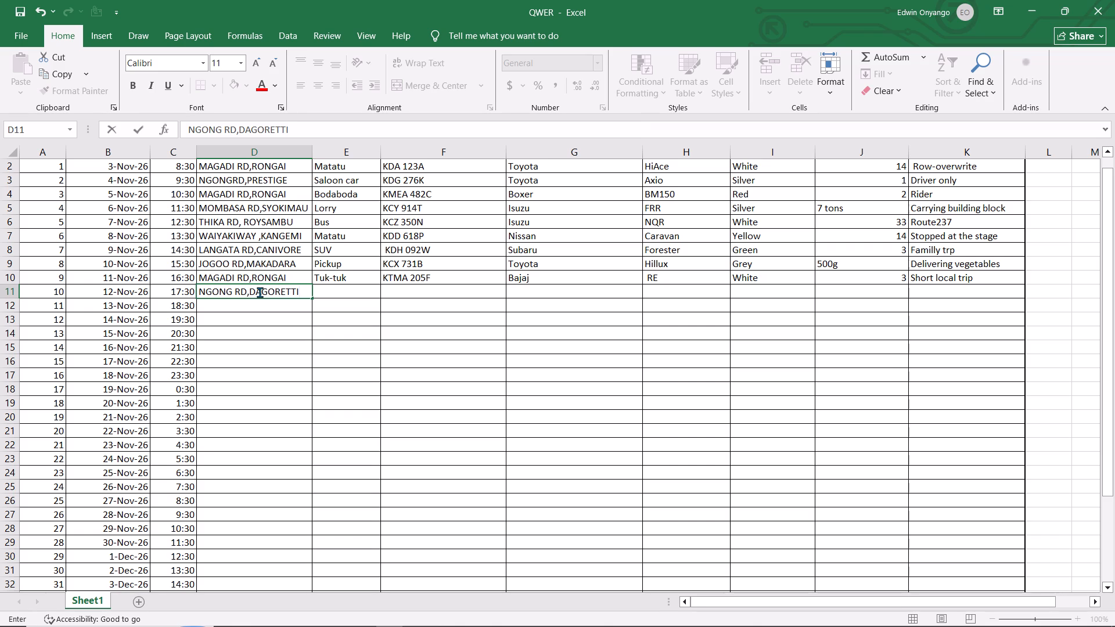
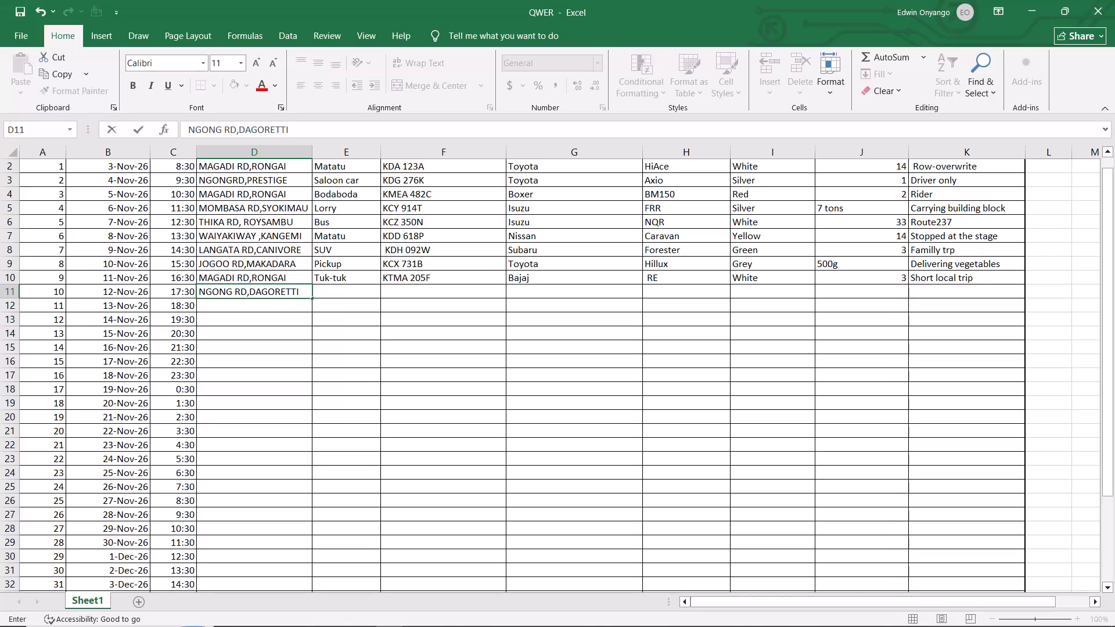
# Enter Matatu as the vehicle type for the 12-Nov-26 record in cell E11.
pyautogui.click(343, 293)
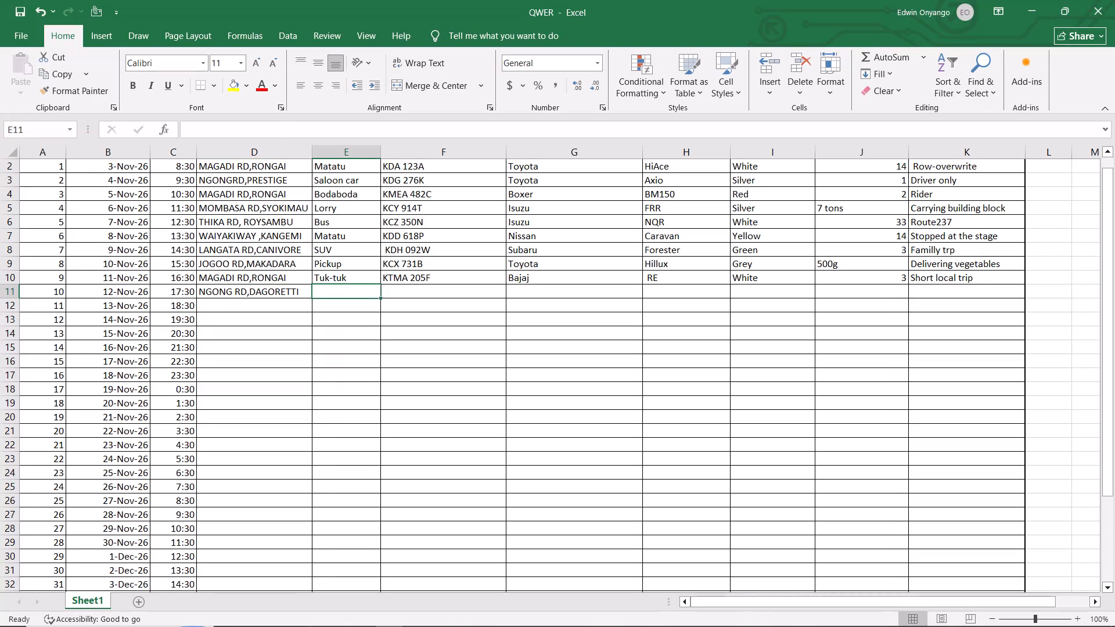
pyautogui.press('m')
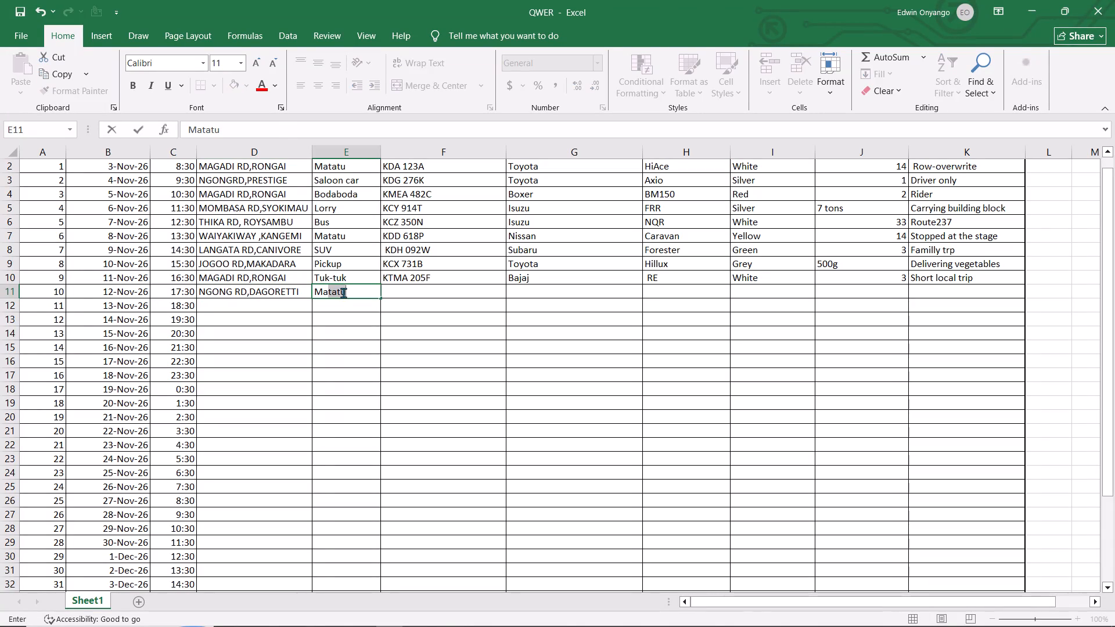
pyautogui.press('a')
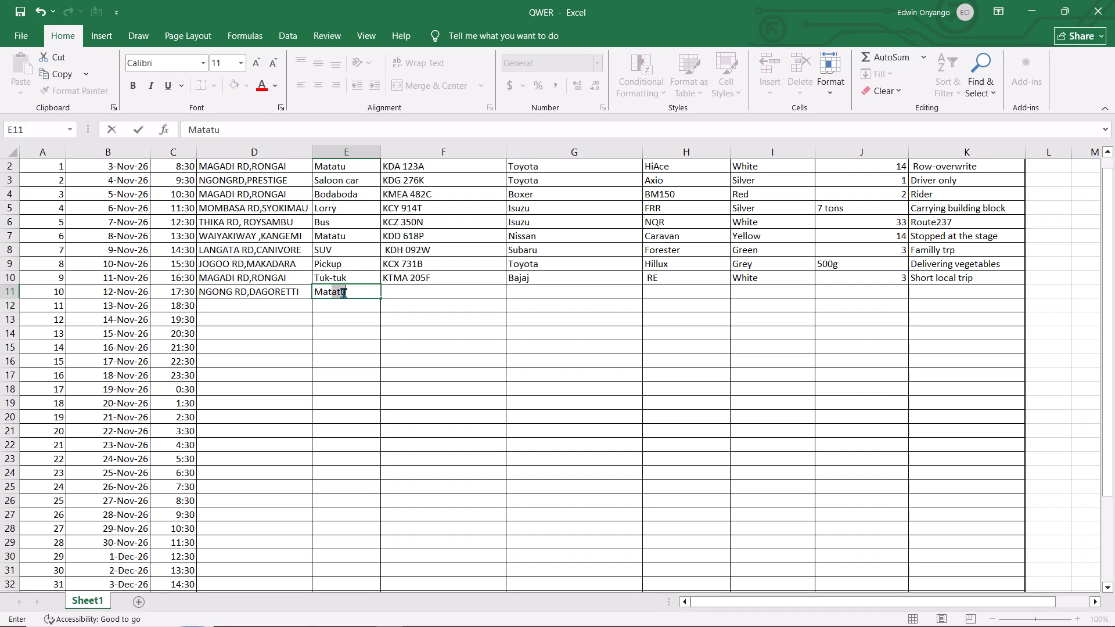
pyautogui.write('tu')
pyautogui.click(404, 293)
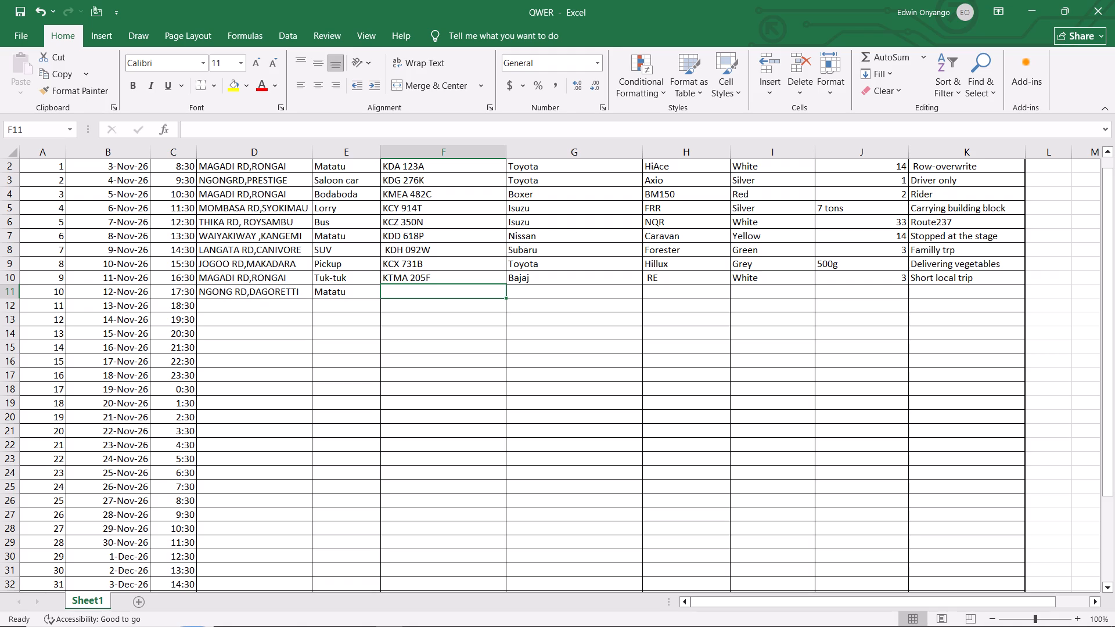
pyautogui.press('k')
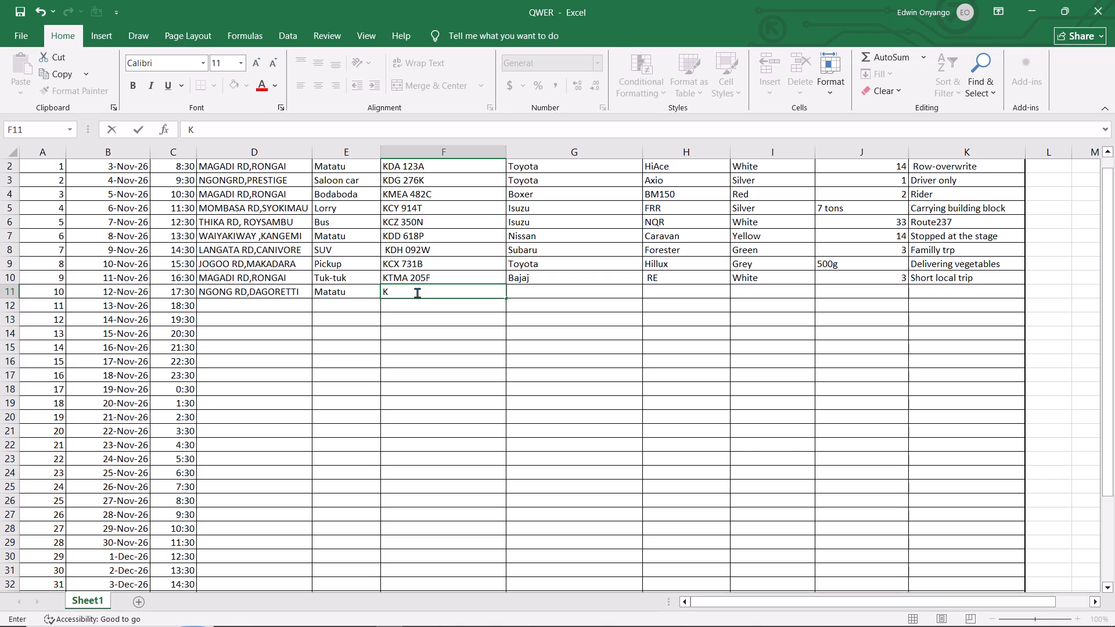
pyautogui.press('d')
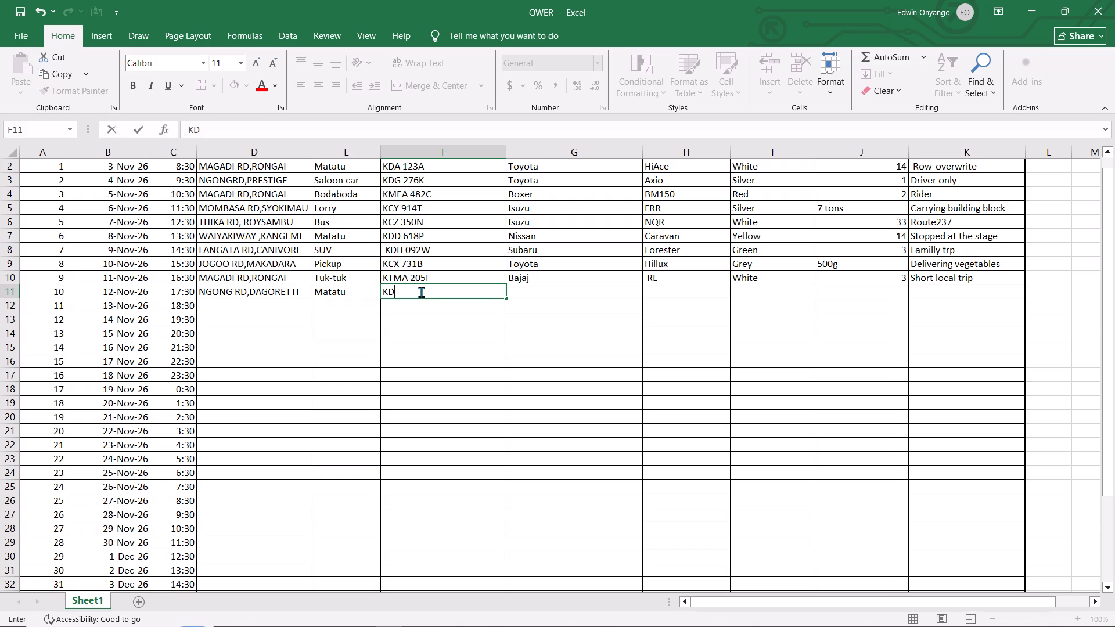
pyautogui.click(421, 292)
pyautogui.press('b')
pyautogui.press('space')
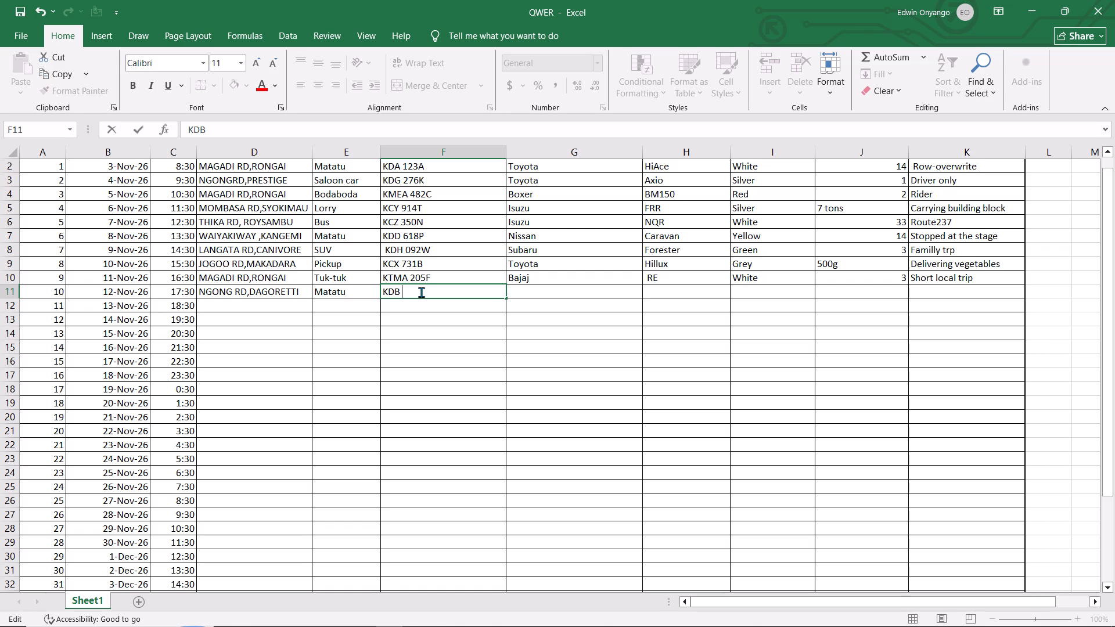
pyautogui.press('8')
pyautogui.press('4')
pyautogui.press('4')
pyautogui.press('BackSpace')
pyautogui.press('7')
pyautogui.press('l')
# Enter Toyota as the vehicle make for the 12-Nov-26 record in cell G11.
pyautogui.click(527, 293)
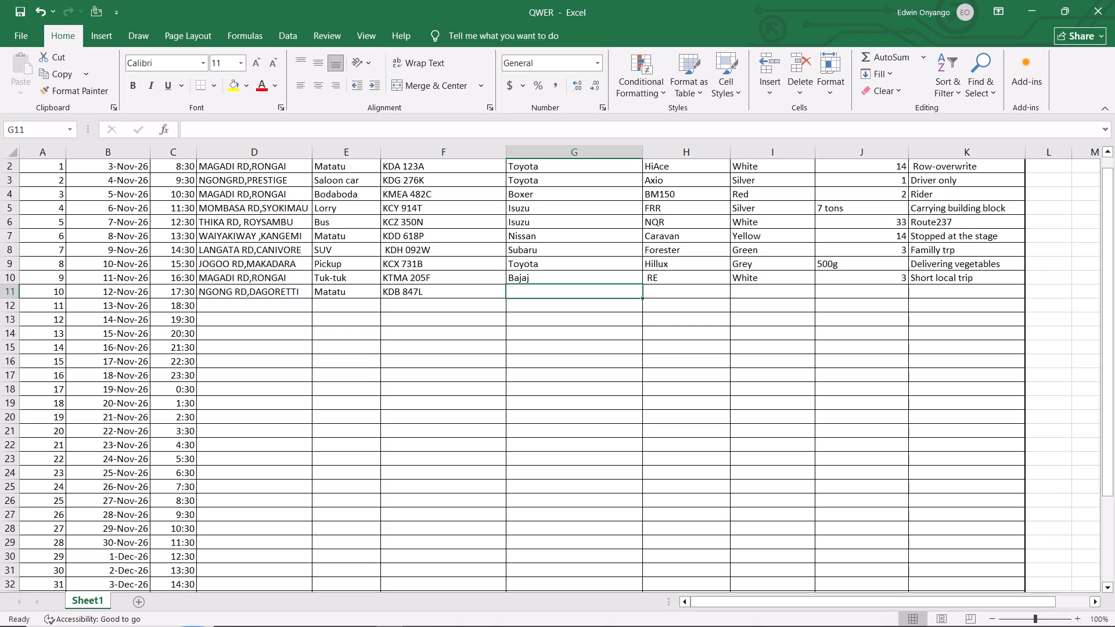
pyautogui.doubleClick(527, 293)
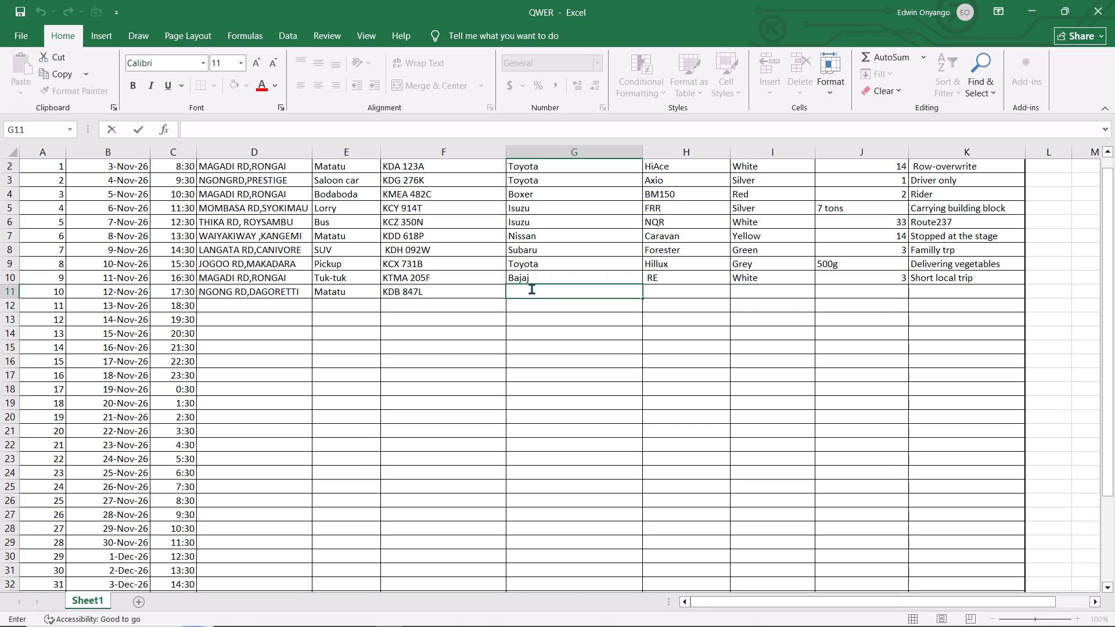
pyautogui.press('t')
pyautogui.press('o')
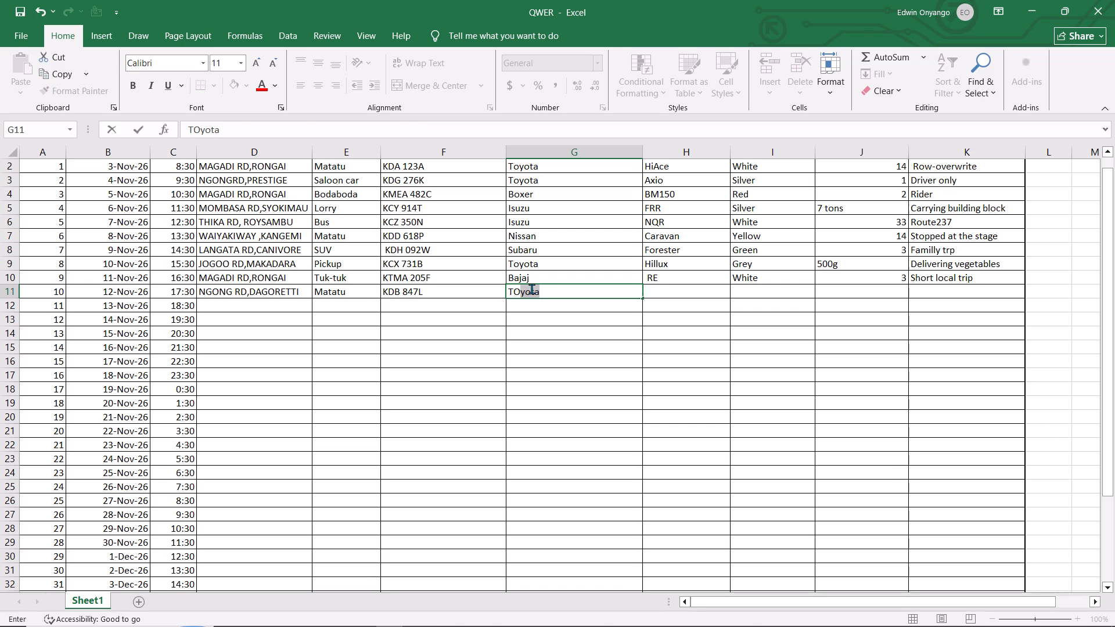
pyautogui.press('BackSpace')
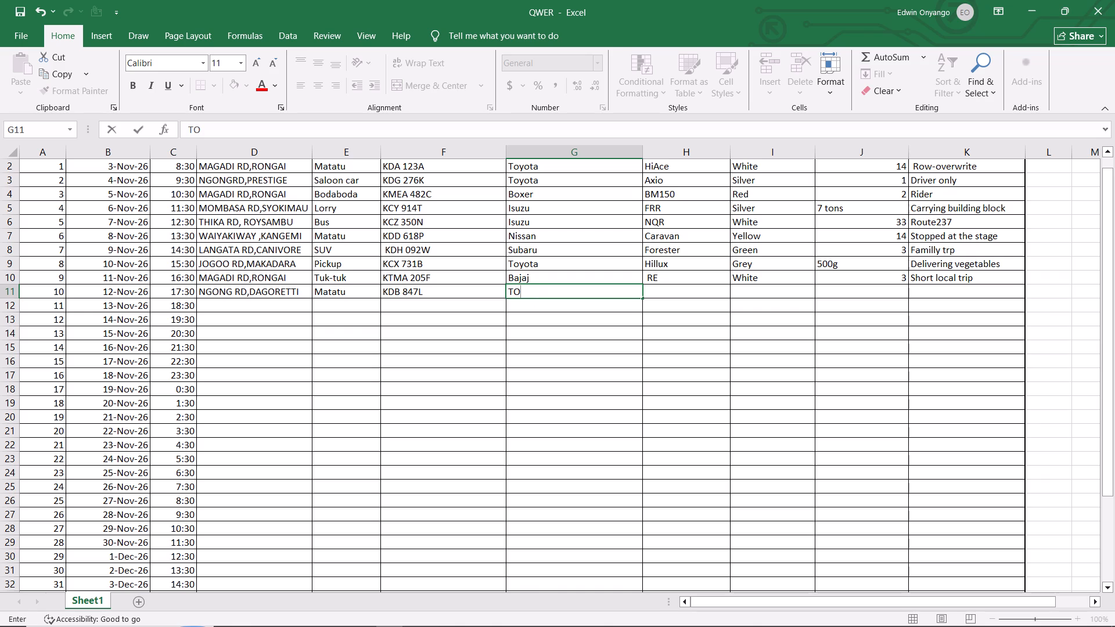
pyautogui.click(526, 291)
pyautogui.press('BackSpace')
pyautogui.press('y')
pyautogui.write('ot')
pyautogui.press('a')
# Enter HiAce as the vehicle model for the 12-Nov-26 record in cell H11.
pyautogui.click(655, 293)
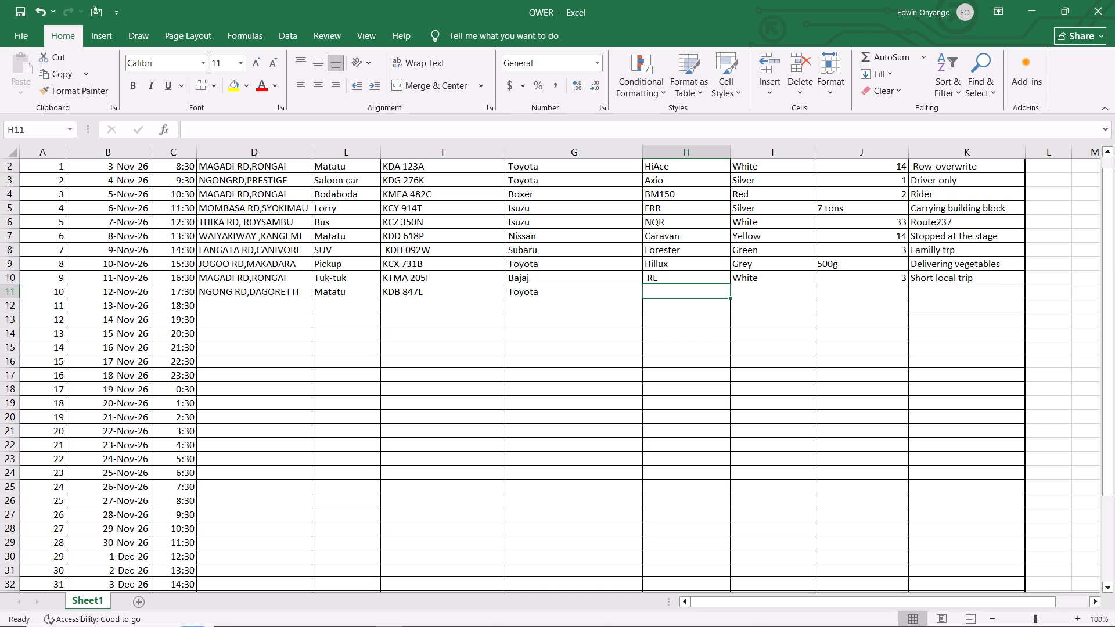
pyautogui.click(686, 290)
pyautogui.press('h')
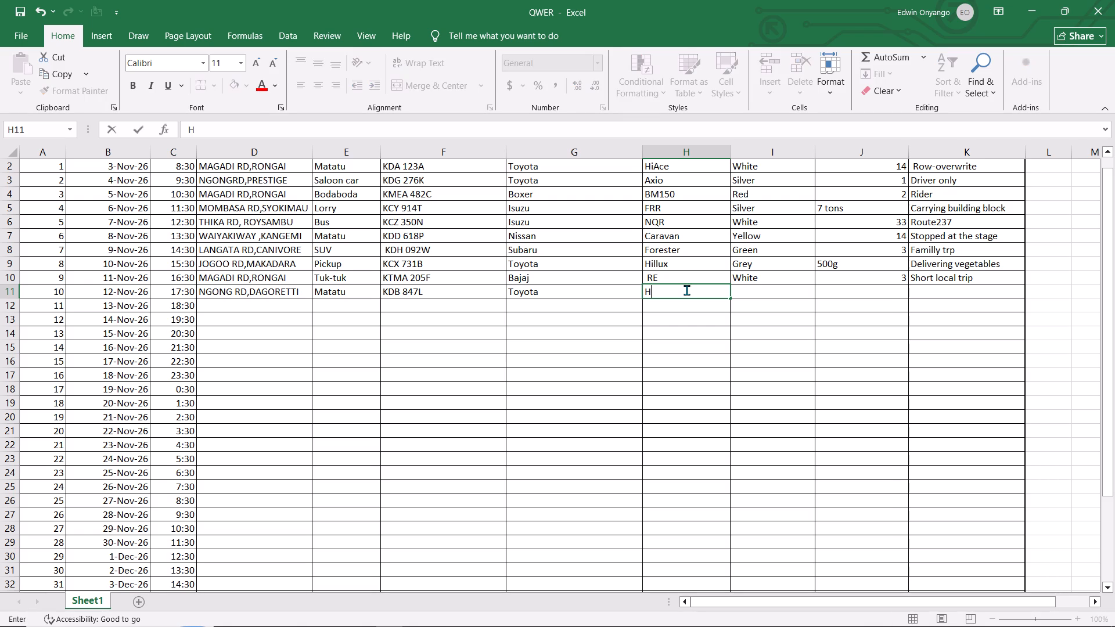
pyautogui.press('i')
pyautogui.press('BackSpace')
pyautogui.press('i')
pyautogui.press('a')
pyautogui.press('c')
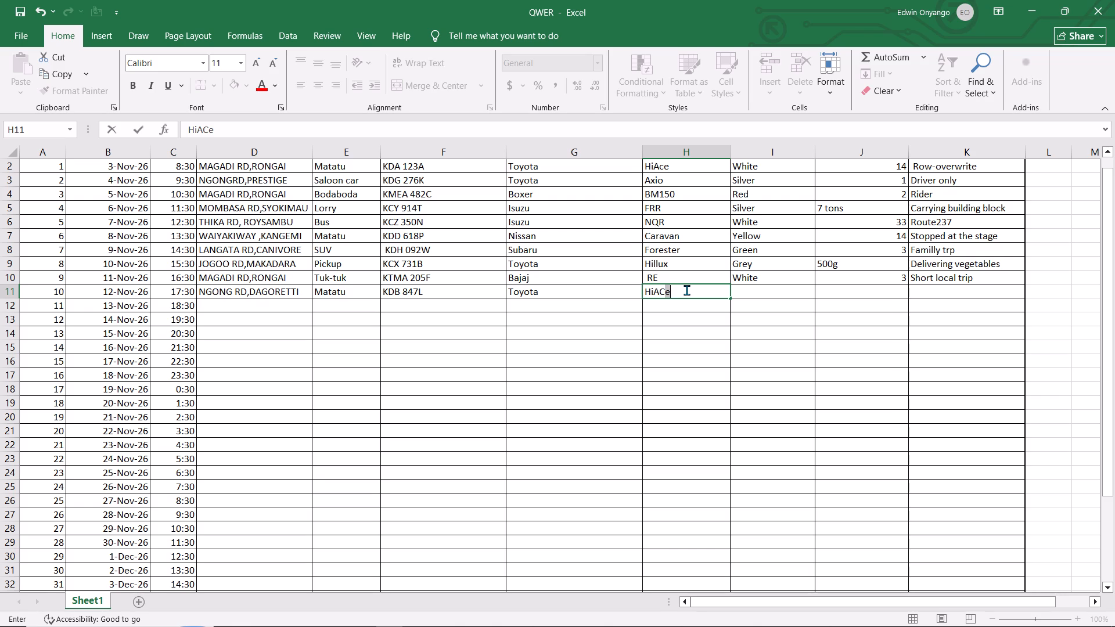
pyautogui.press('e')
pyautogui.click(664, 290)
pyautogui.press('BackSpace')
pyautogui.press('c')
pyautogui.click(750, 291)
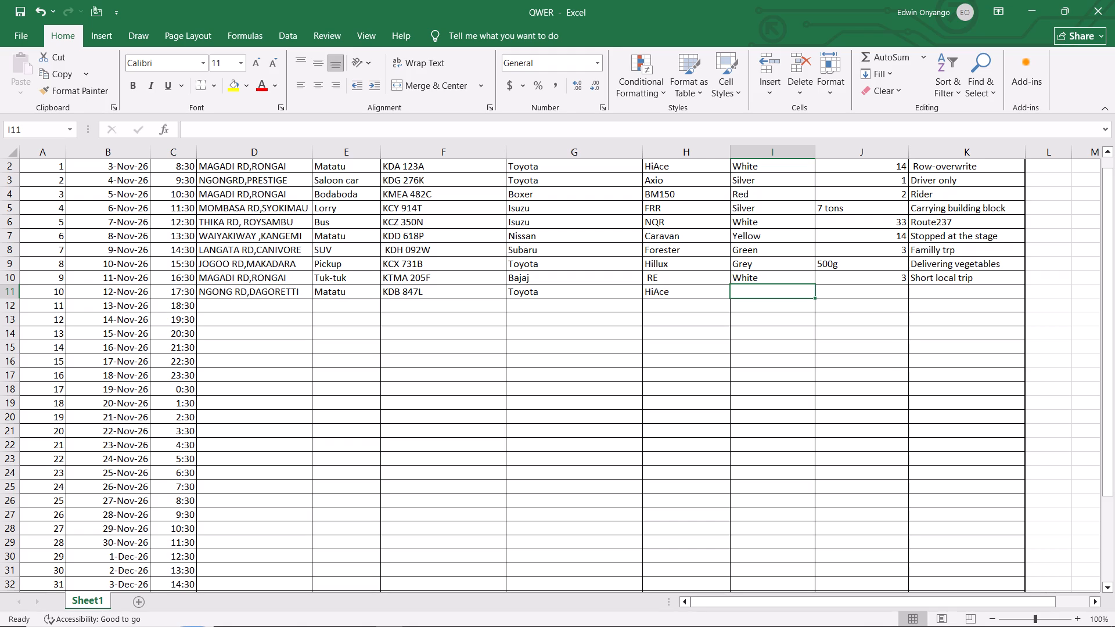
# Enter White as the vehicle colour for the 12-Nov-26 record in cell I11.
pyautogui.click(778, 291)
pyautogui.press('w')
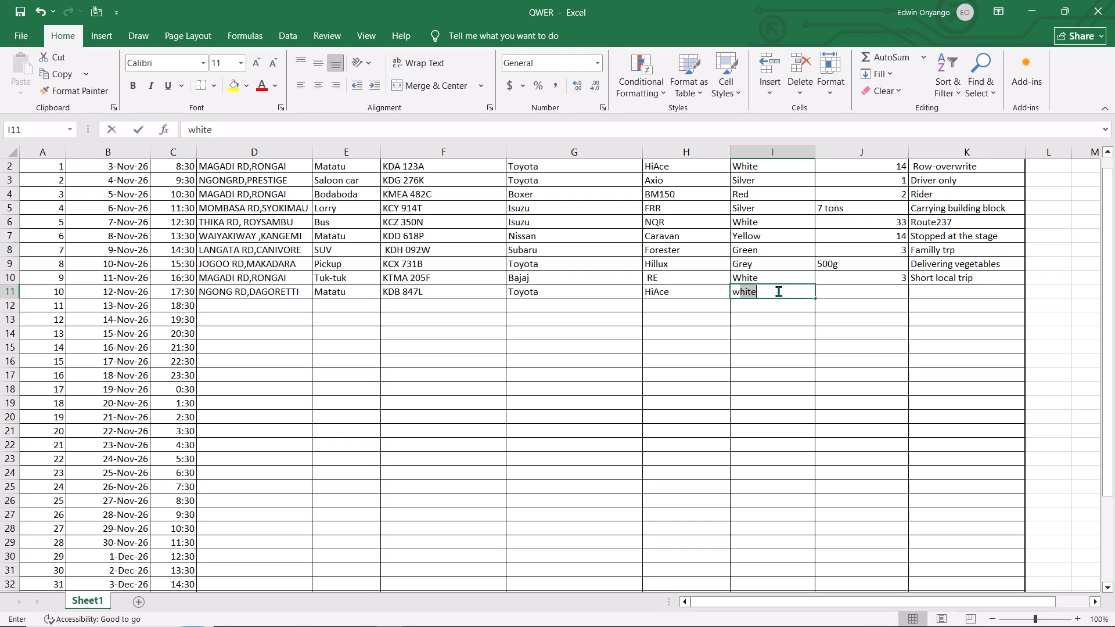
pyautogui.press('BackSpace')
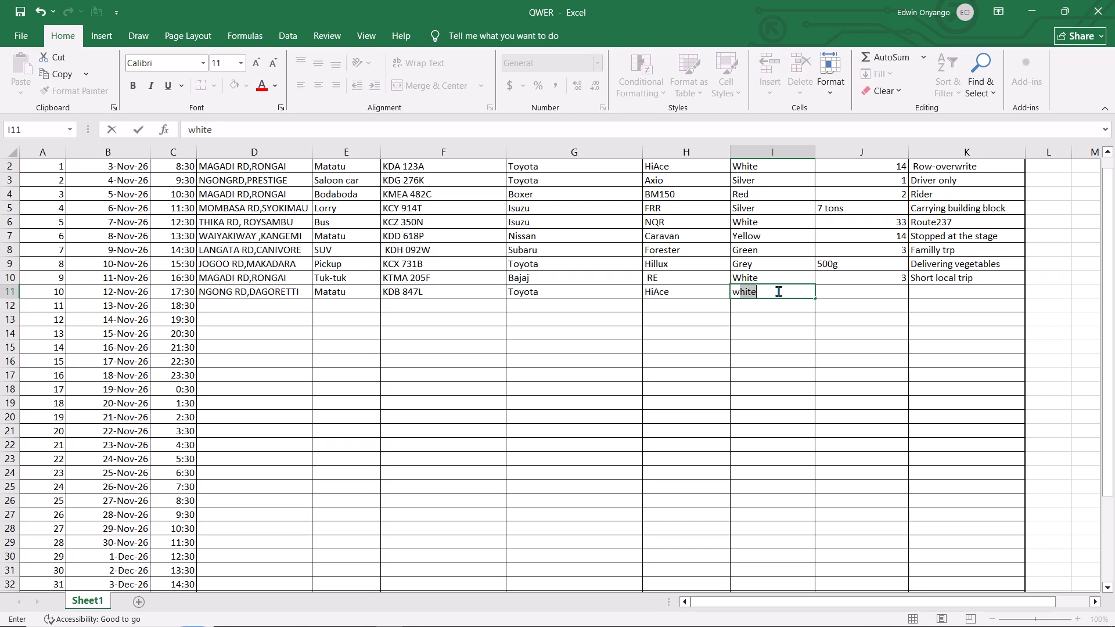
pyautogui.press('BackSpace')
pyautogui.press('w')
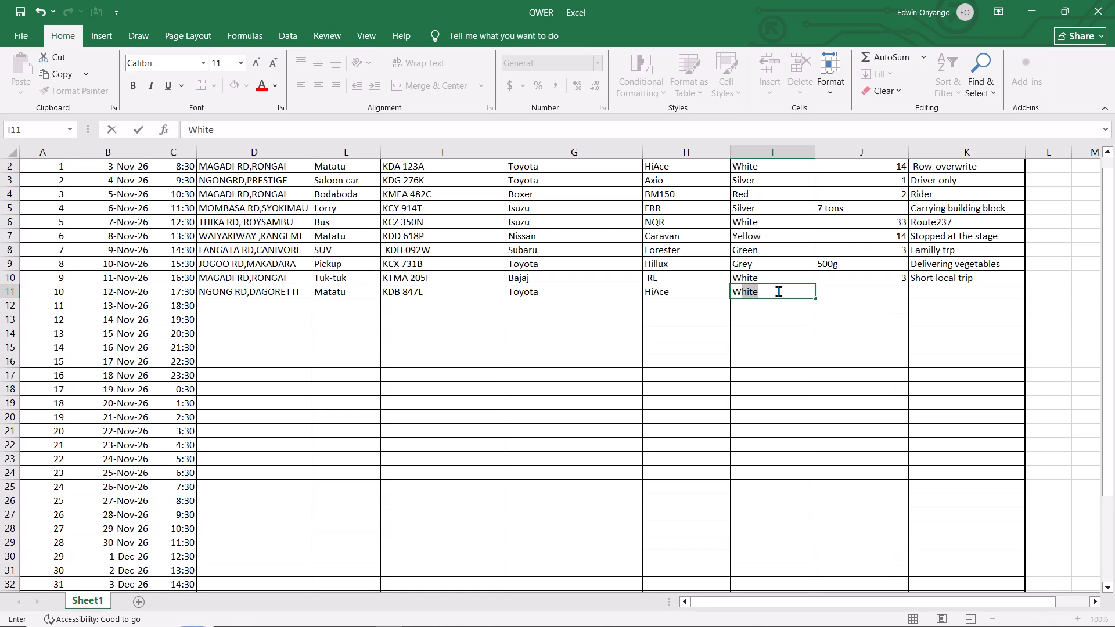
pyautogui.write('hite')
# Enter 11 in cell J11 for the 12-Nov-26 record.
pyautogui.click(840, 291)
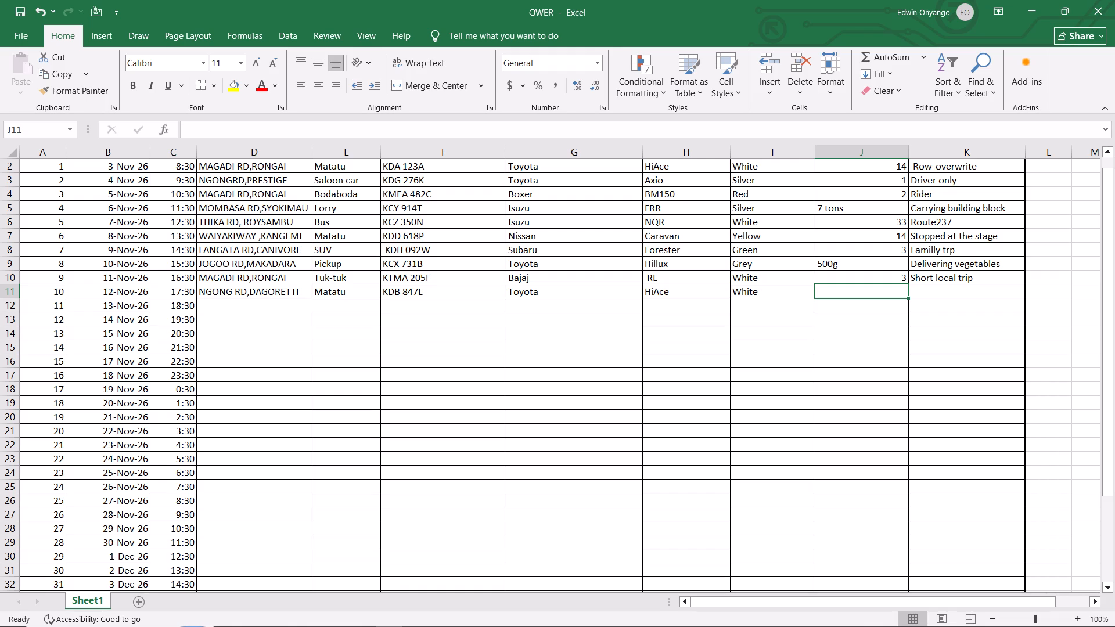
pyautogui.click(841, 291)
pyautogui.write('11')
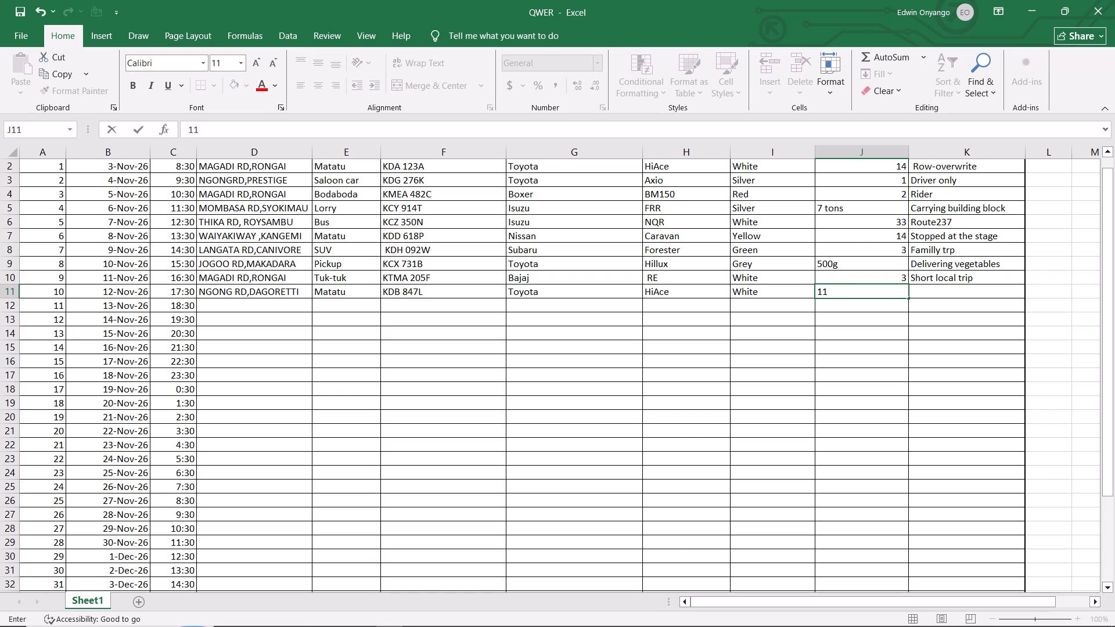
# Enter Route 111 as the remark for the 12-Nov-26 record in cell K11.
pyautogui.click(951, 292)
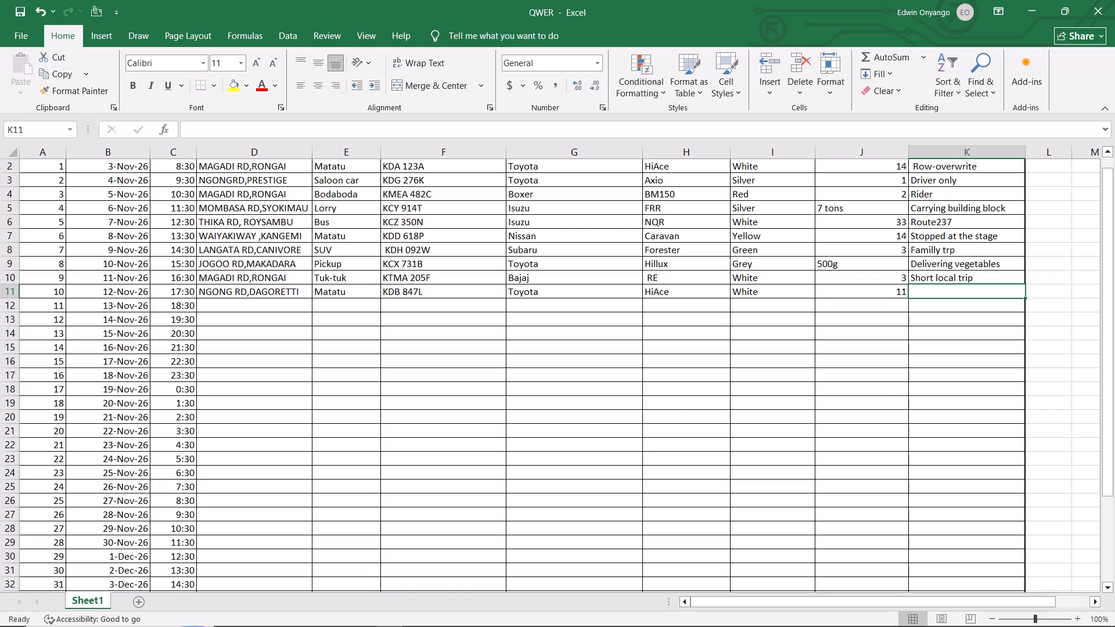
pyautogui.press('r')
pyautogui.press('BackSpace')
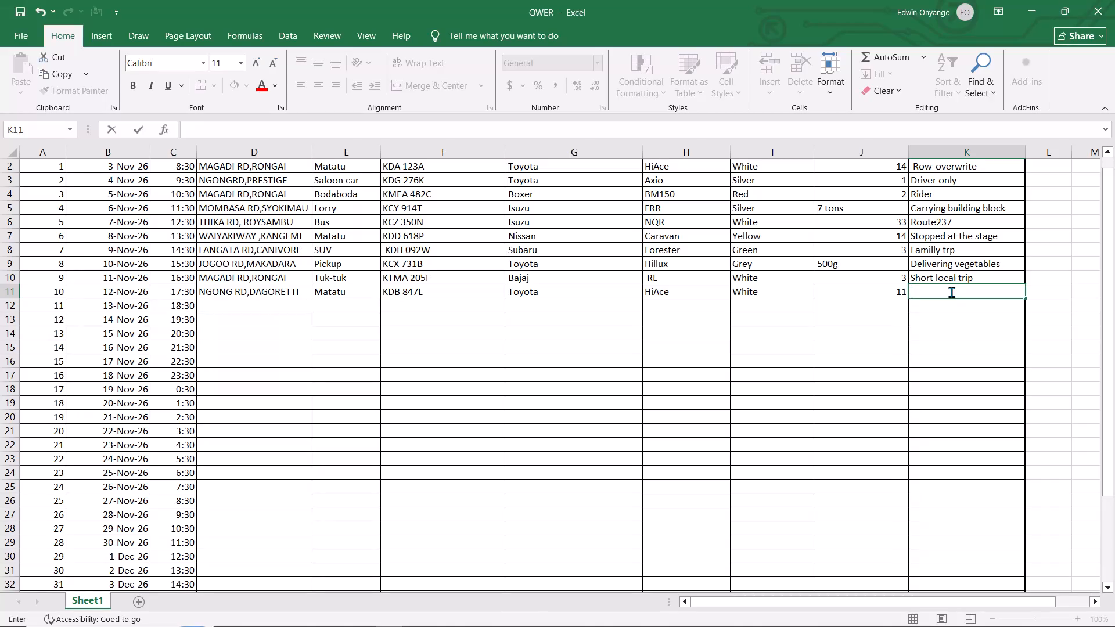
pyautogui.press('r')
pyautogui.click(970, 290)
pyautogui.press('o')
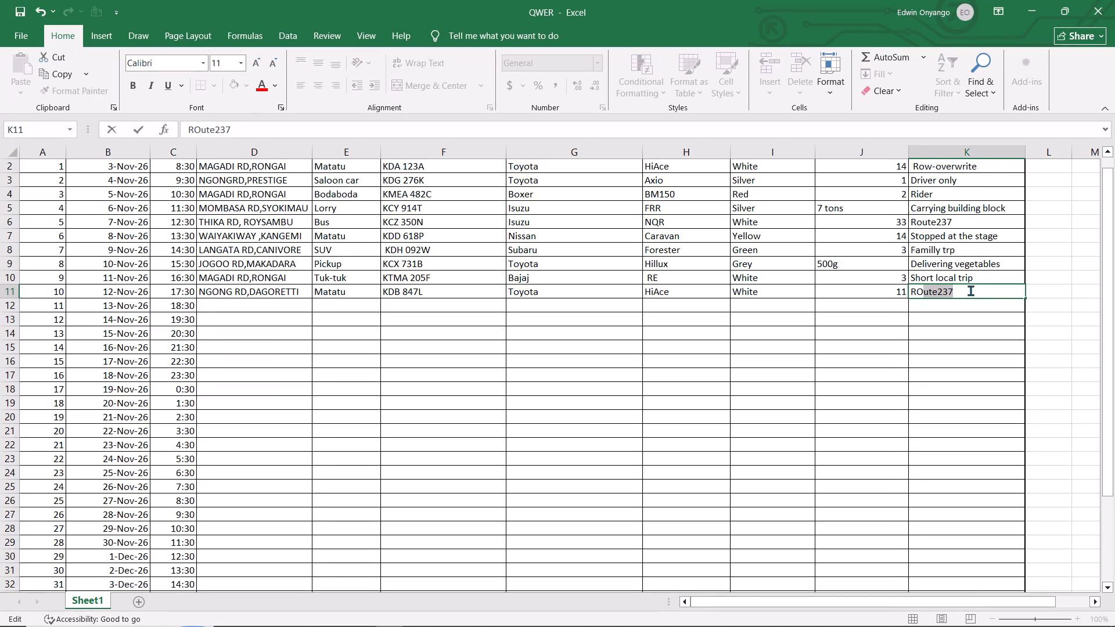
pyautogui.press('BackSpace')
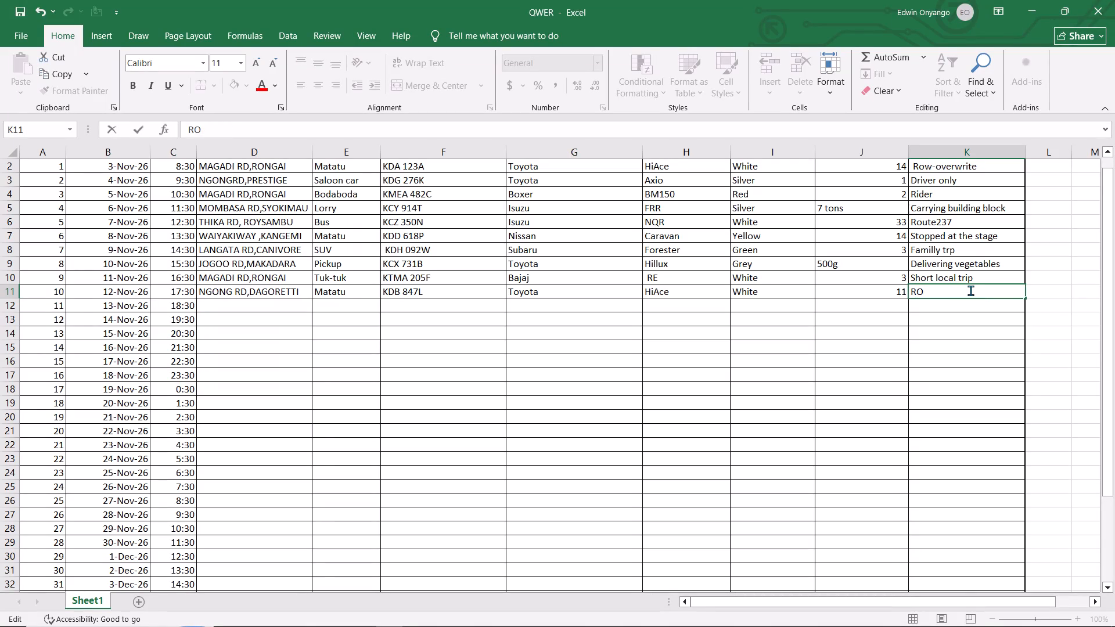
pyautogui.press('BackSpace')
pyautogui.write('out')
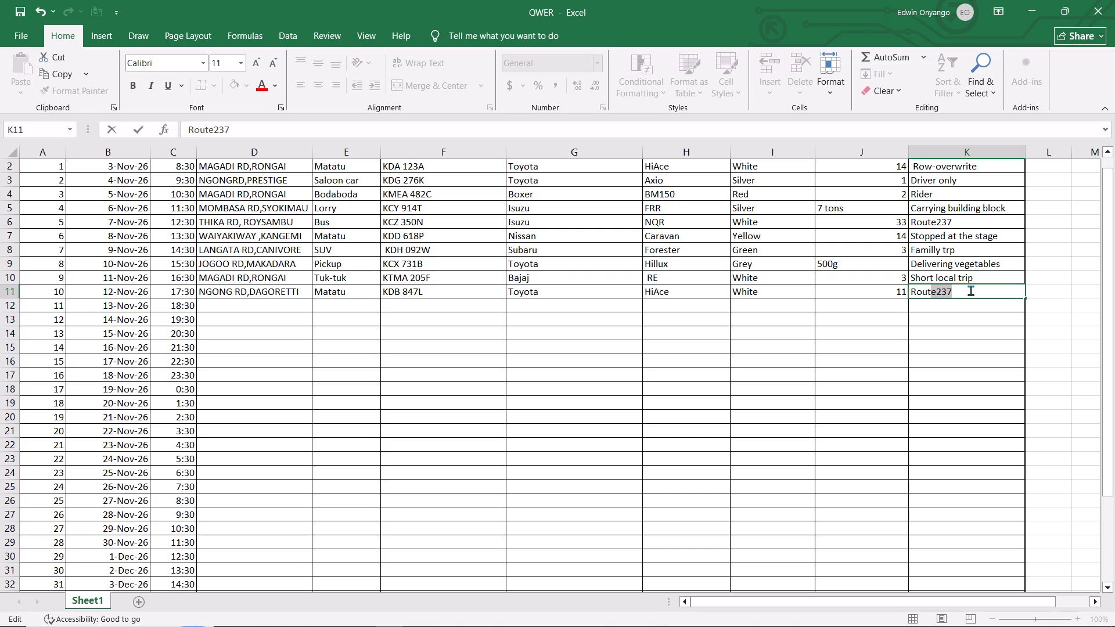
pyautogui.press('e')
pyautogui.press('space')
pyautogui.write('111')
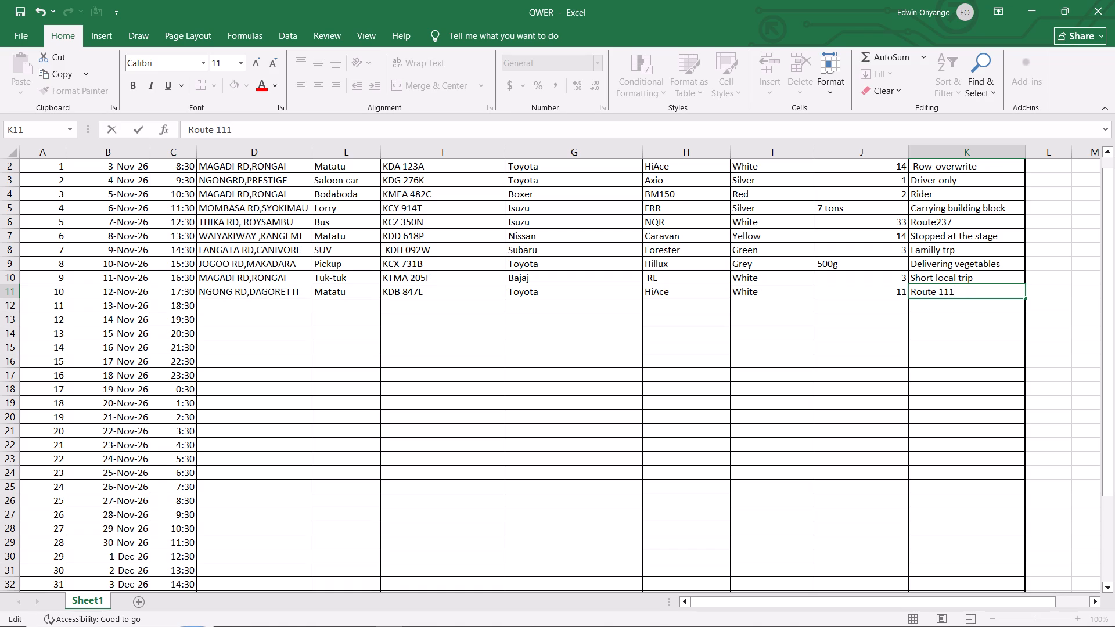
# Enter THIKA RD,GITHURAI as the location for the 13-Nov-26 record in cell D12.
pyautogui.click(257, 304)
pyautogui.click(257, 304)
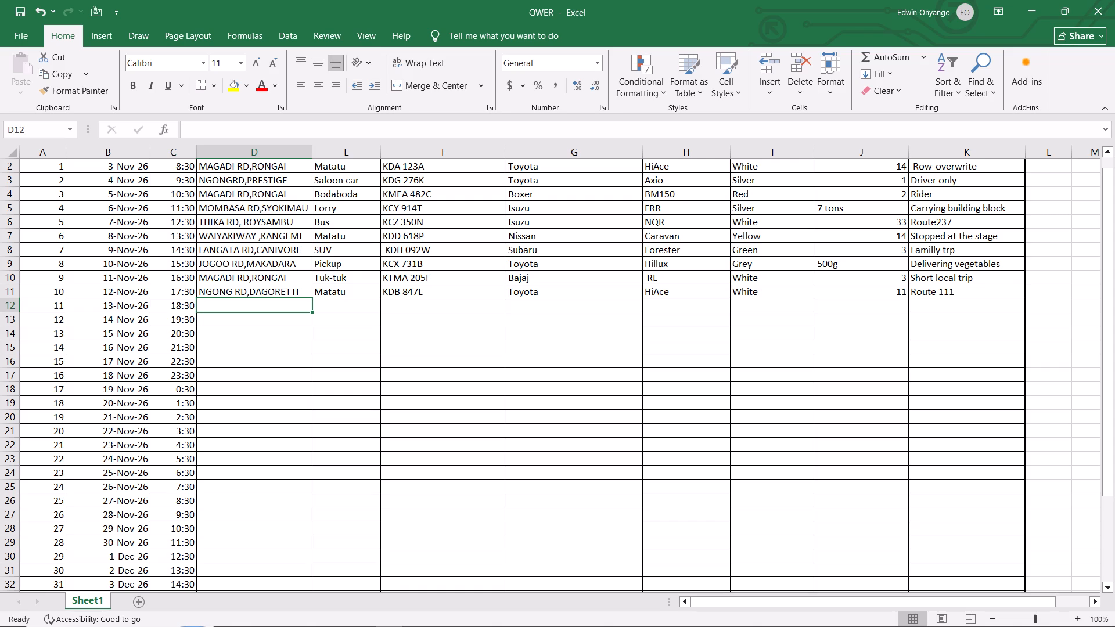
pyautogui.press('t')
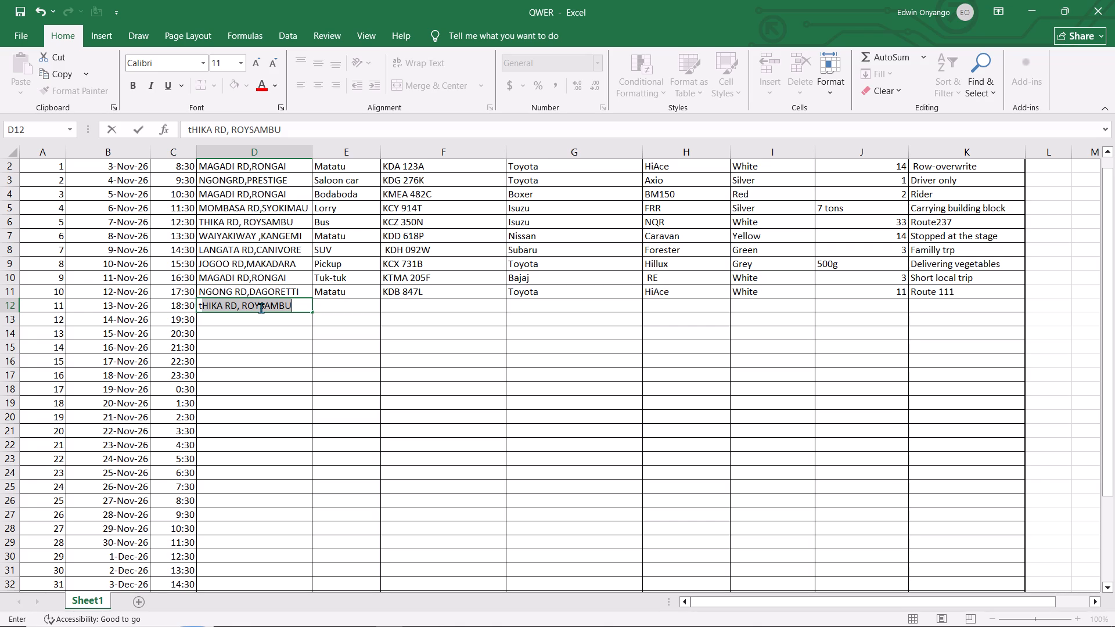
pyautogui.press('BackSpace')
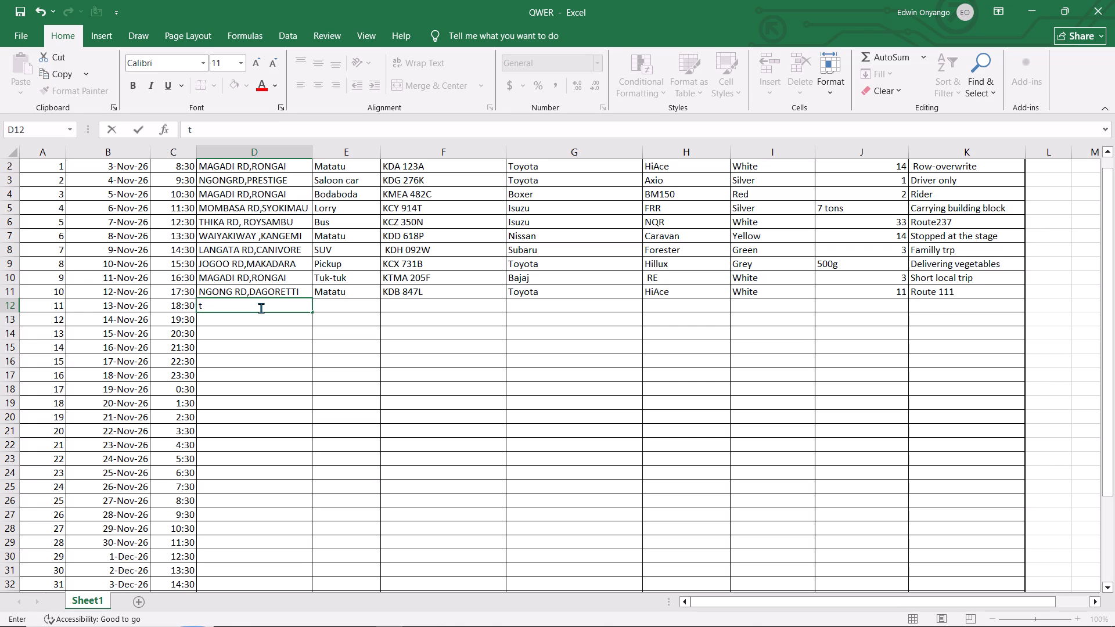
pyautogui.press('BackSpace')
pyautogui.press('t')
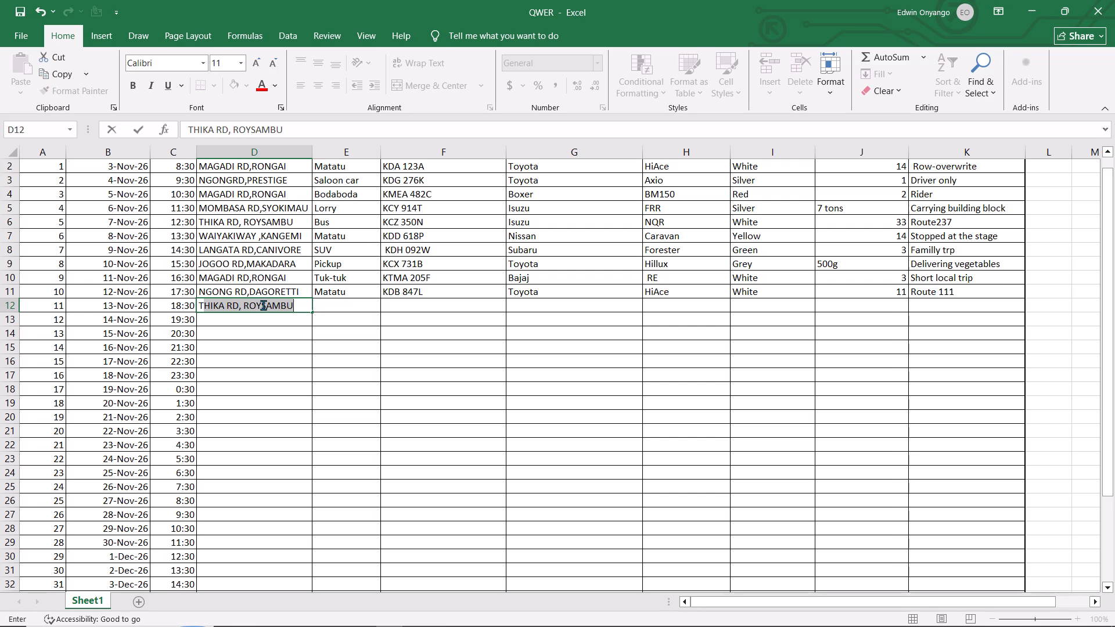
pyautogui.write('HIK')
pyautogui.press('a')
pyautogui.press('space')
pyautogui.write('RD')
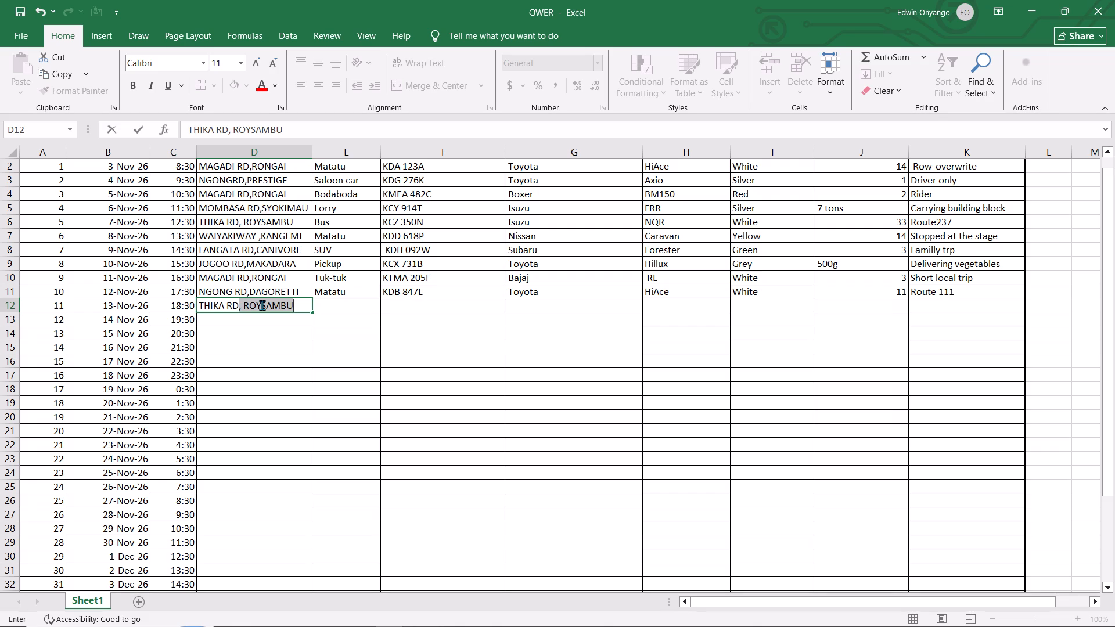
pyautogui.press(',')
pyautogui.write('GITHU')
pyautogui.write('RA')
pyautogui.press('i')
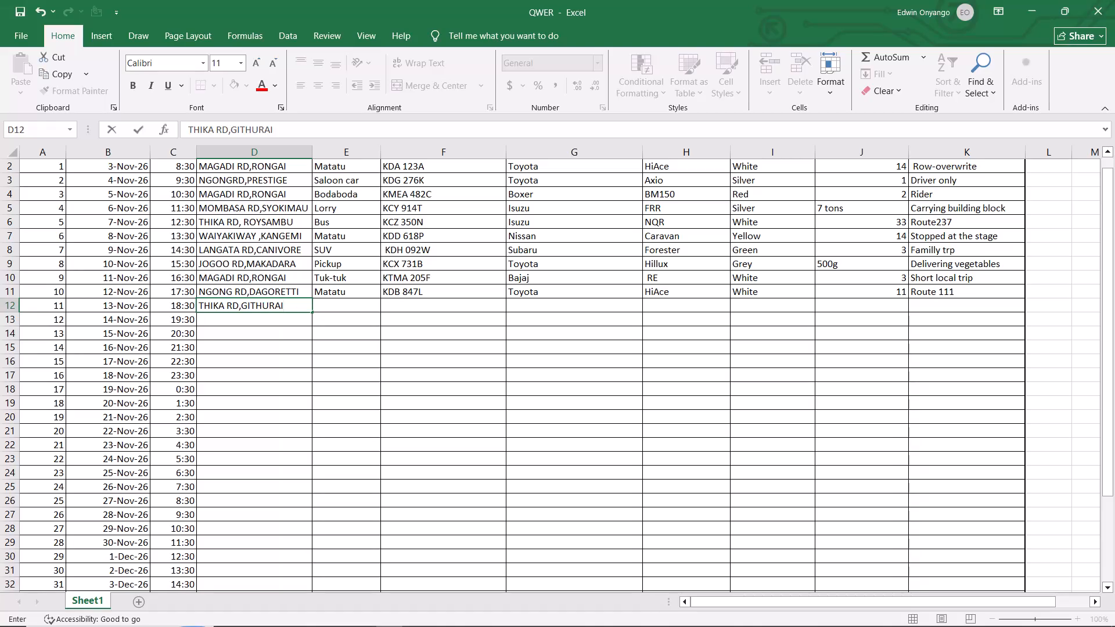
# Enter Saloon car as the vehicle type for the 13-Nov-26 record in cell E12.
pyautogui.click(341, 302)
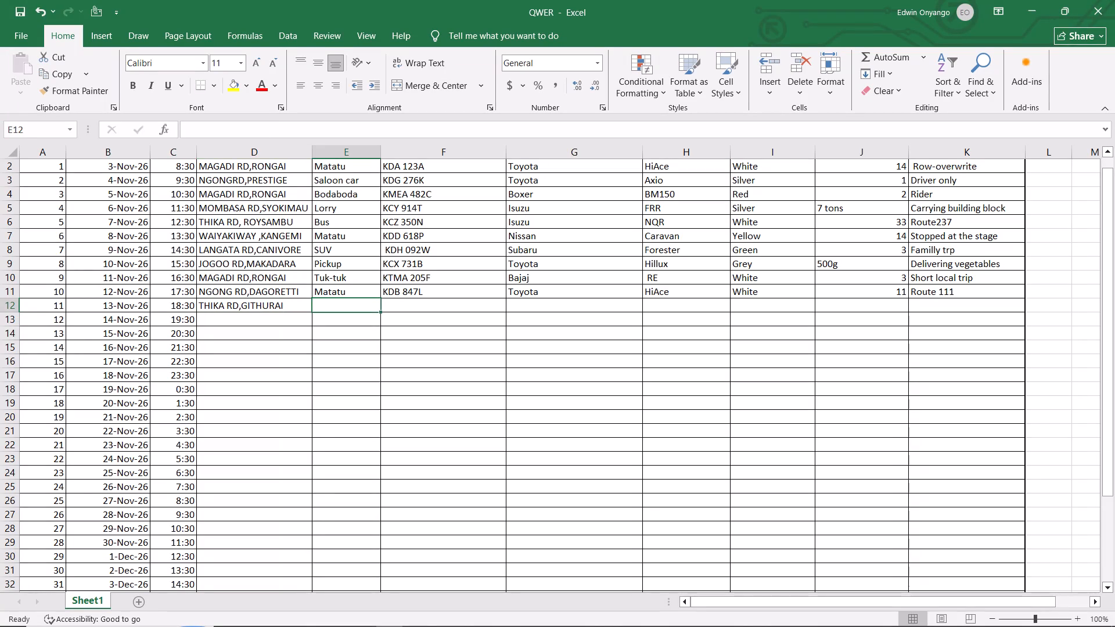
pyautogui.press('s')
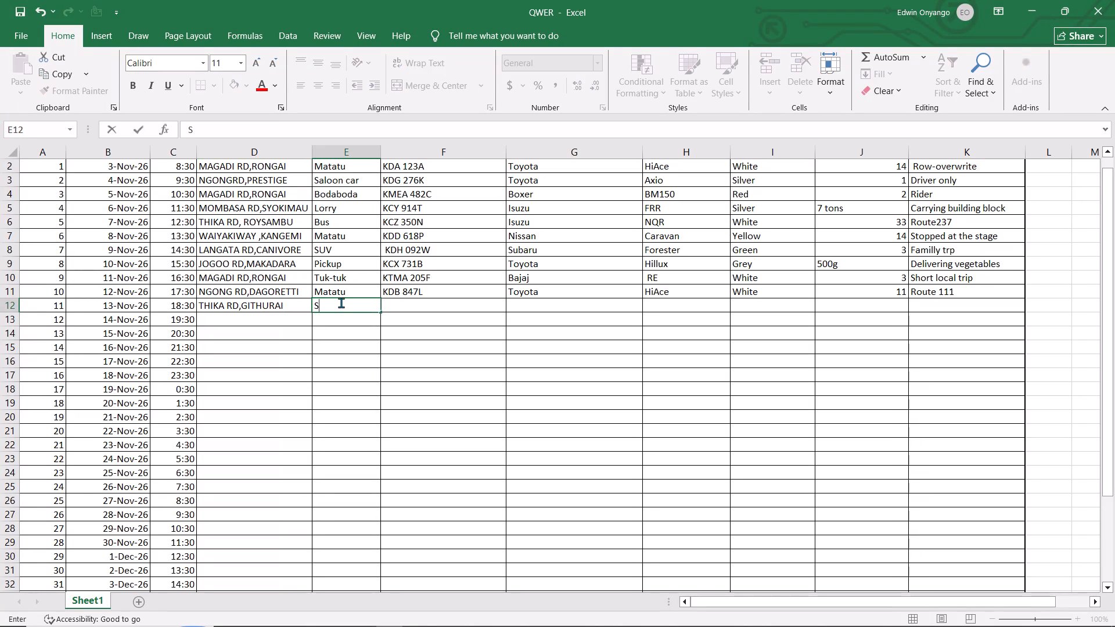
pyautogui.press('a')
pyautogui.write('loo')
pyautogui.write('n c')
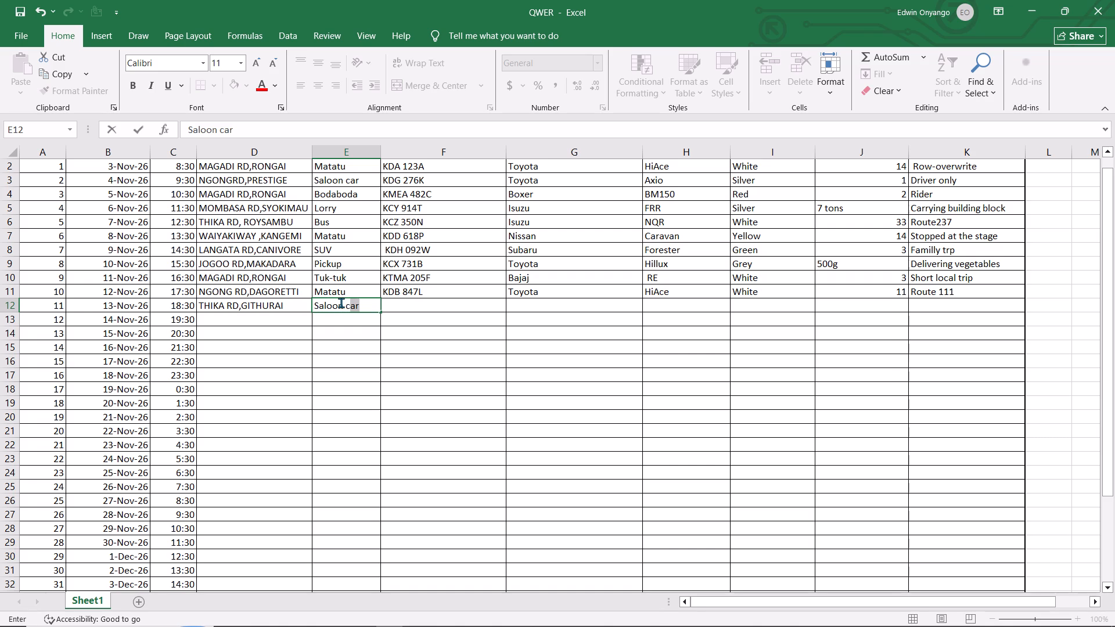
pyautogui.press('a')
pyautogui.press('r')
pyautogui.click(408, 302)
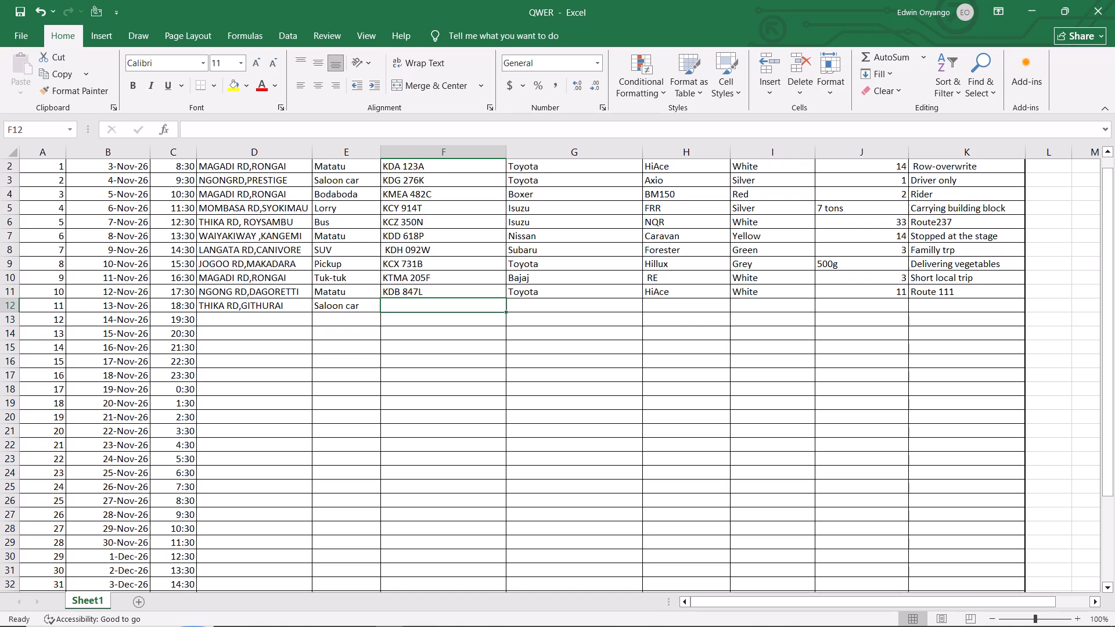
pyautogui.click(408, 304)
pyautogui.press('k')
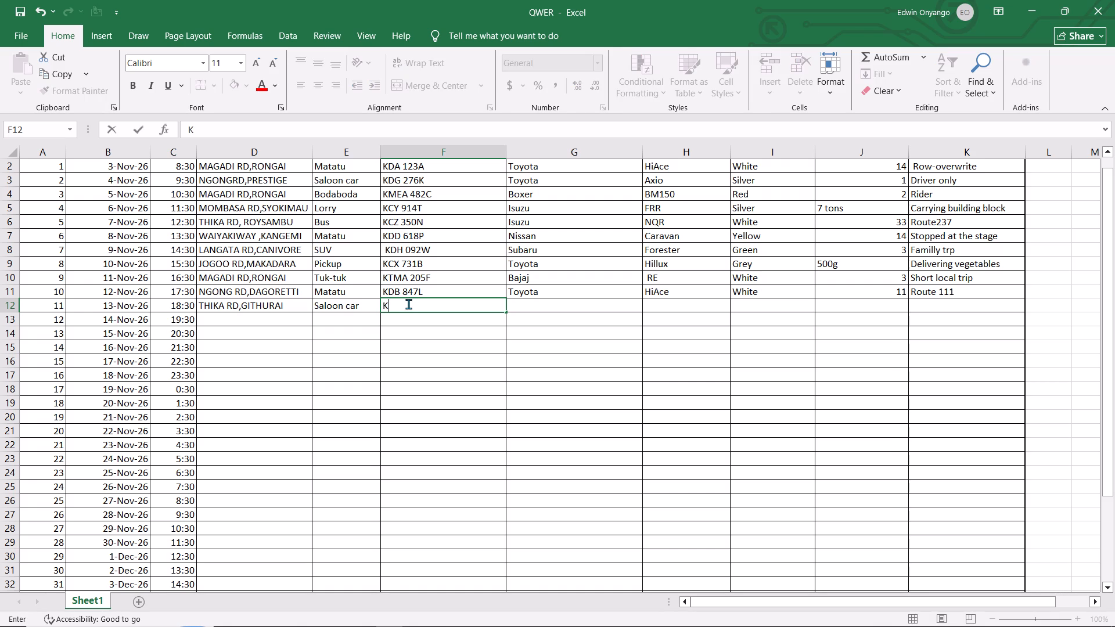
pyautogui.press('d')
pyautogui.press('f')
pyautogui.press('space')
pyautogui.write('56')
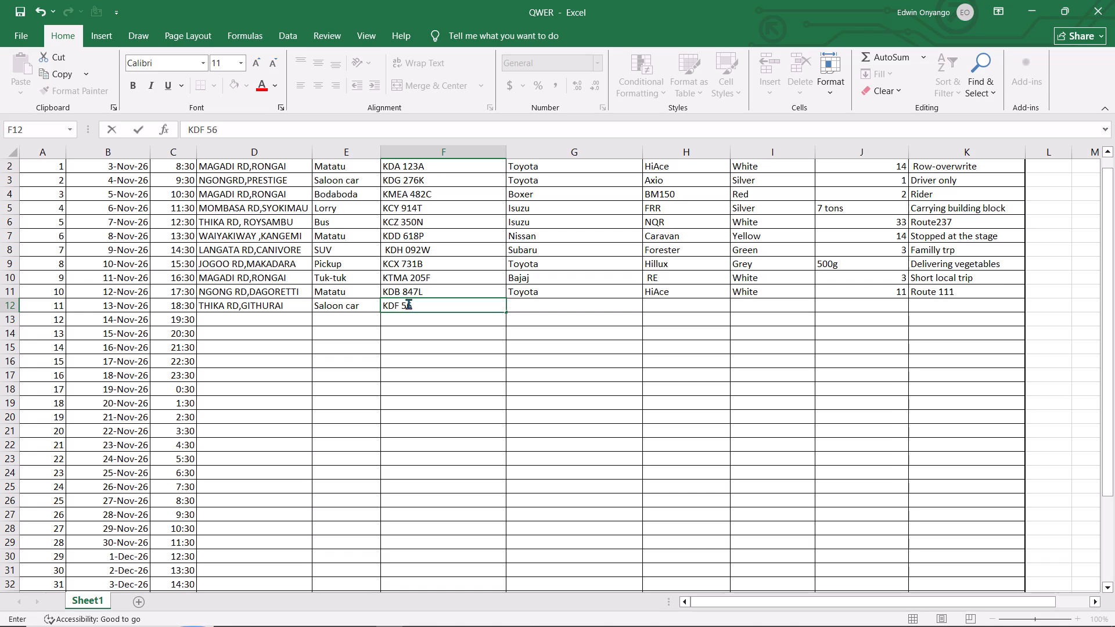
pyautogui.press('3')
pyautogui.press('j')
# Enter Mazda as the vehicle make for the 13-Nov-26 record in cell G12.
pyautogui.click(541, 305)
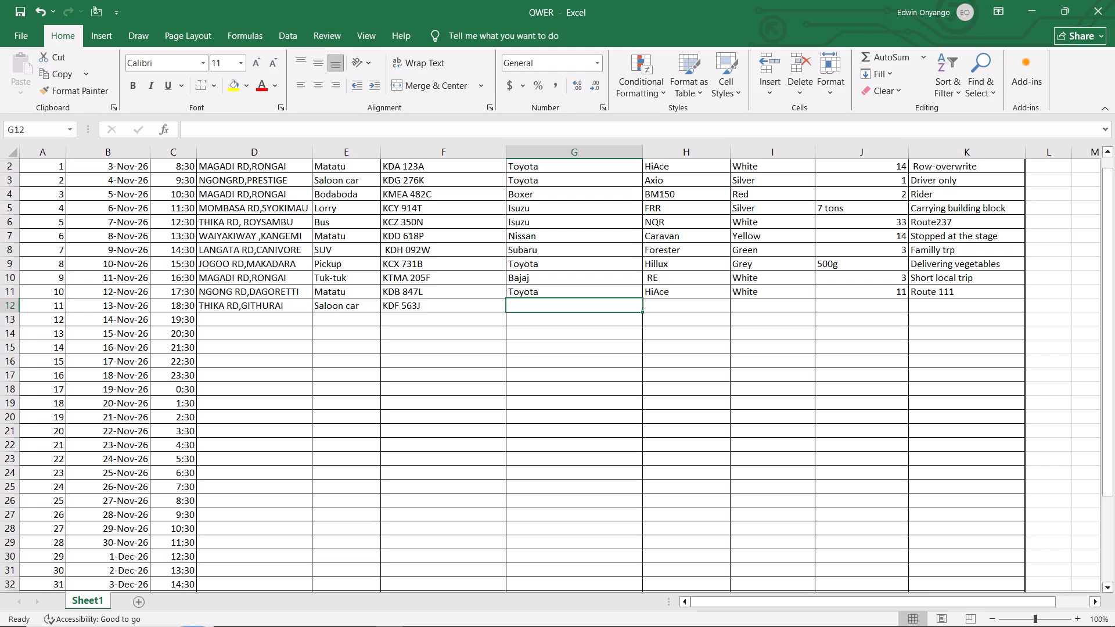
pyautogui.press('m')
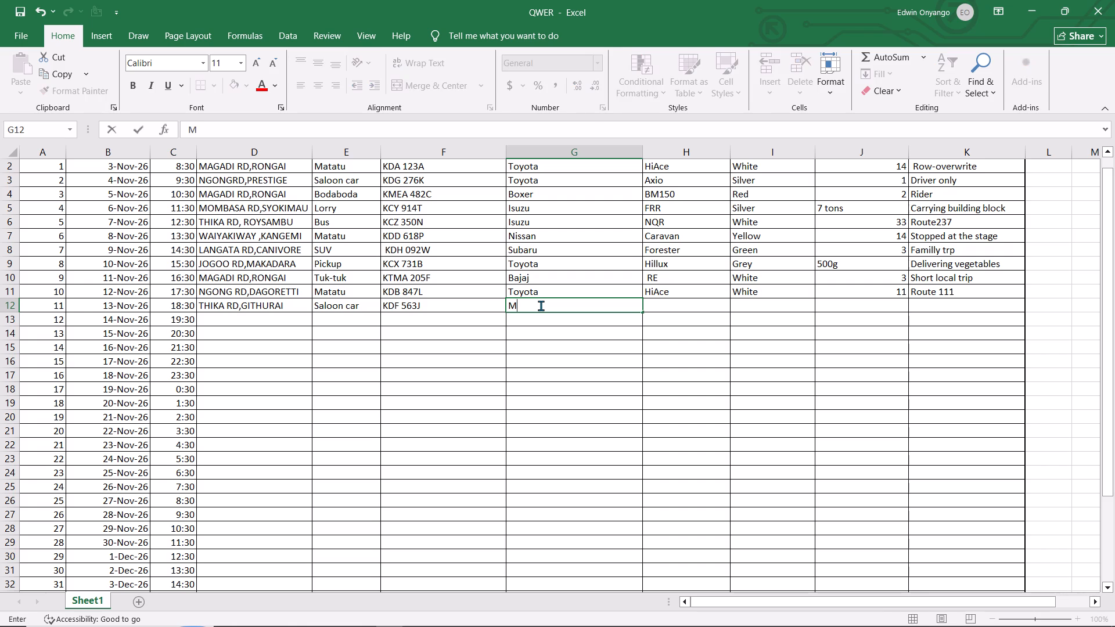
pyautogui.press('a')
pyautogui.write('zda')
pyautogui.click(661, 300)
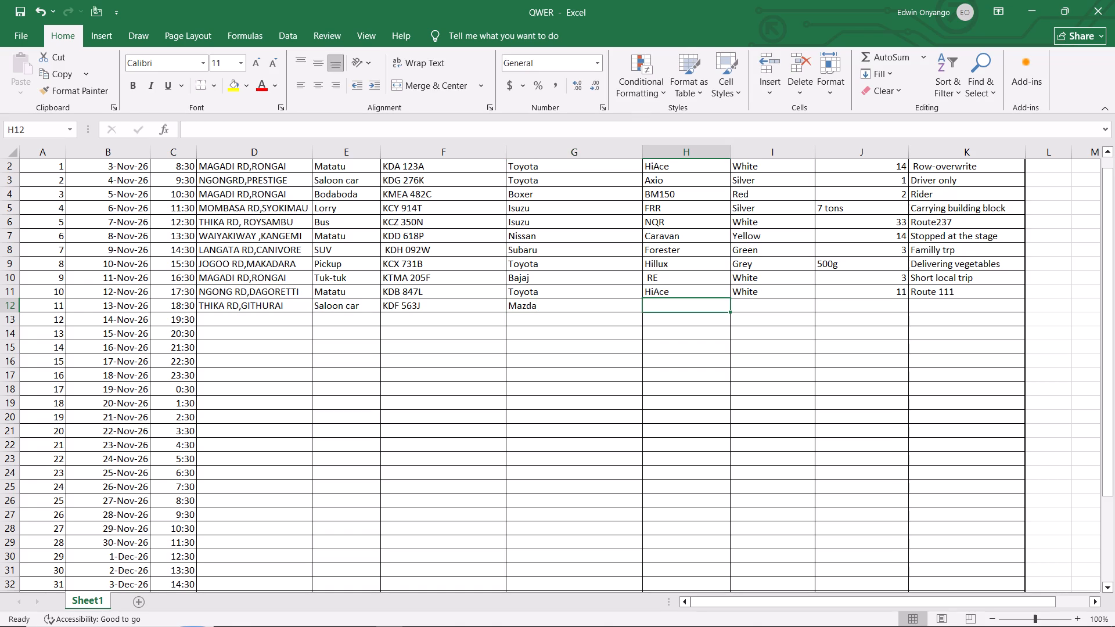
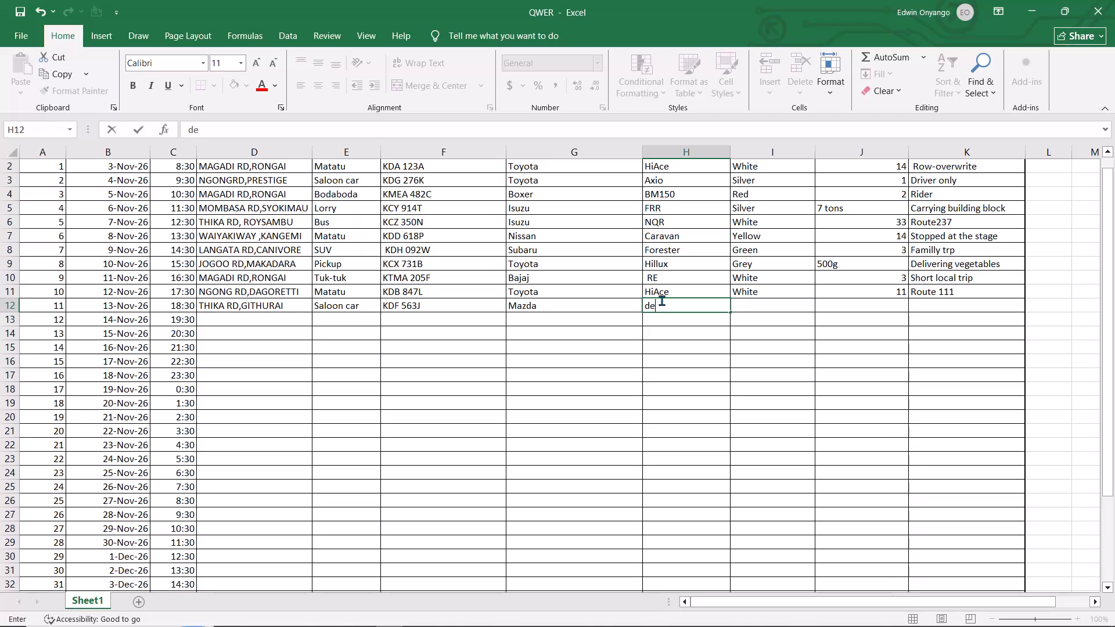
# Enter Demio as the vehicle model for the 13-Nov-26 record in cell H12.
pyautogui.write('mio')
pyautogui.press('BackSpace')
pyautogui.press('BackSpace')
pyautogui.press('BackSpace')
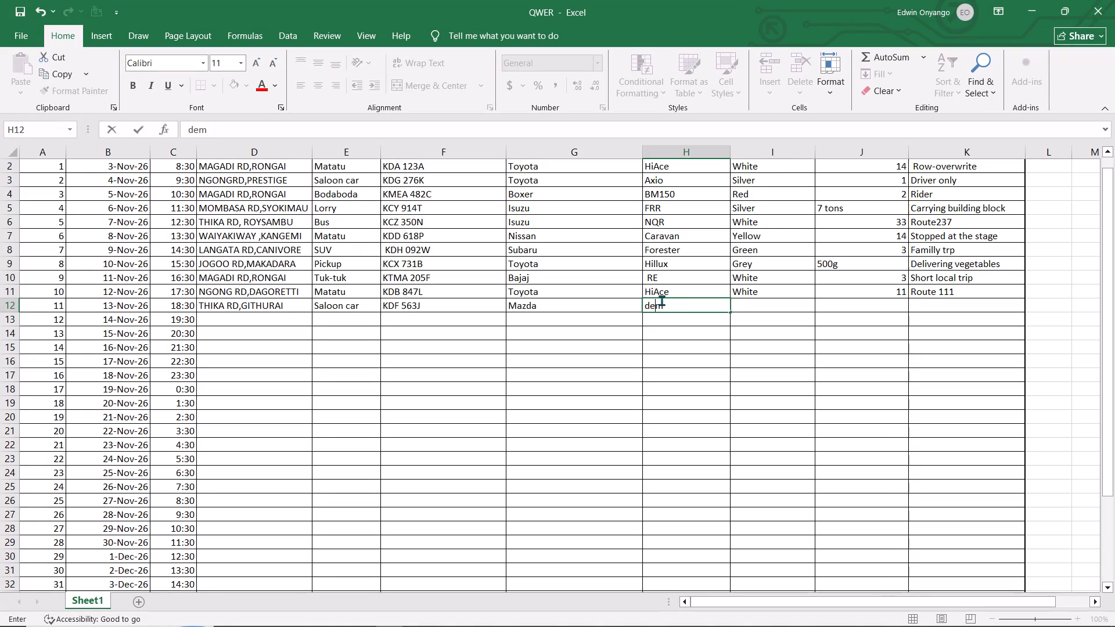
pyautogui.press('BackSpace')
pyautogui.press('BackSpace')
pyautogui.write('DE')
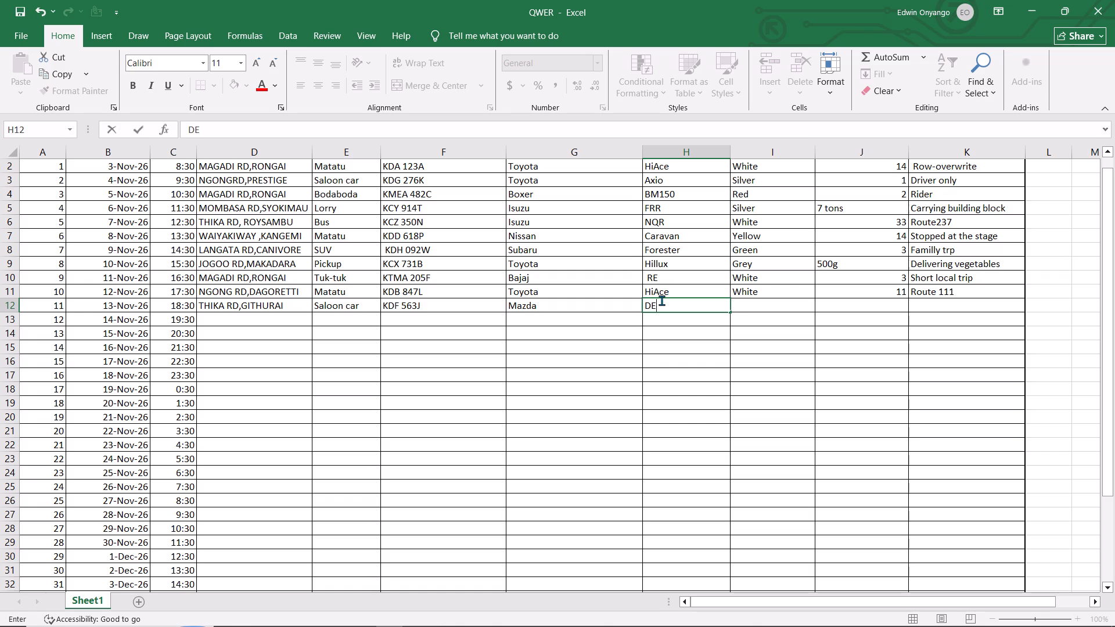
pyautogui.write('MIO')
pyautogui.press('BackSpace')
pyautogui.press('BackSpace')
pyautogui.press('BackSpace')
pyautogui.press('BackSpace')
pyautogui.press('BackSpace')
pyautogui.press('d')
pyautogui.press('e')
pyautogui.write('mio')
# Enter Blue as the vehicle colour for the 13-Nov-26 record in cell I12.
pyautogui.click(769, 304)
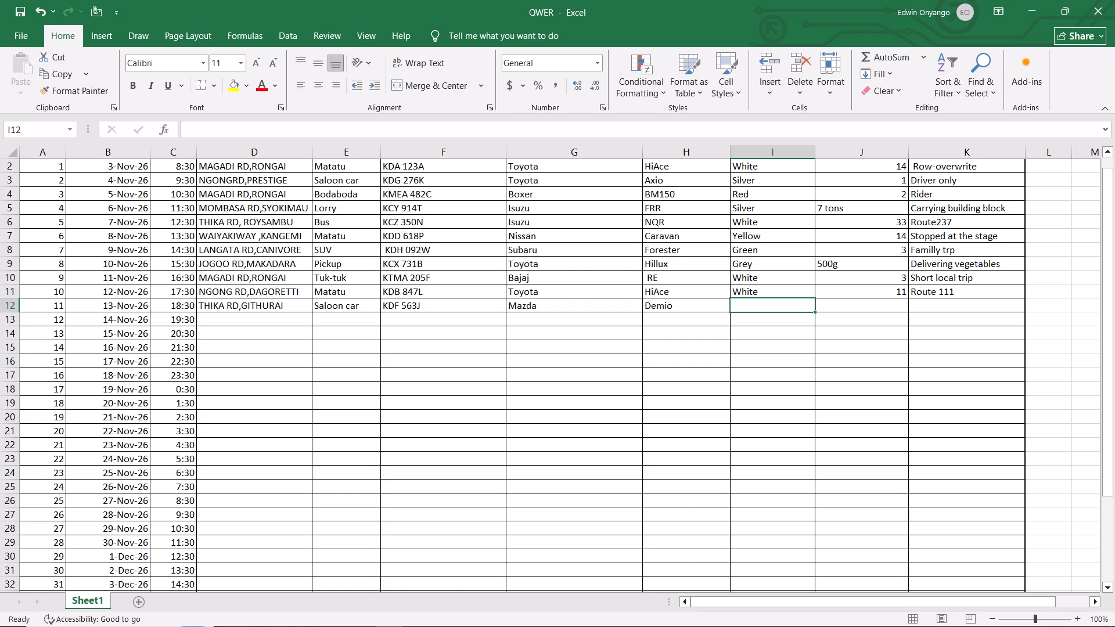
pyautogui.scroll(1, 769, 304)
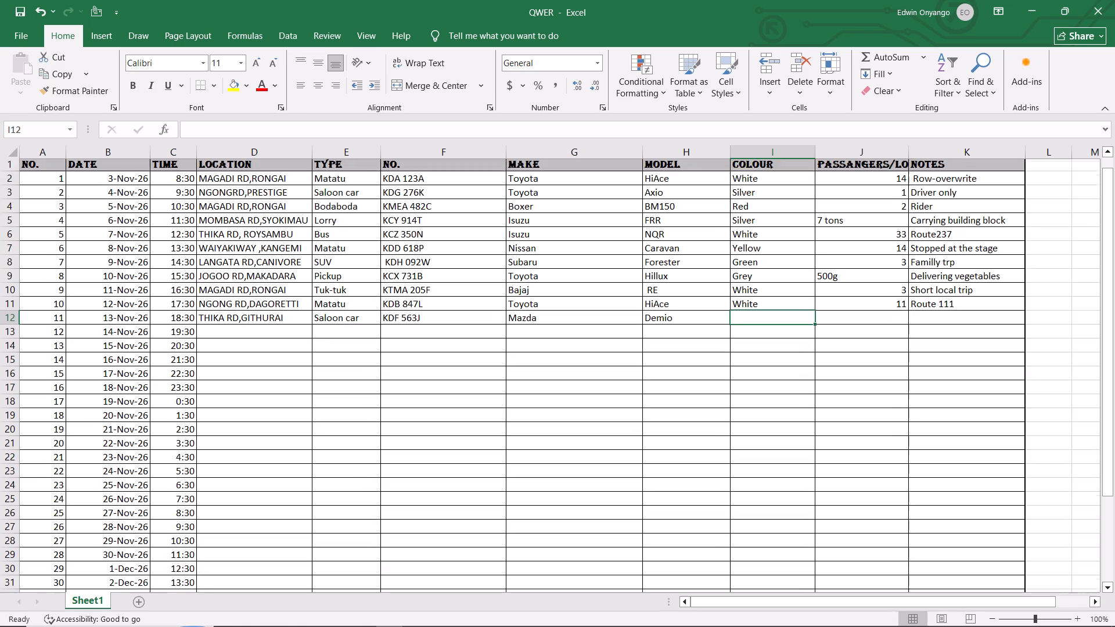
pyautogui.scroll(1, 769, 304)
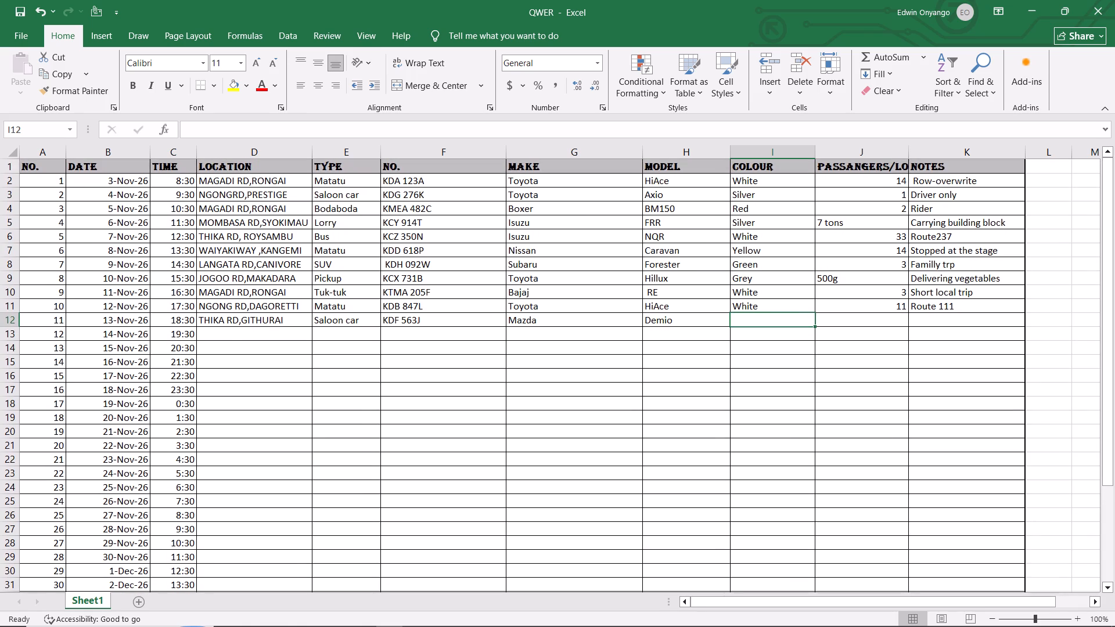
pyautogui.click(785, 316)
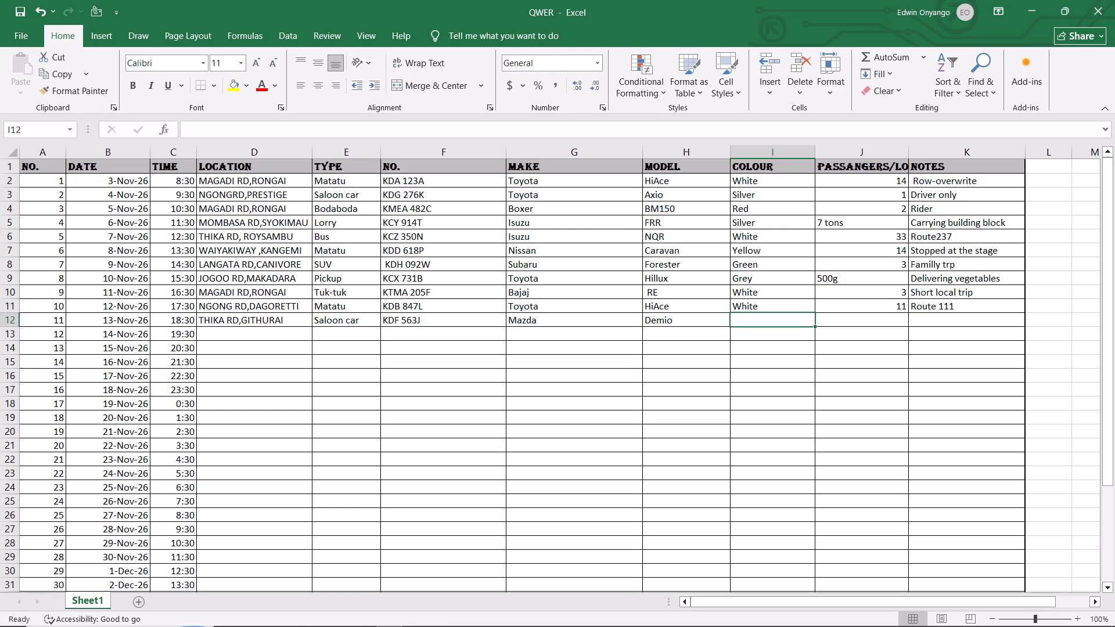
pyautogui.click(789, 322)
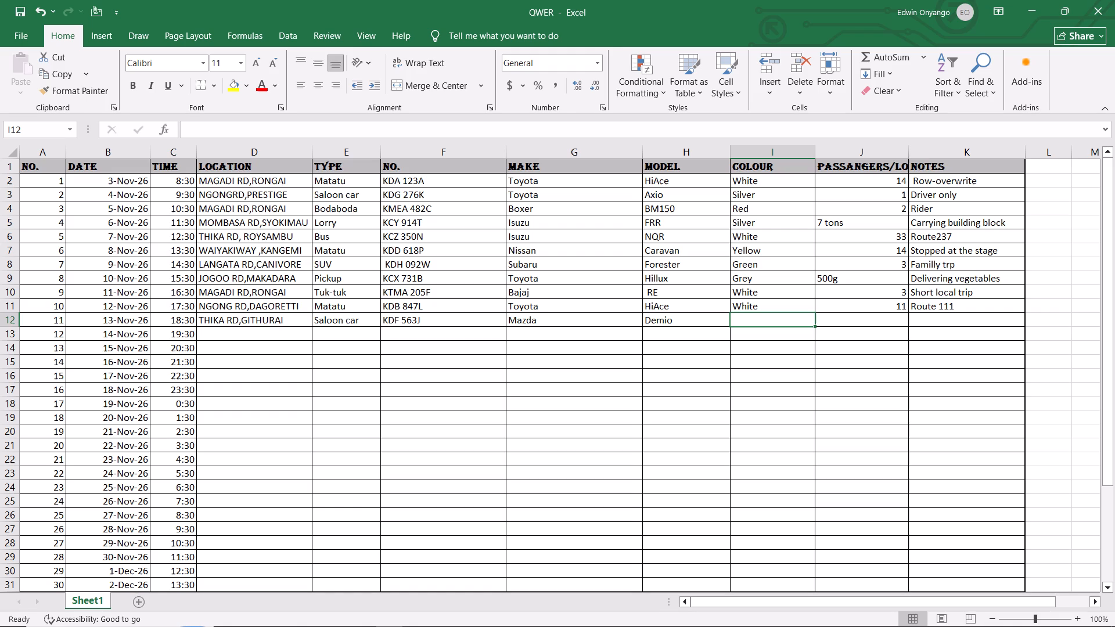
pyautogui.click(789, 322)
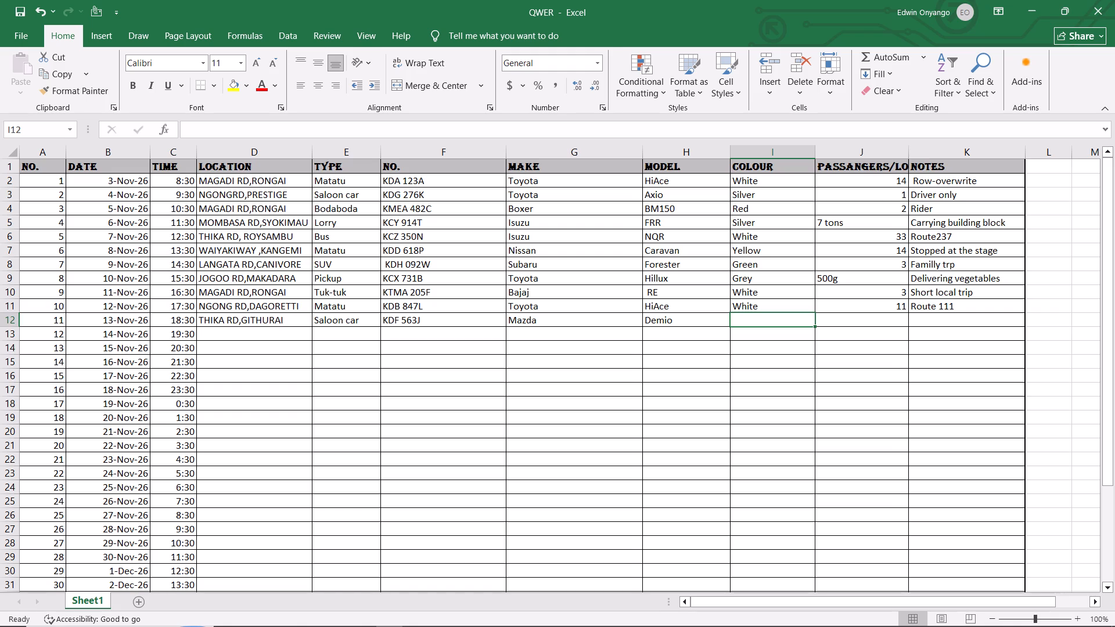
pyautogui.press('b')
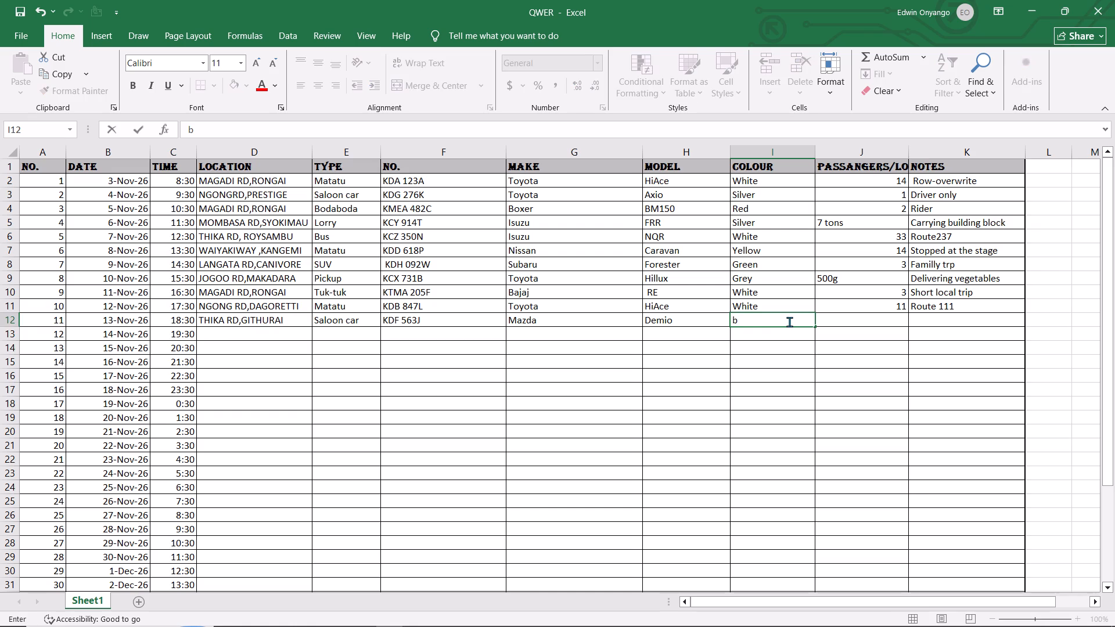
pyautogui.press('BackSpace')
pyautogui.press('b')
pyautogui.write('lu')
pyautogui.press('e')
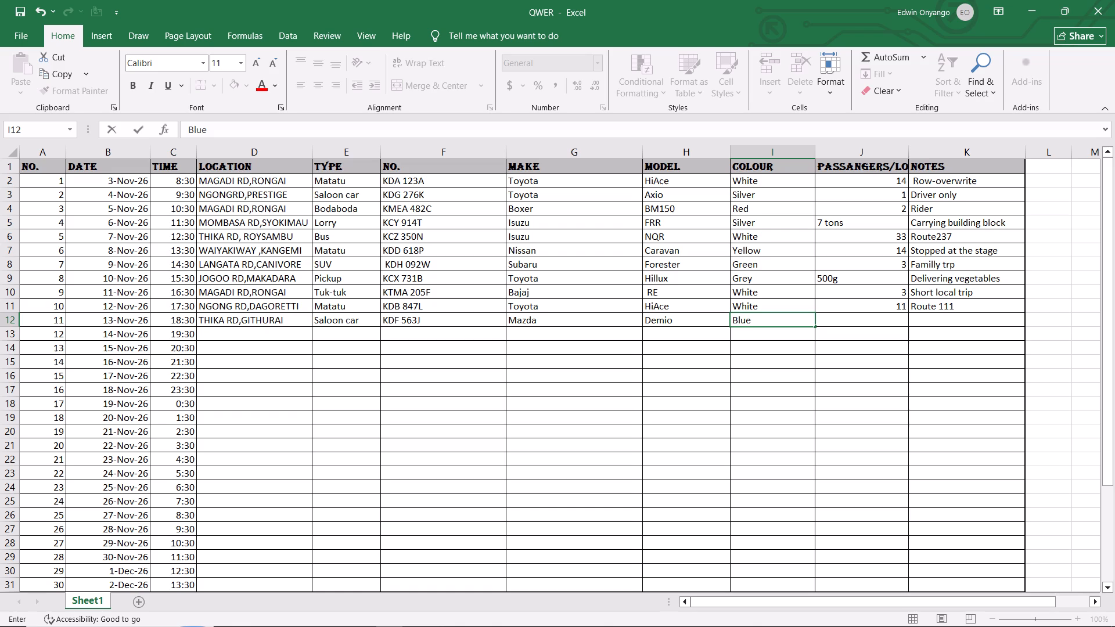
# Enter 2 as the passenger count for the 13-Nov-26 record in cell J12.
pyautogui.click(855, 316)
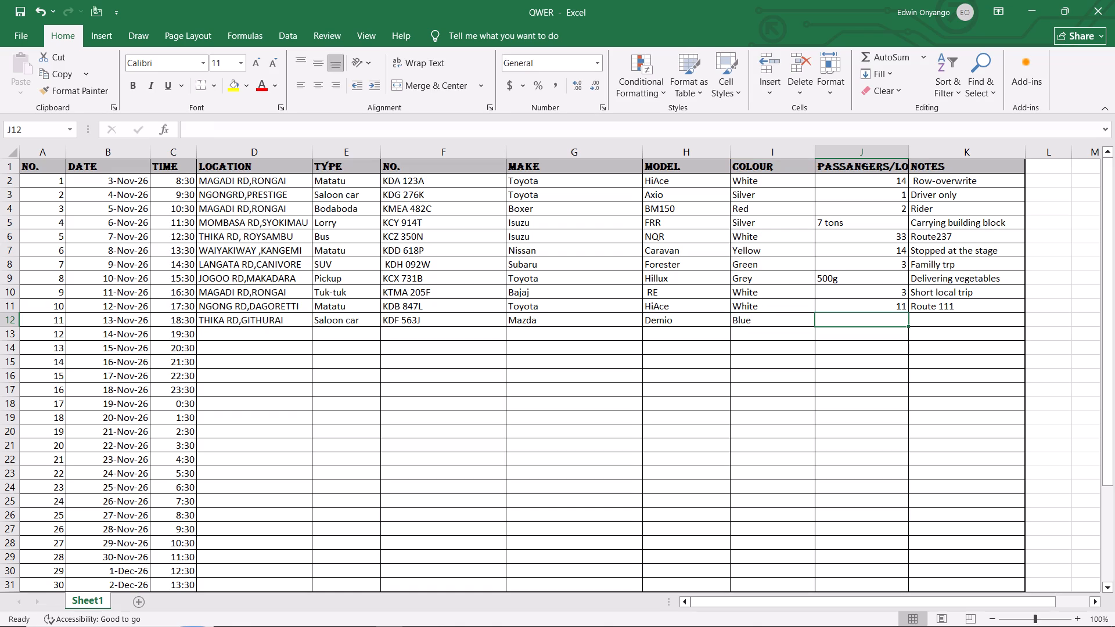
pyautogui.press('2')
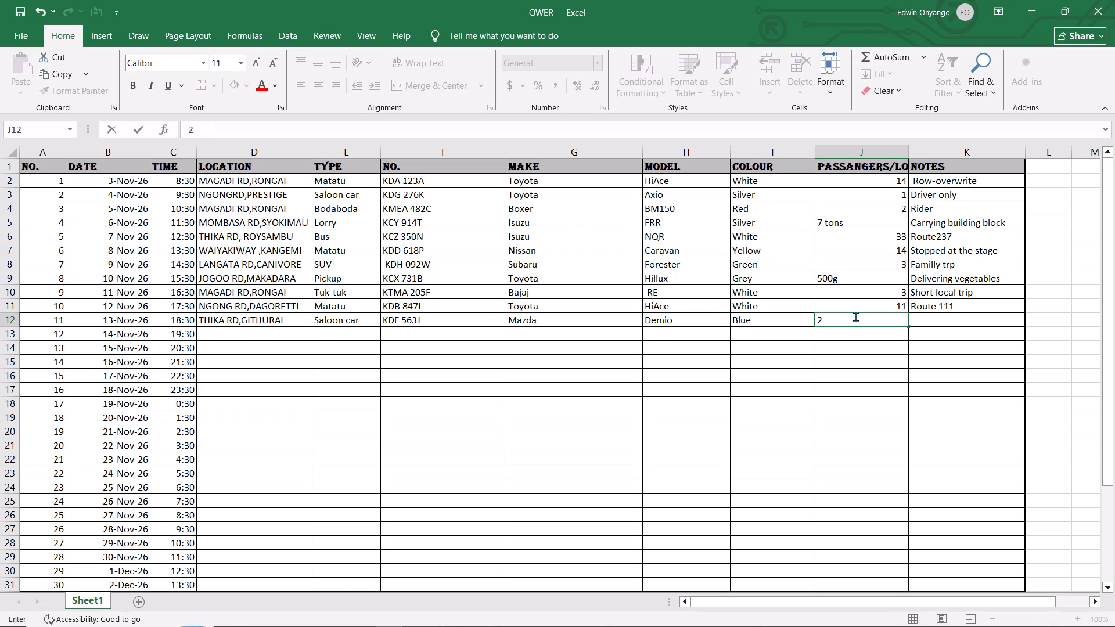
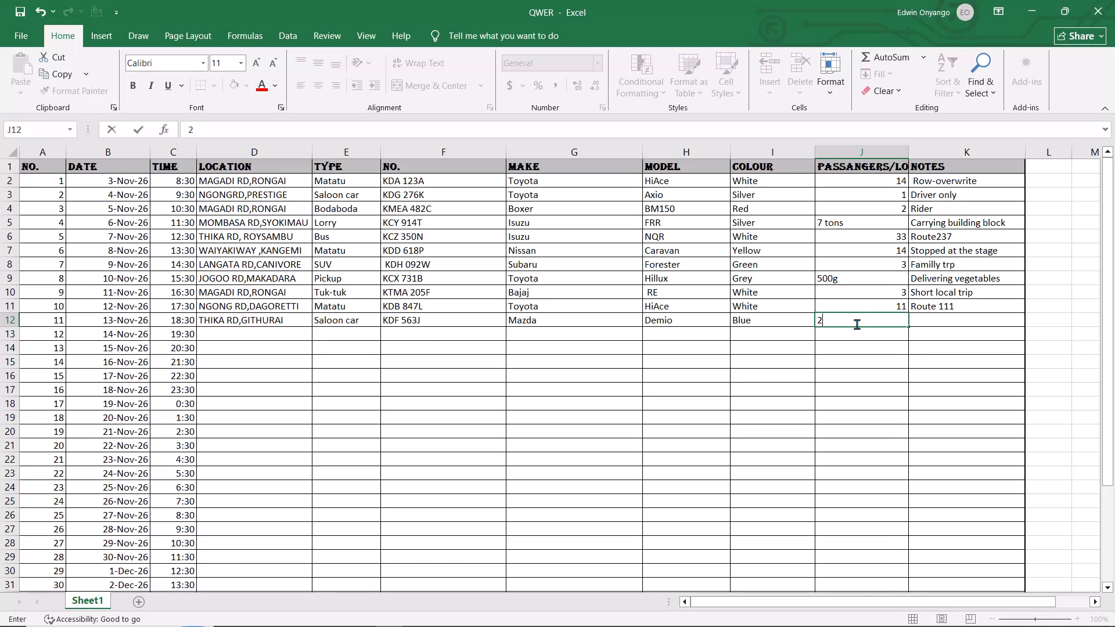
# Begin the note for the 13-Nov-26 Mazda Demio record in cell K12, starting with the letter d.
pyautogui.click(945, 315)
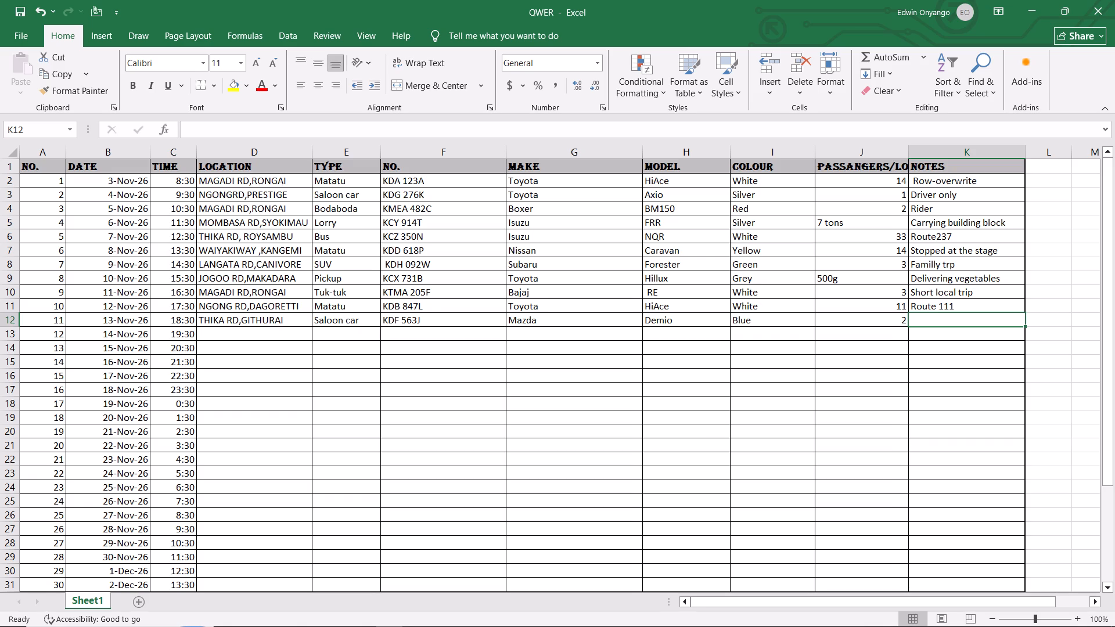
pyautogui.press('d')
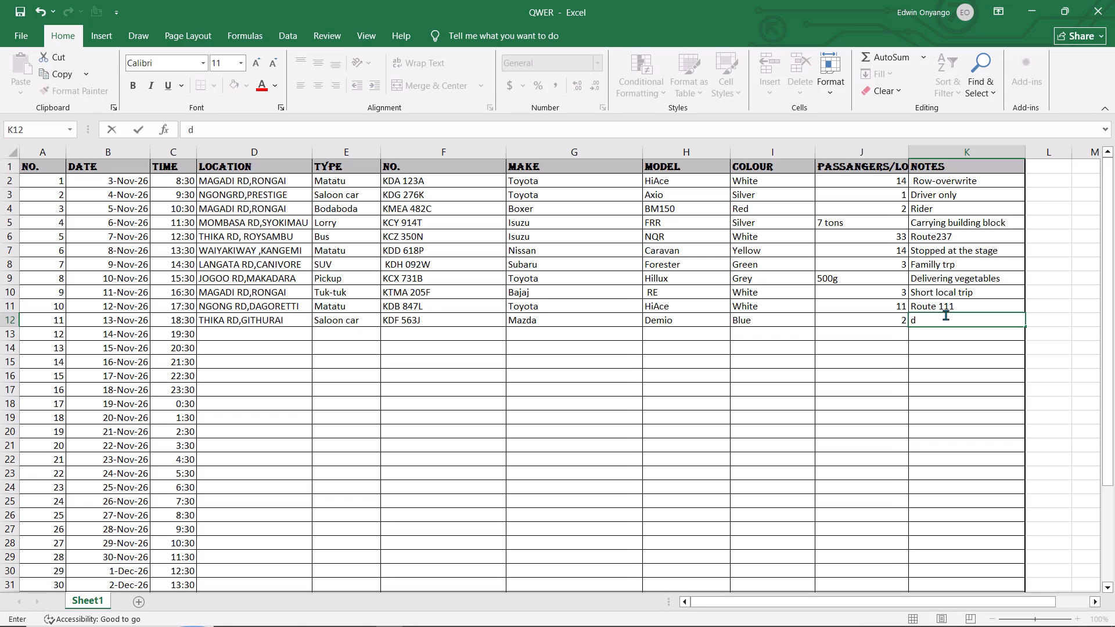
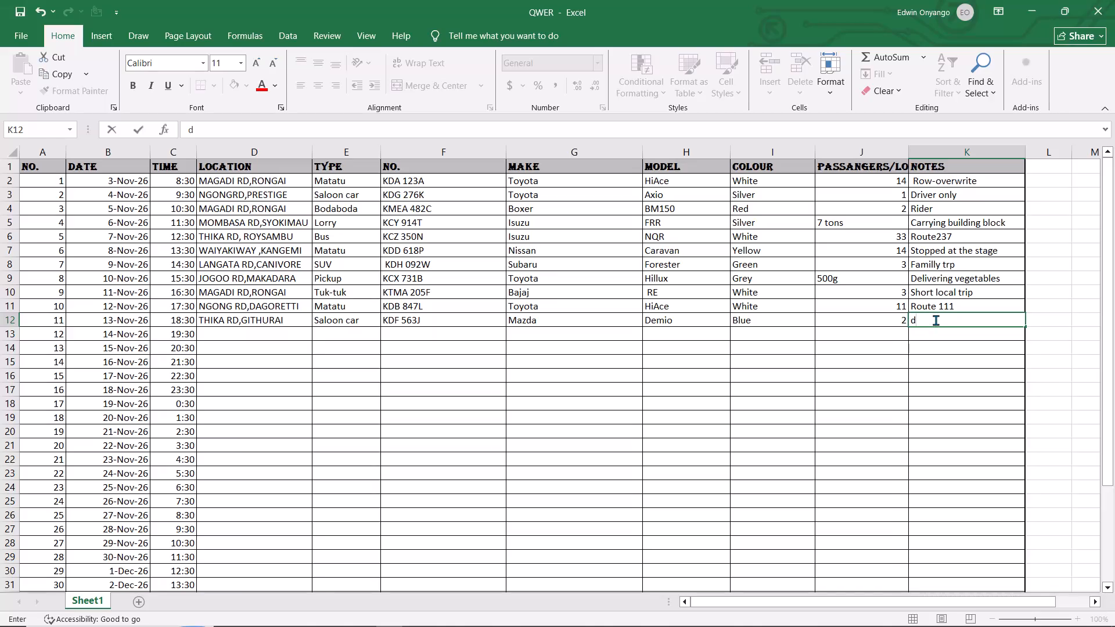
# Replace the lowercase start of the 13-Nov-26 Mazda Demio record's note in K12 with the word Driver.
pyautogui.click(935, 319)
pyautogui.press('BackSpace')
pyautogui.press('d')
pyautogui.write('ri')
pyautogui.write('ver')
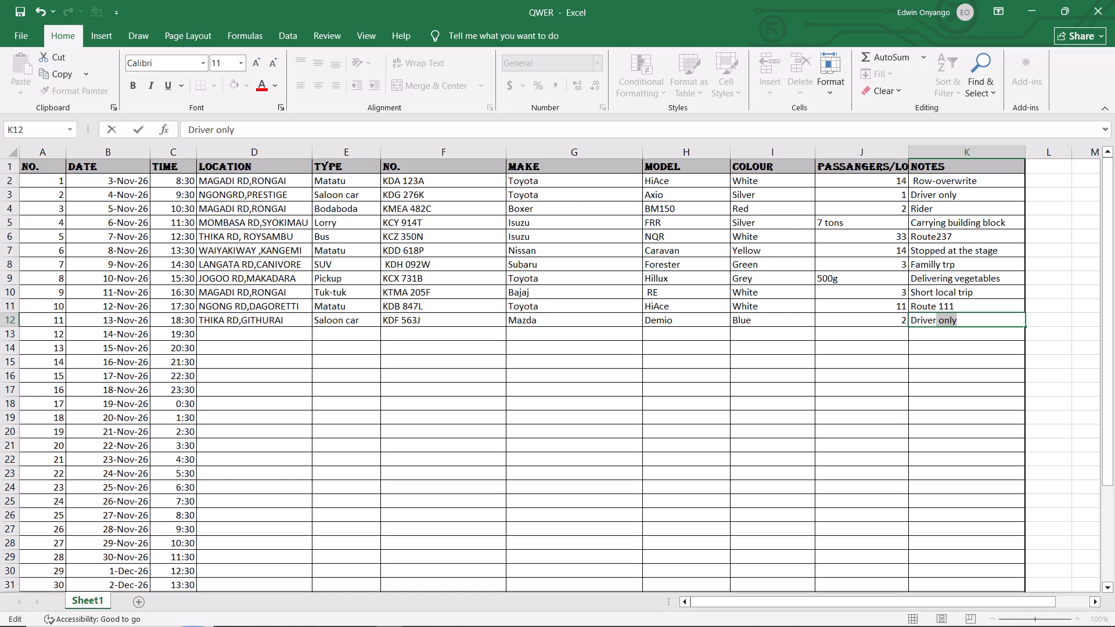
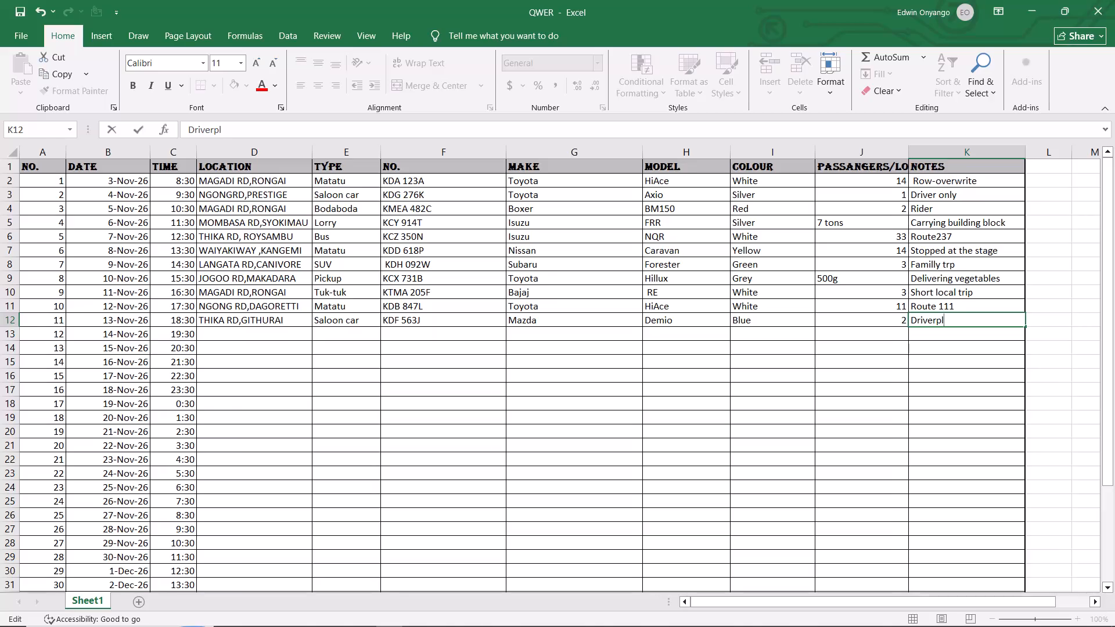
# Complete the 13-Nov-26 Mazda Demio record's note in K12 so it reads Driver plus passenger.
pyautogui.press('u')
pyautogui.press('space')
pyautogui.press('BackSpace')
pyautogui.press('BackSpace')
pyautogui.press('BackSpace')
pyautogui.press('BackSpace')
pyautogui.press('space')
pyautogui.write('pl')
pyautogui.press('u')
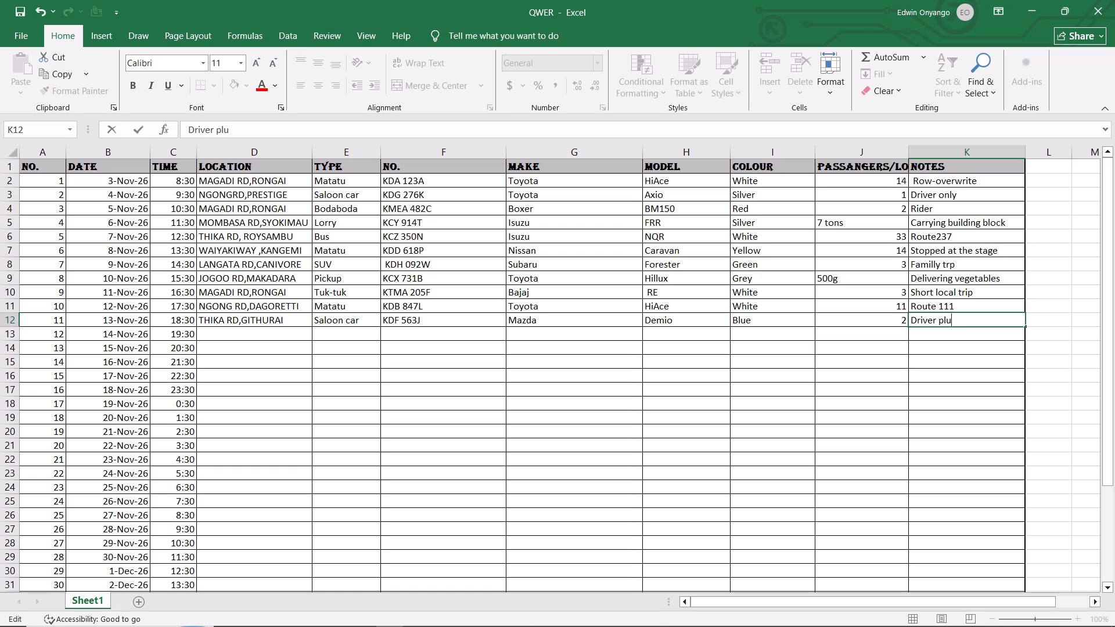
pyautogui.press('s')
pyautogui.click(979, 324)
pyautogui.press('space')
pyautogui.press('p')
pyautogui.write('as')
pyautogui.press('s')
pyautogui.write('en')
pyautogui.write('ger')
pyautogui.moveTo(979, 324); pyautogui.dragTo(973, 387)
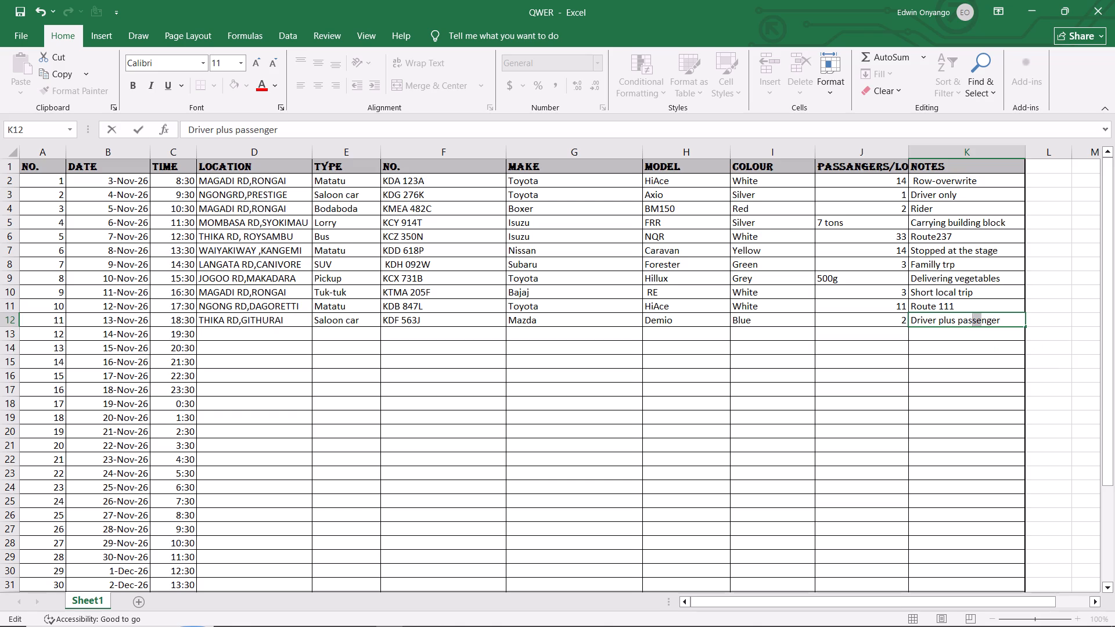
pyautogui.click(285, 335)
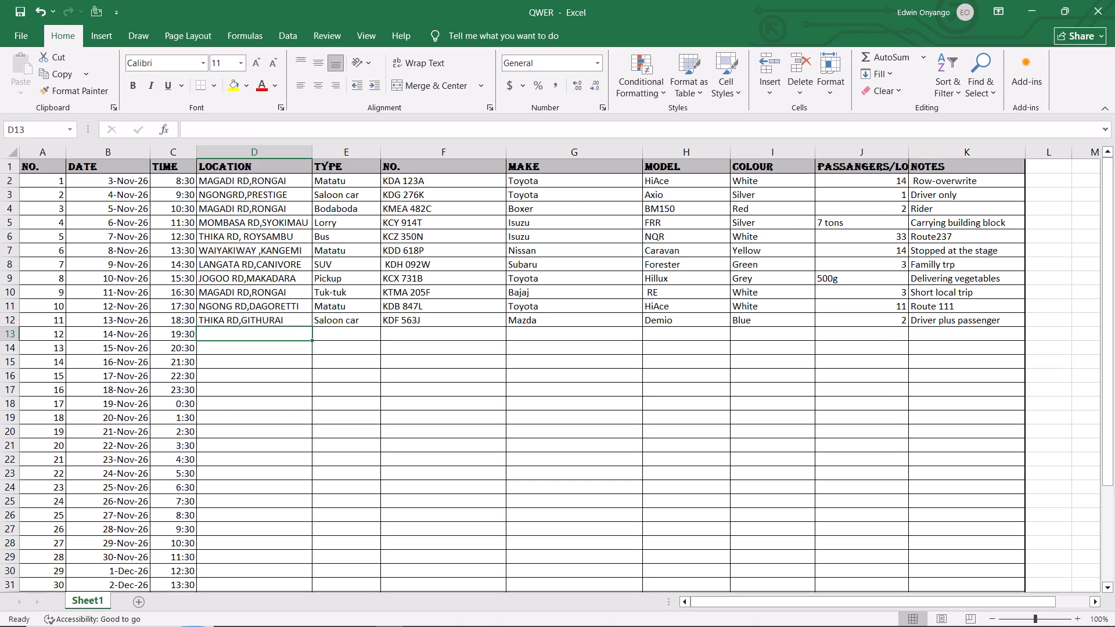
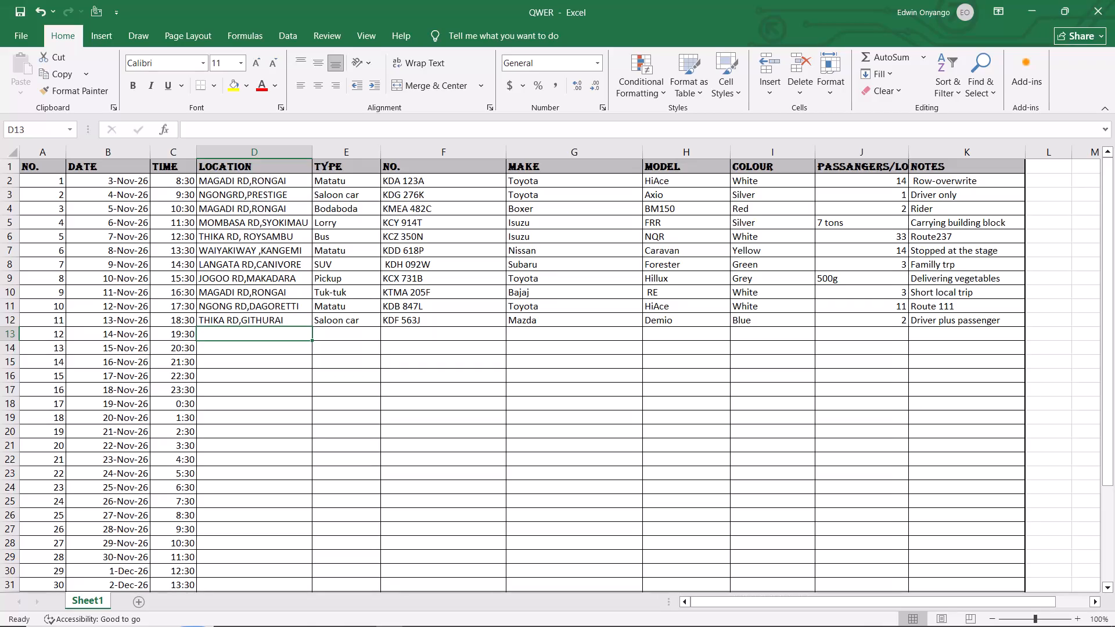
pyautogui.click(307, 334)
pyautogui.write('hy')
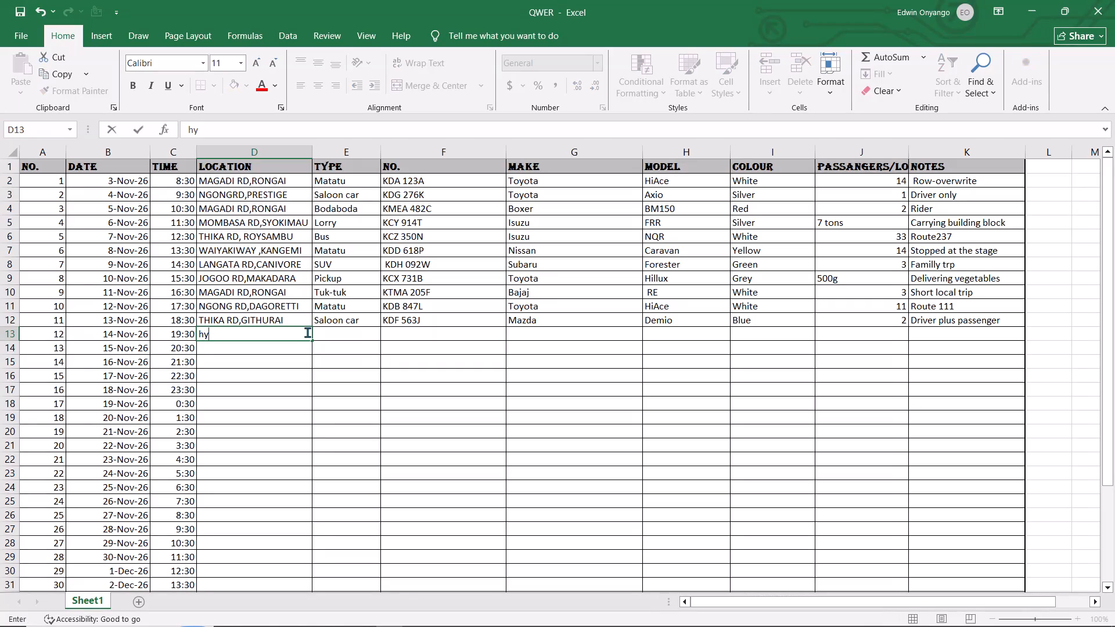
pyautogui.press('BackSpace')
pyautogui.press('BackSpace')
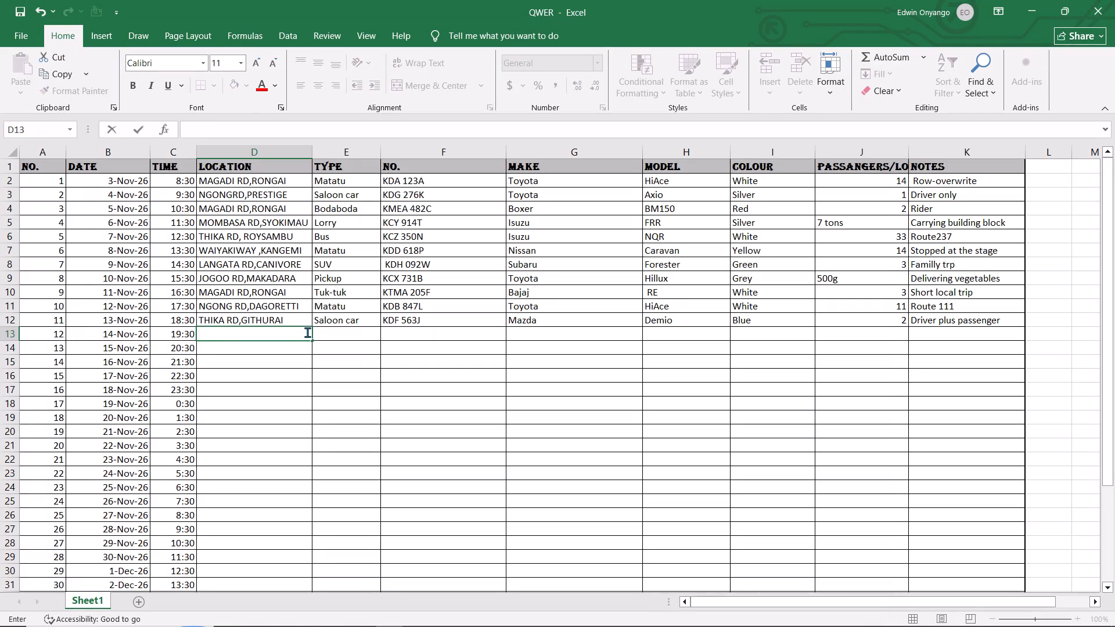
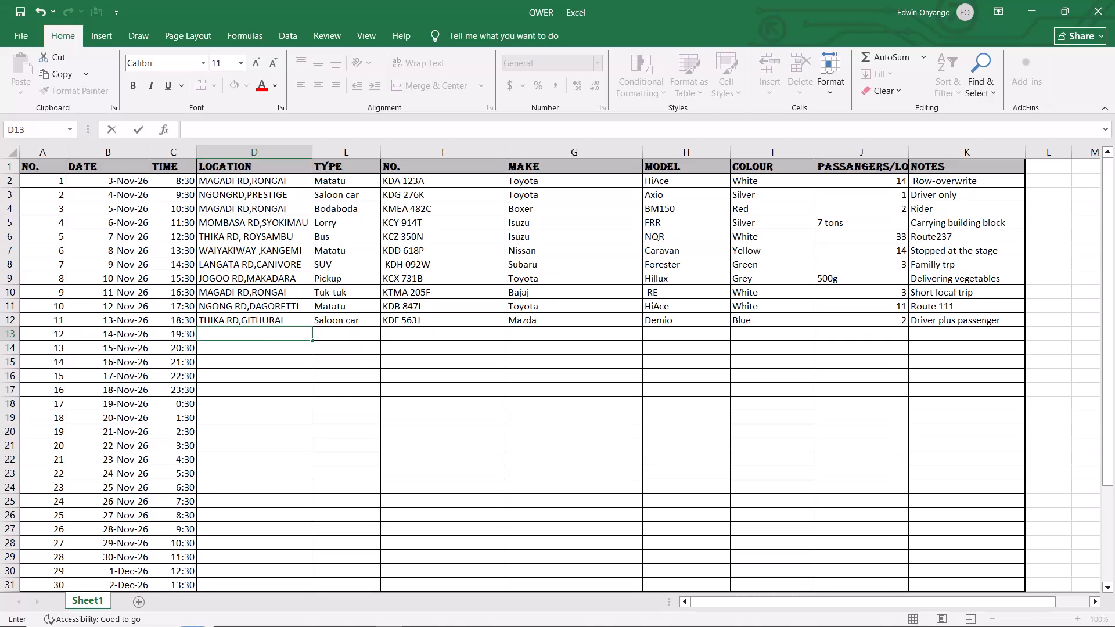
# Enter MOMBASA RD,ATHIRIVER as the location of the 14-Nov-26 record in row 13.
pyautogui.click(234, 335)
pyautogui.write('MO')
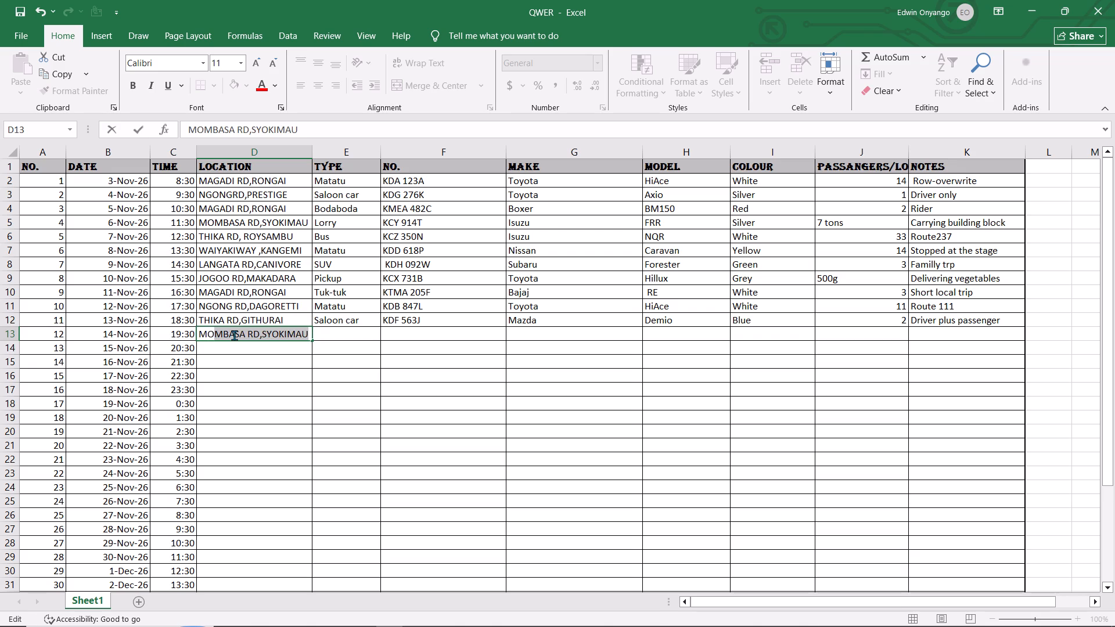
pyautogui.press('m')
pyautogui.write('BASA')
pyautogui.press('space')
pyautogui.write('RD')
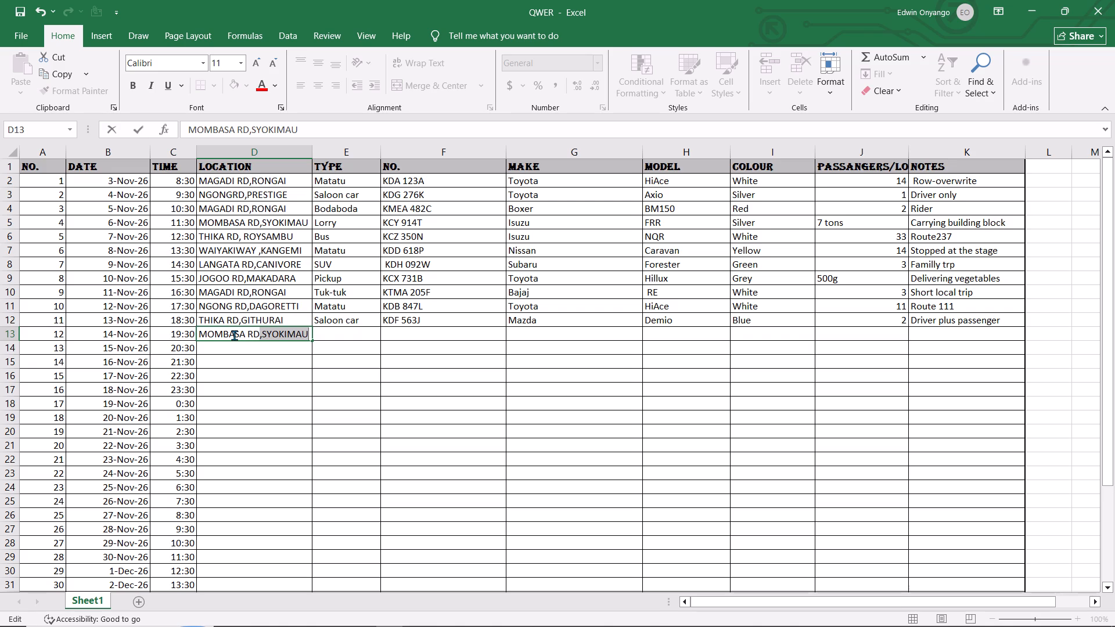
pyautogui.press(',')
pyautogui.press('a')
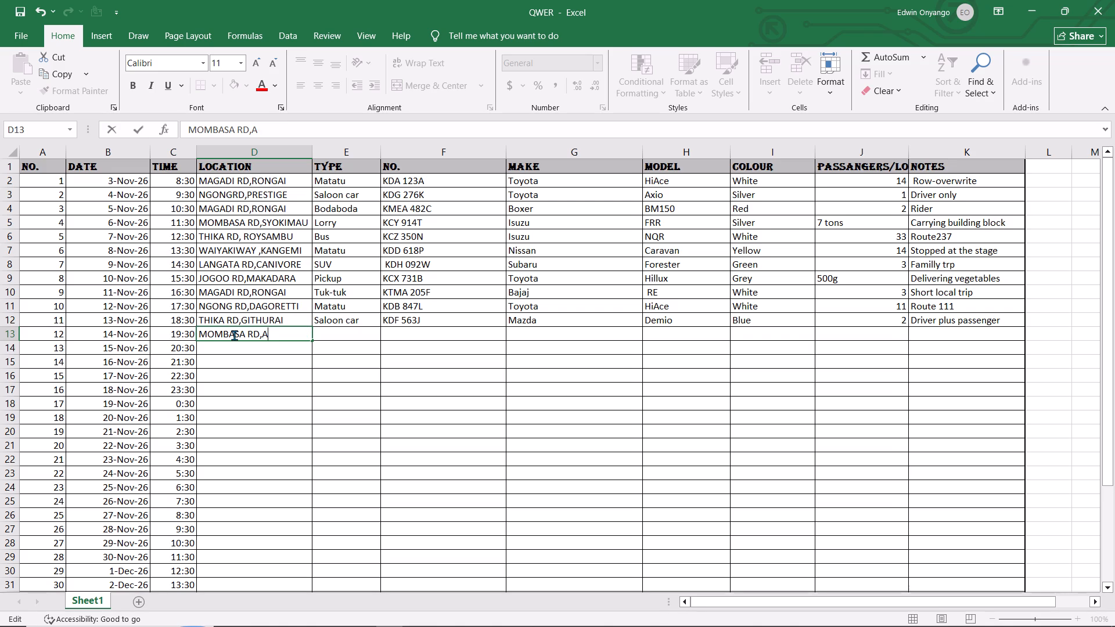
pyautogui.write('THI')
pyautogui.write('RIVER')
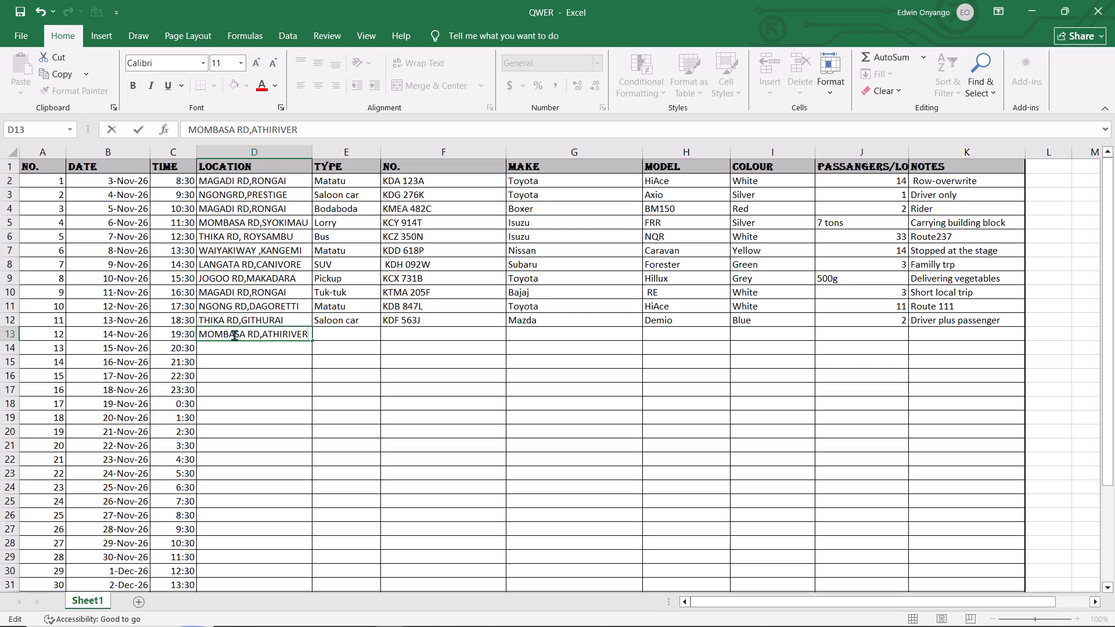
# Correct the place name in the row 13 location so it reads MOMBASA RD,ATHI RIVER.
pyautogui.click(280, 334)
pyautogui.press('space')
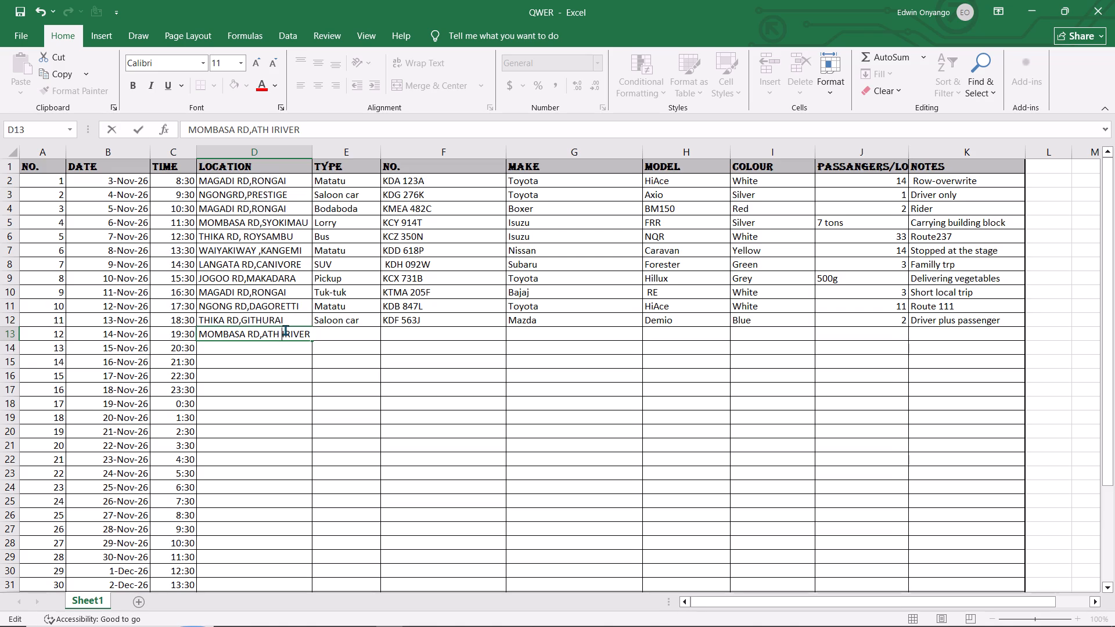
pyautogui.click(284, 332)
pyautogui.press('BackSpace')
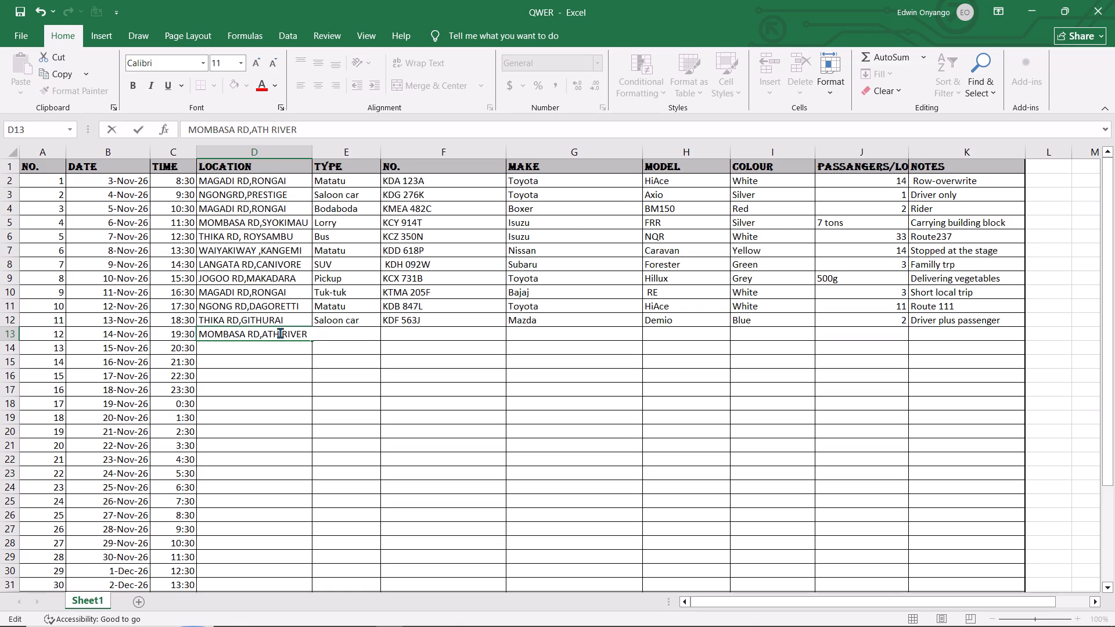
pyautogui.click(280, 333)
pyautogui.press('i')
pyautogui.moveTo(280, 333); pyautogui.dragTo(294, 346)
pyautogui.moveTo(294, 346); pyautogui.dragTo(282, 478)
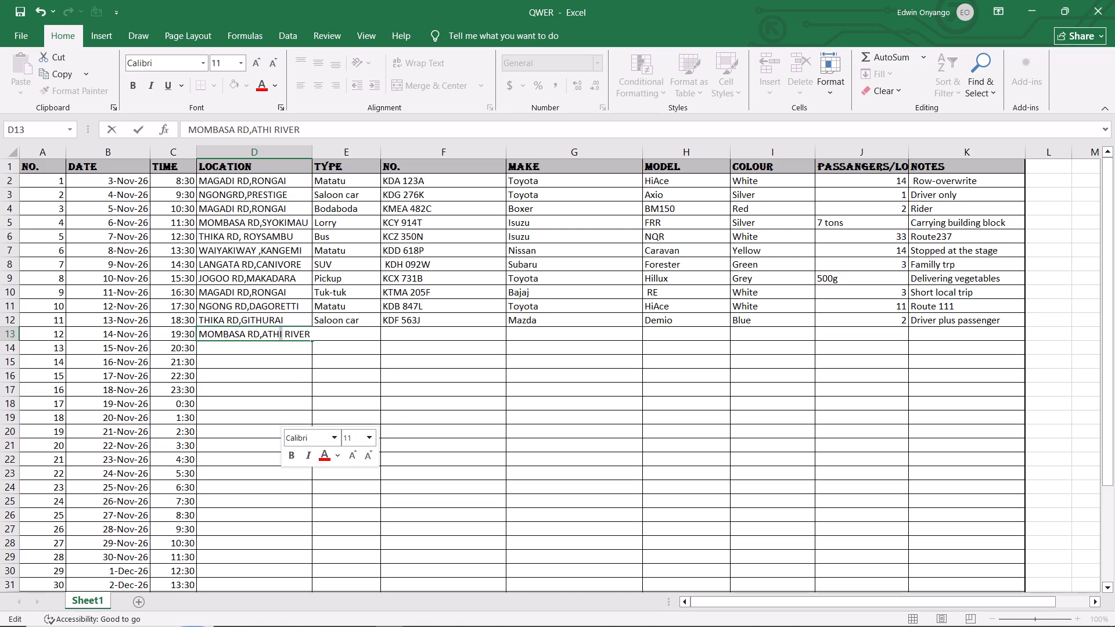
pyautogui.click(257, 387)
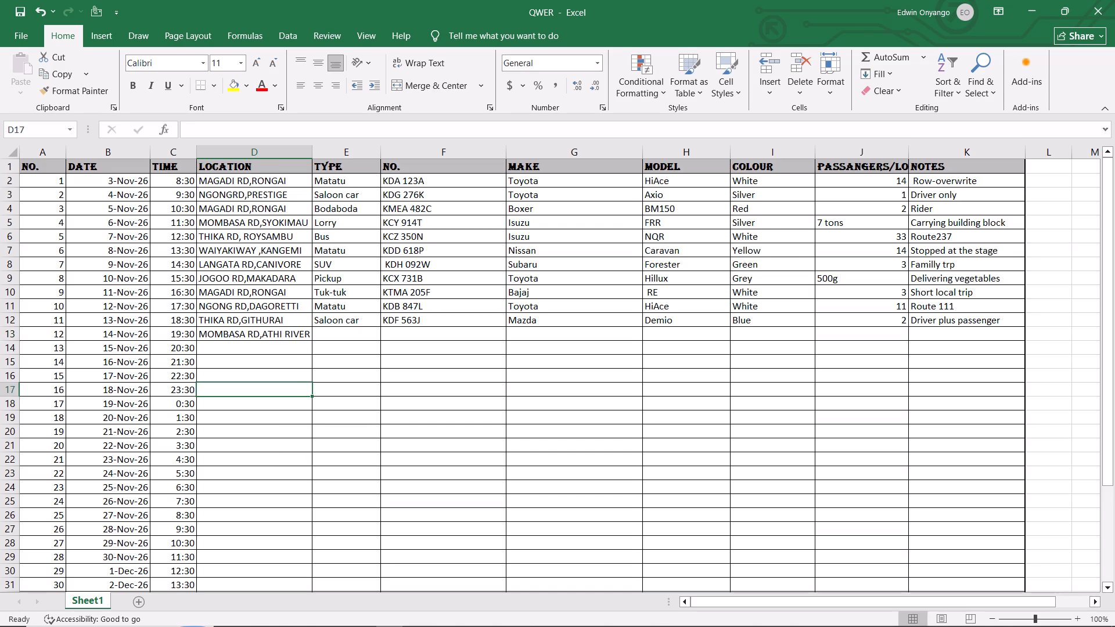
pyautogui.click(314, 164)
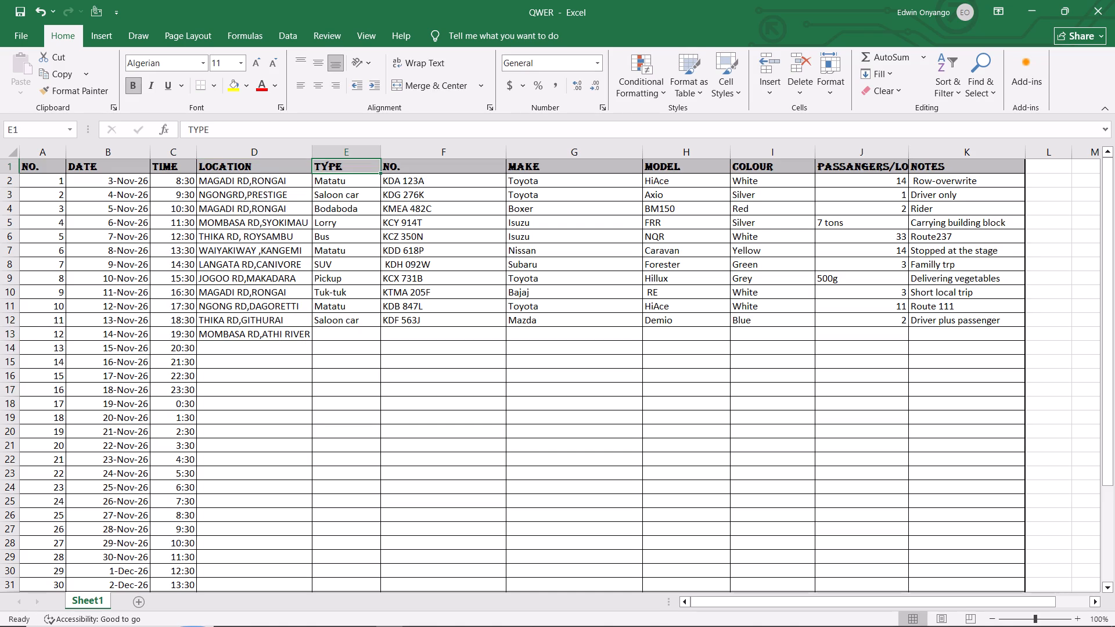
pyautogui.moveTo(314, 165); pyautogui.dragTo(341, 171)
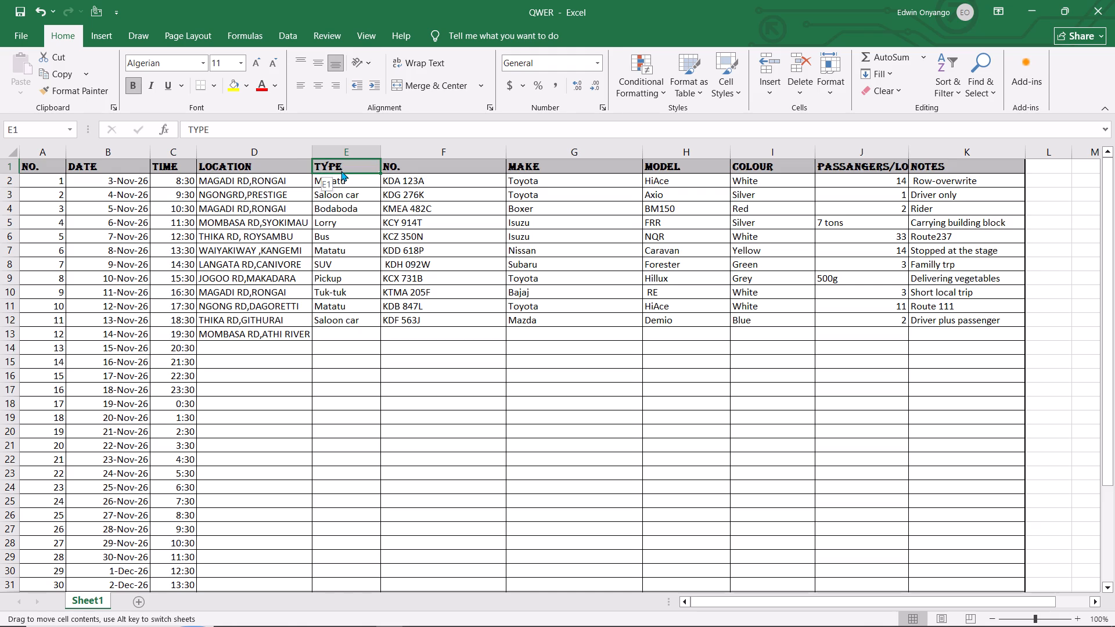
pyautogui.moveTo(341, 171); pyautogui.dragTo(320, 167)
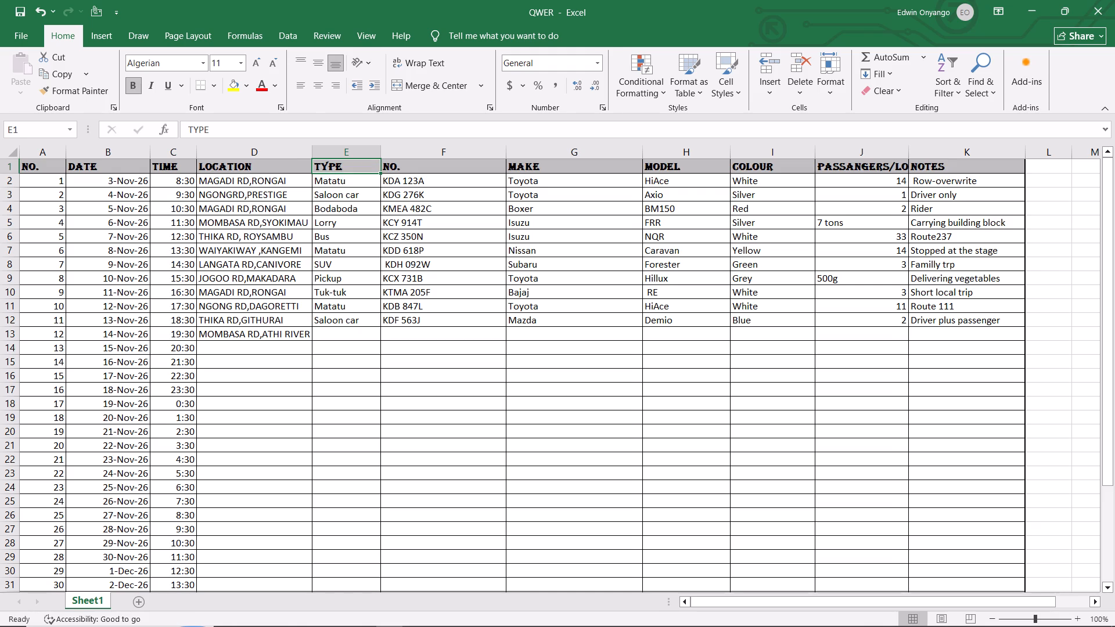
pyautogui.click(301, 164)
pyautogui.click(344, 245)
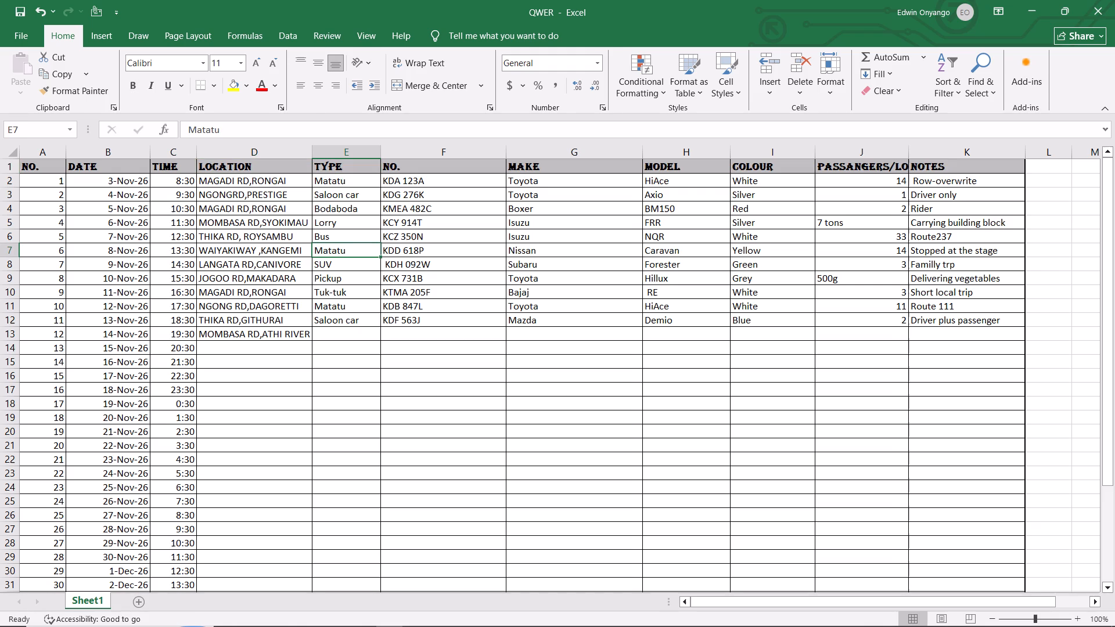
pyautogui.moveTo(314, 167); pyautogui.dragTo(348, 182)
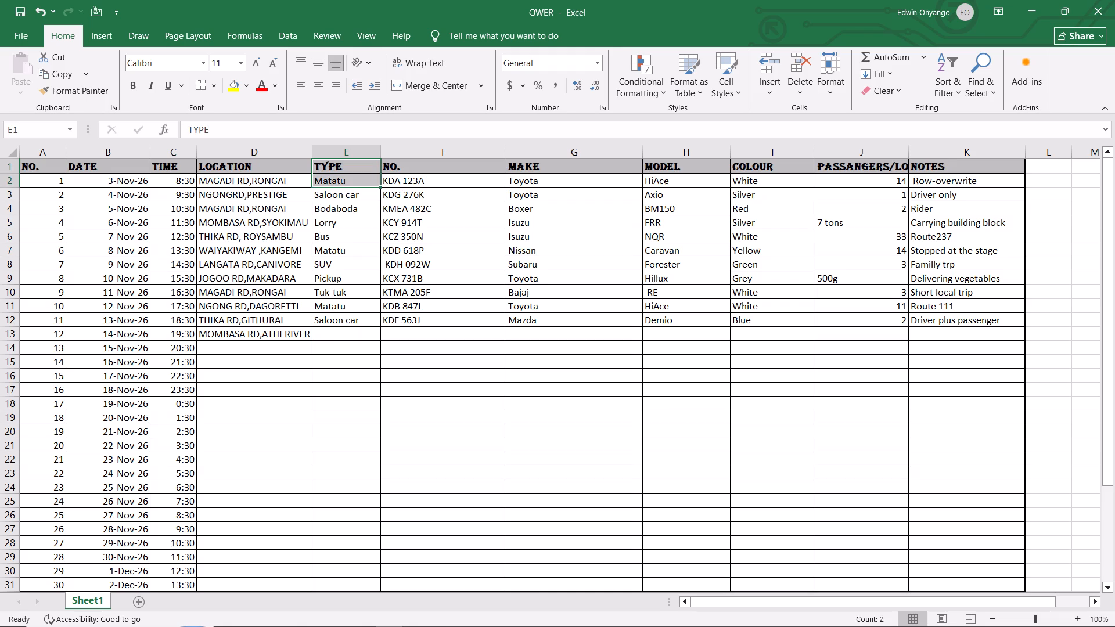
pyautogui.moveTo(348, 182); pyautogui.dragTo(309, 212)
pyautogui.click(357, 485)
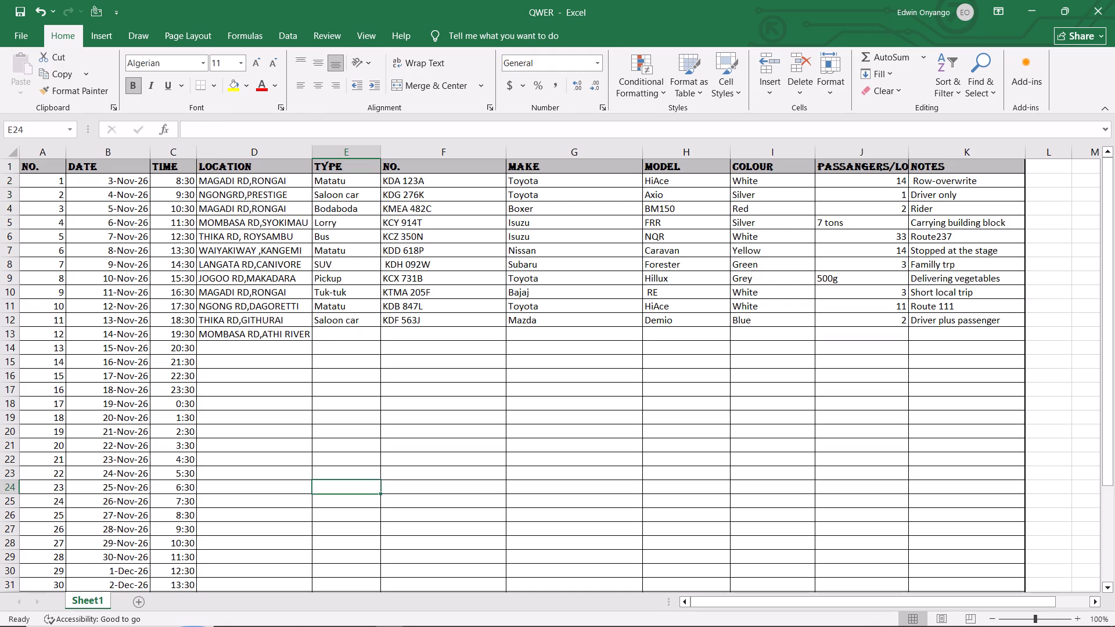
# Select the empty vehicle type cell of the 14-Nov-26 record in row 13.
pyautogui.click(340, 332)
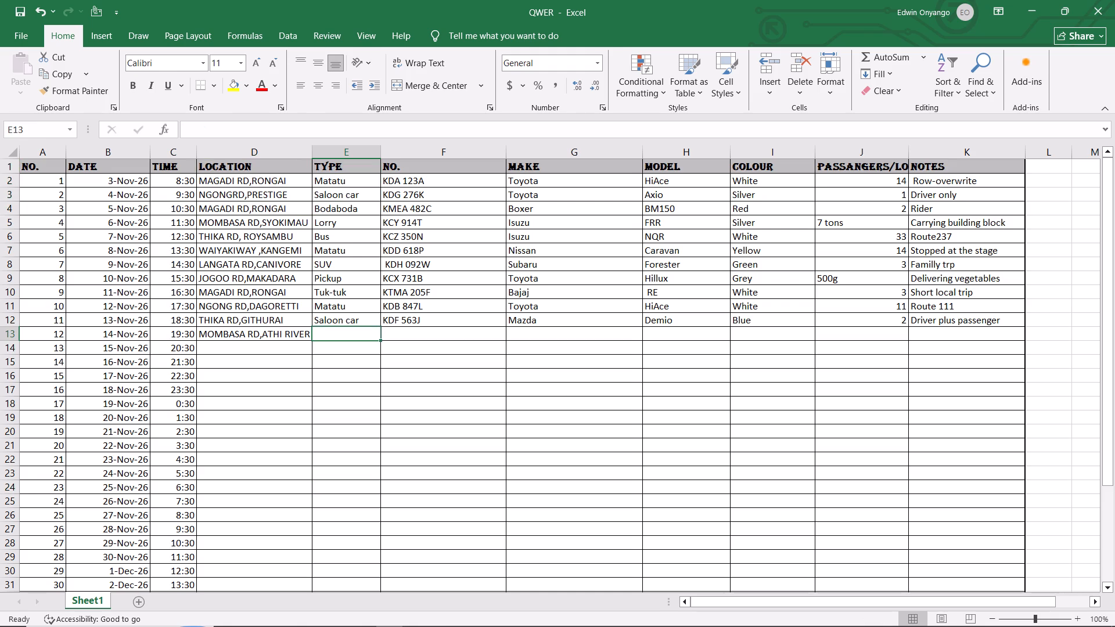
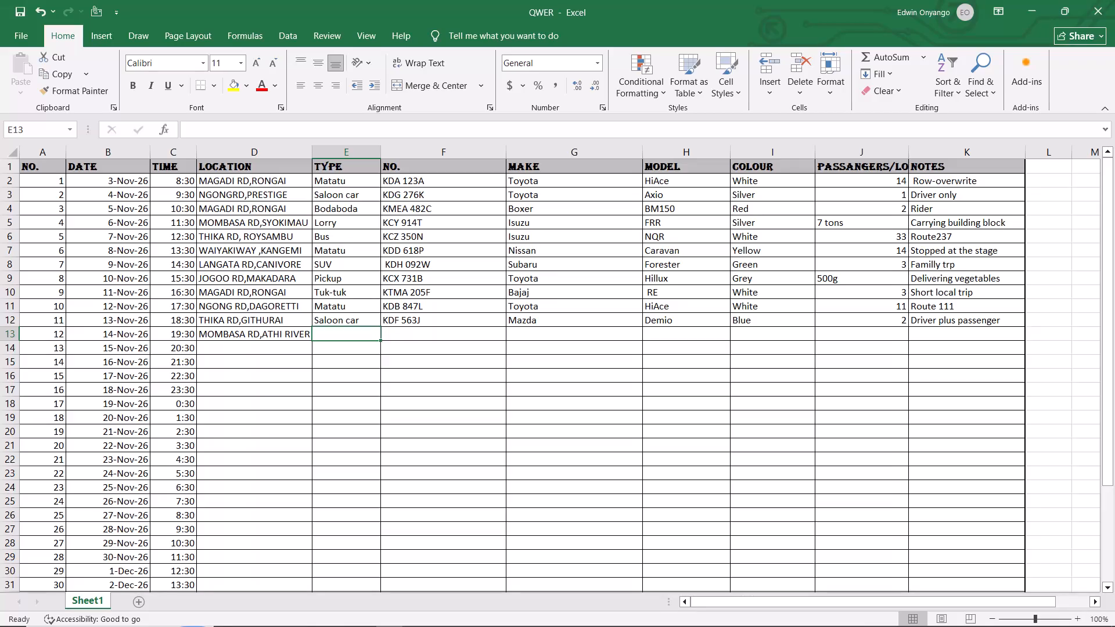
# Enter Lorry as the vehicle type of the 14-Nov-26 record in row 13.
pyautogui.click(341, 335)
pyautogui.press('l')
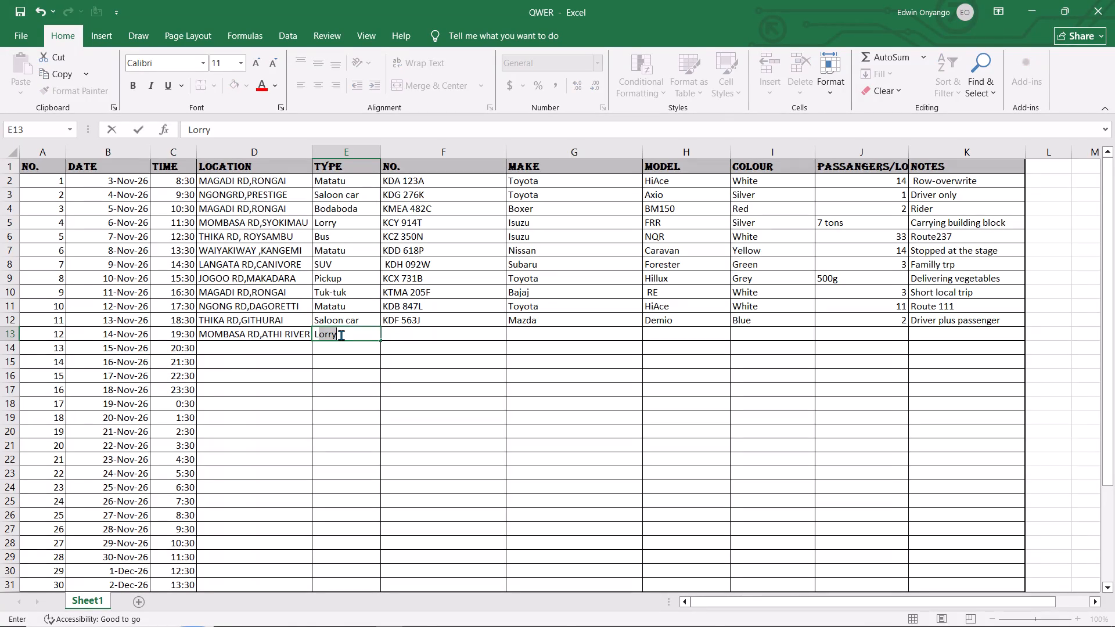
pyautogui.press('o')
pyautogui.press('r')
pyautogui.press('r')
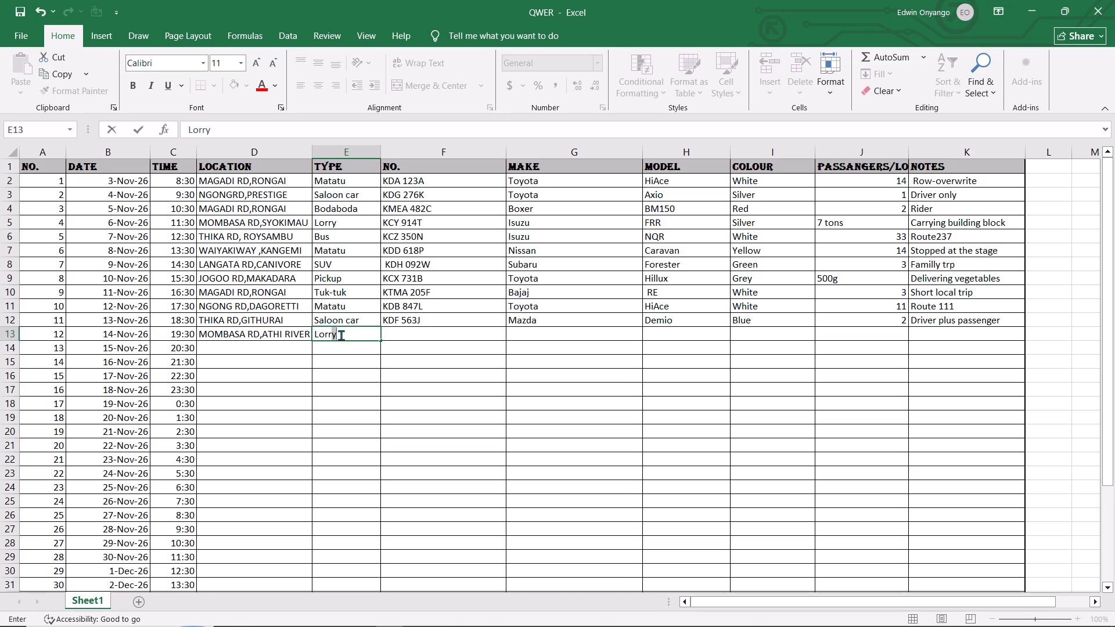
pyautogui.press('y')
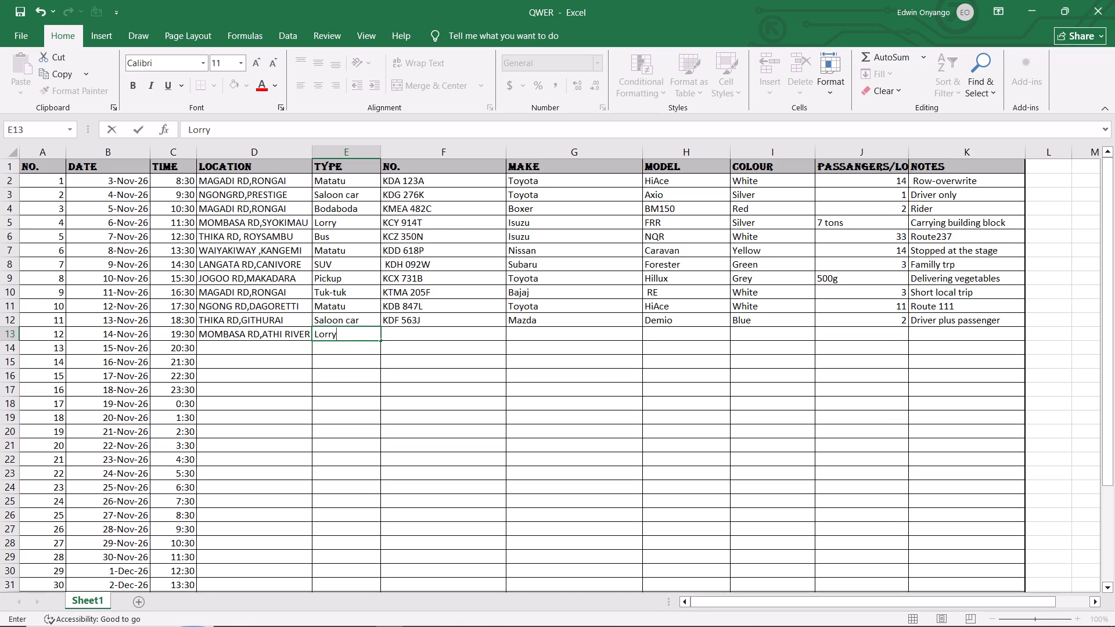
pyautogui.click(400, 333)
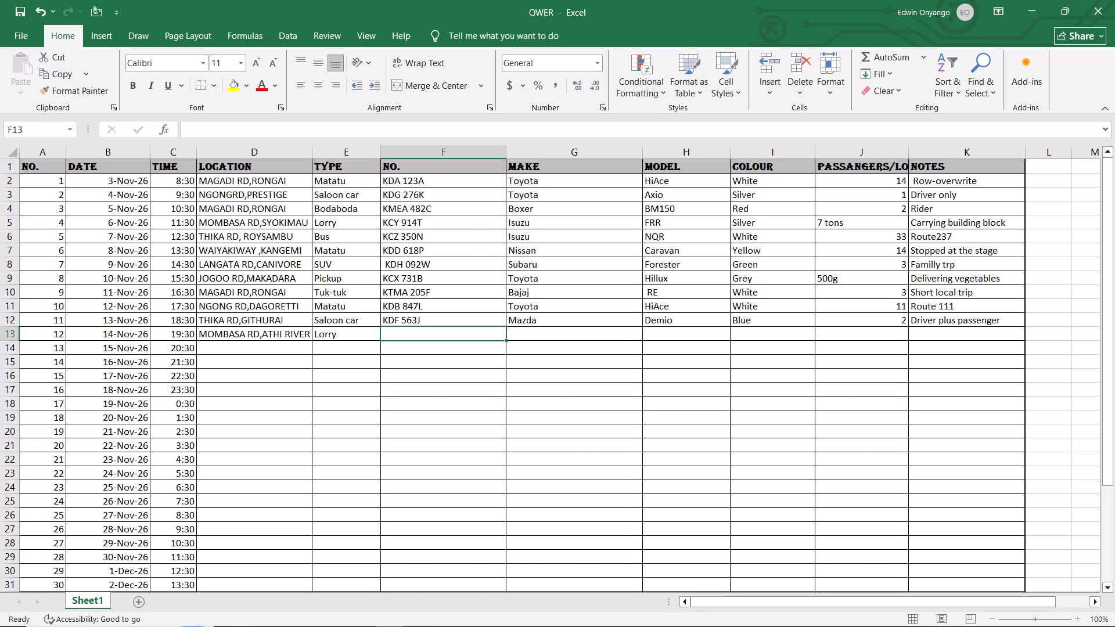
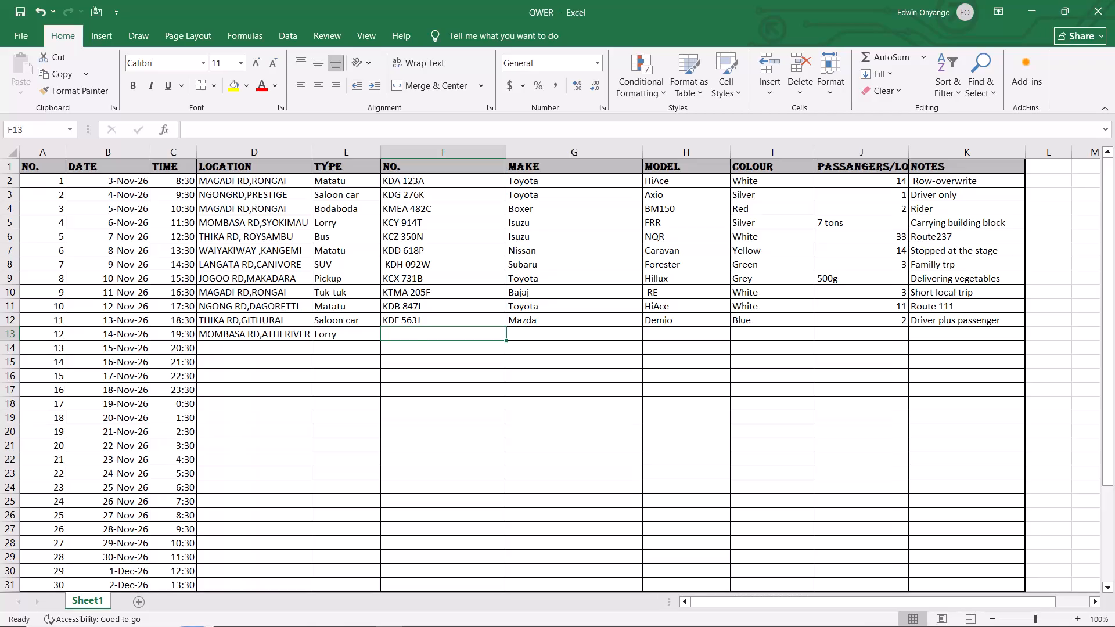
pyautogui.click(416, 340)
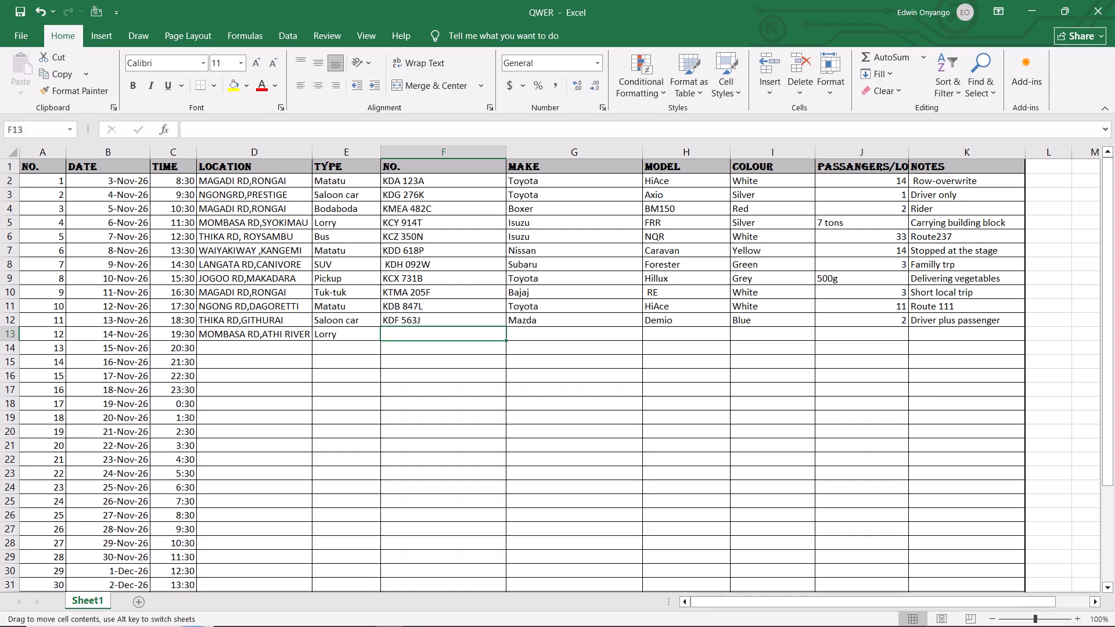
pyautogui.click(425, 333)
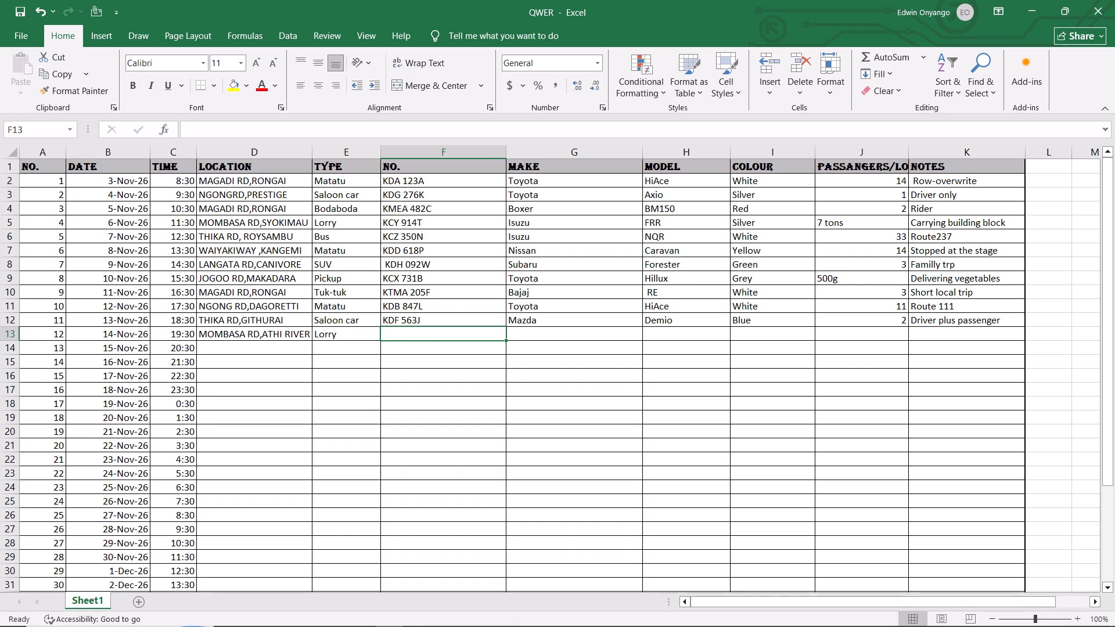
pyautogui.press('k')
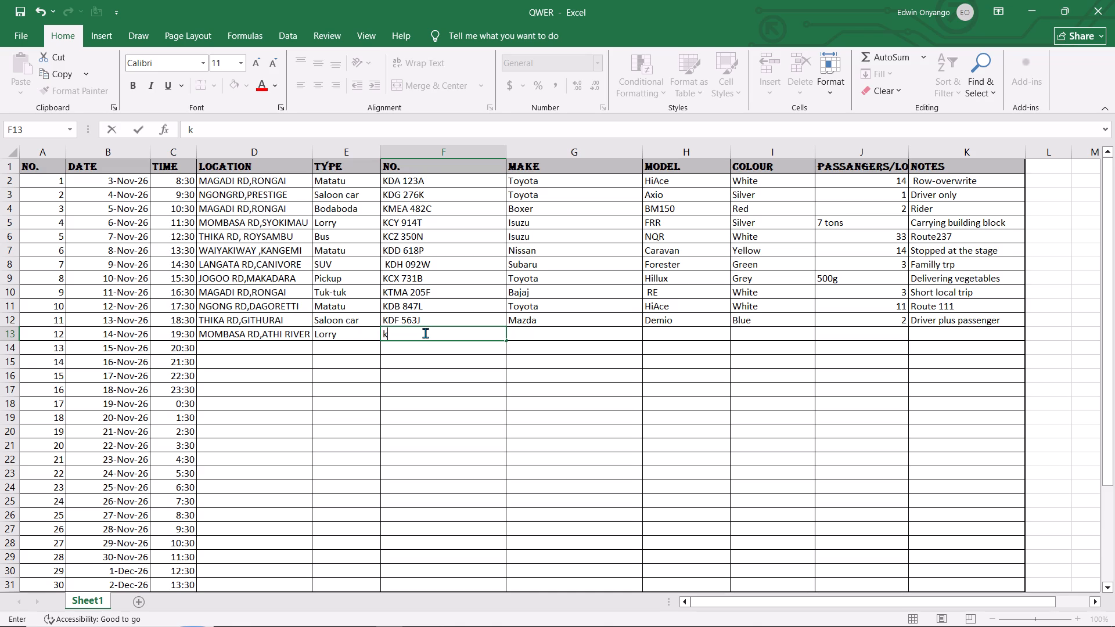
pyautogui.press('BackSpace')
pyautogui.press('k')
pyautogui.press('d')
pyautogui.press('BackSpace')
pyautogui.write('CW')
pyautogui.hscroll(1, 425, 333)
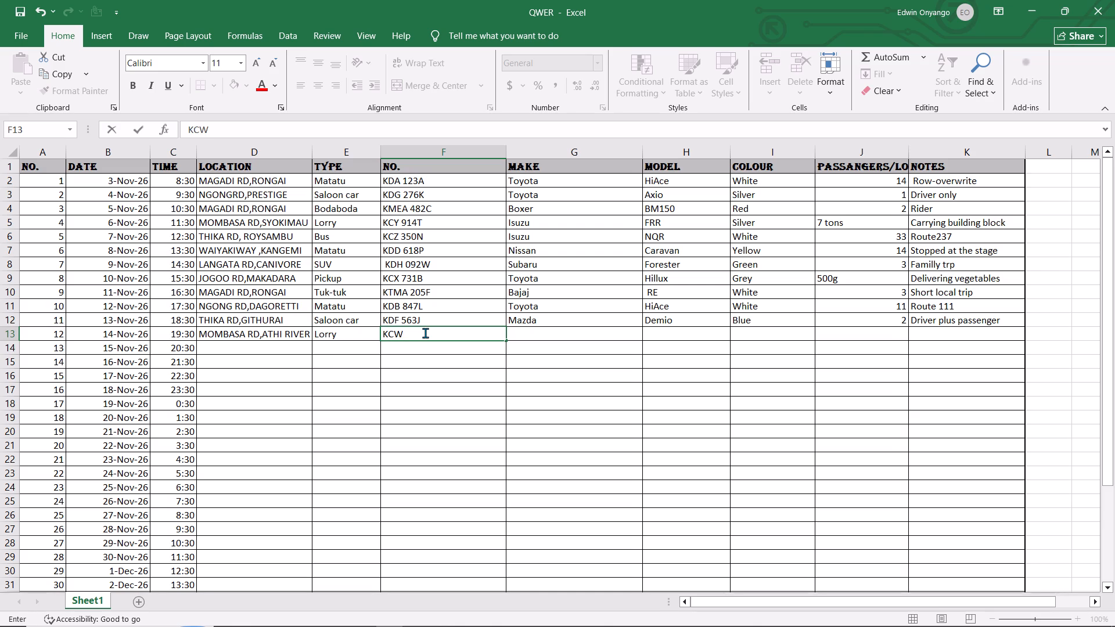
pyautogui.press('space')
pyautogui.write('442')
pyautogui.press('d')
pyautogui.click(546, 330)
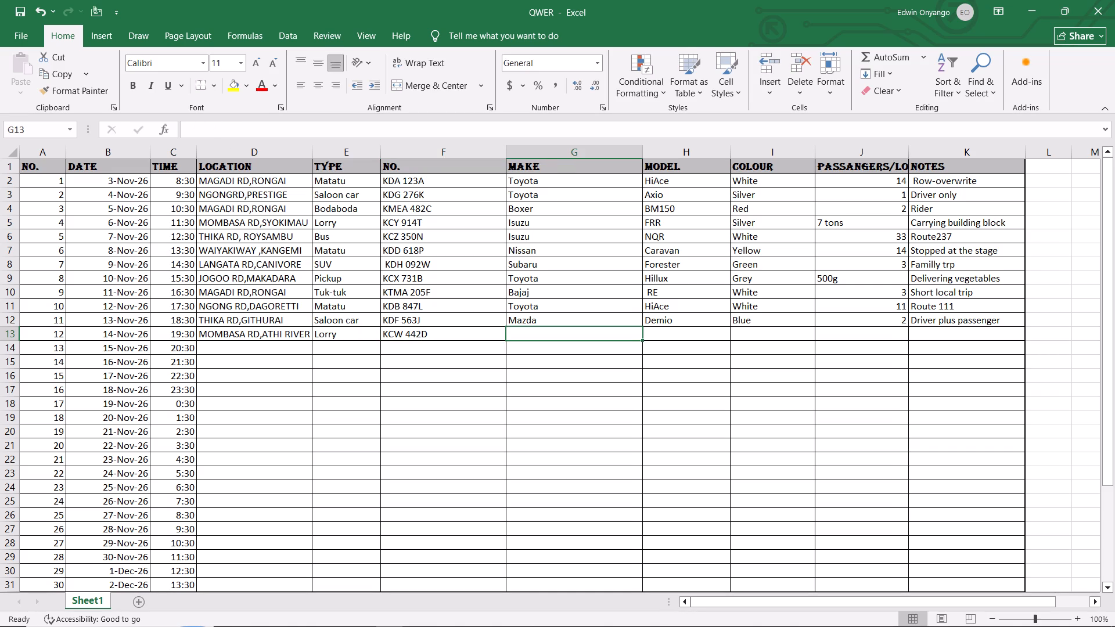
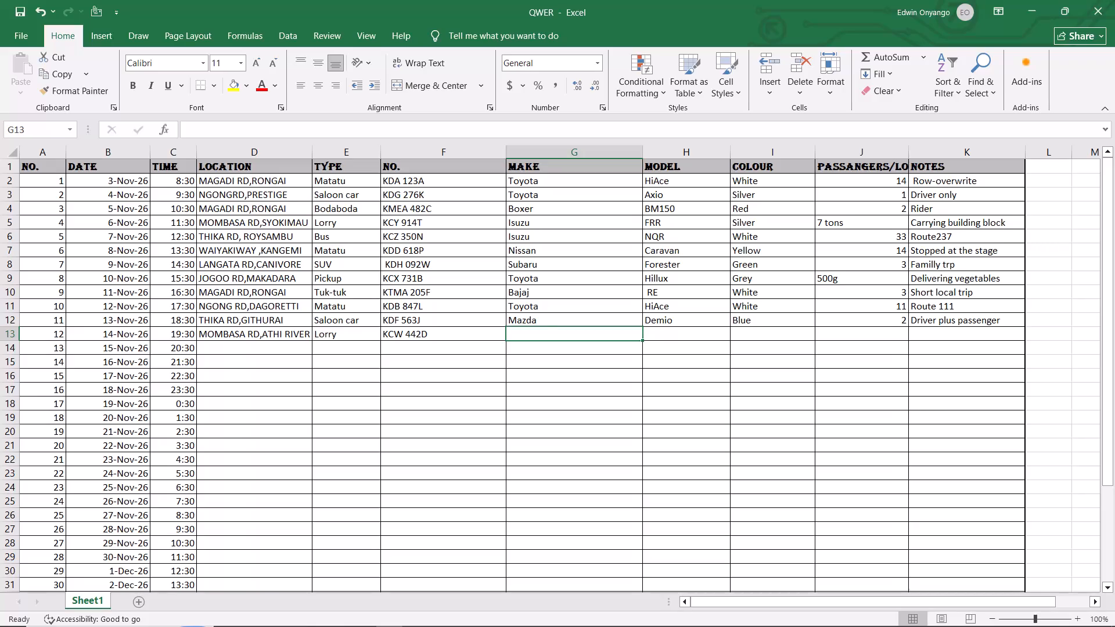
# Enter Mitsubishi as the make of the 14-Nov-26 lorry record in row 13.
pyautogui.write('MIT')
pyautogui.press('s')
pyautogui.write('UB')
pyautogui.press('i')
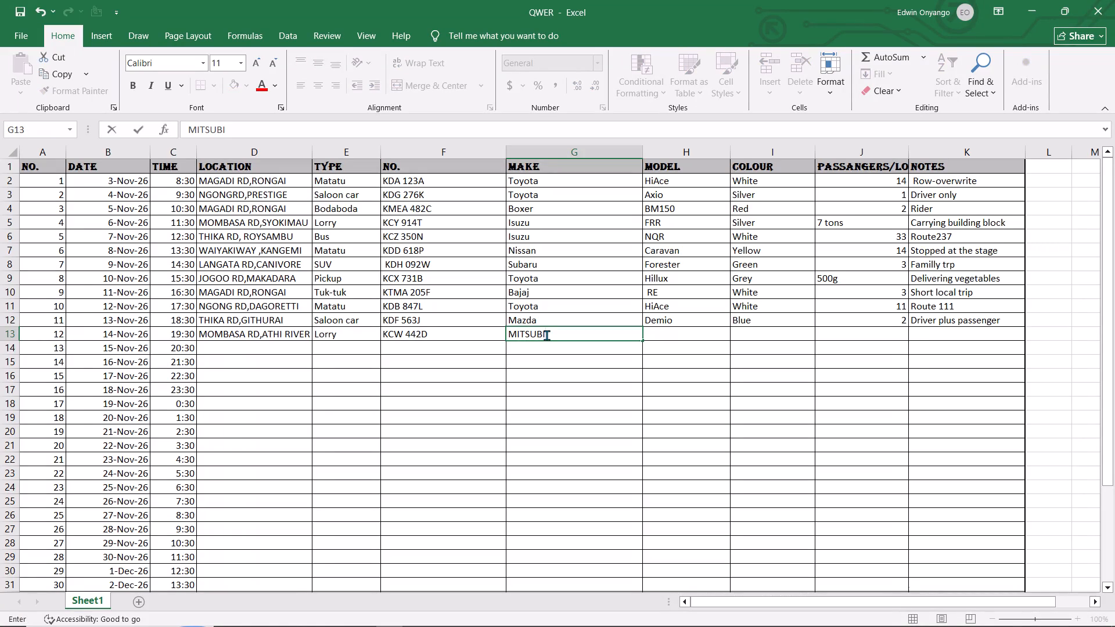
pyautogui.press('BackSpace')
pyautogui.press('BackSpace')
pyautogui.press('BackSpace')
pyautogui.press('BackSpace')
pyautogui.press('BackSpace')
pyautogui.press('BackSpace')
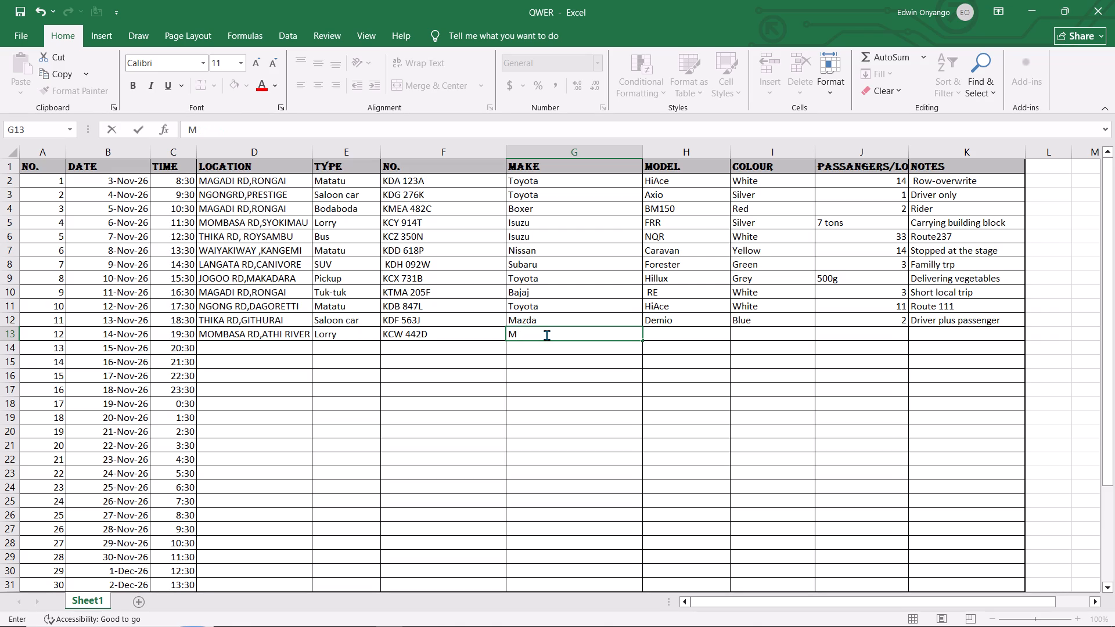
pyautogui.write('ts')
pyautogui.write('ubi')
pyautogui.write('shi')
pyautogui.click(517, 334)
pyautogui.press('i')
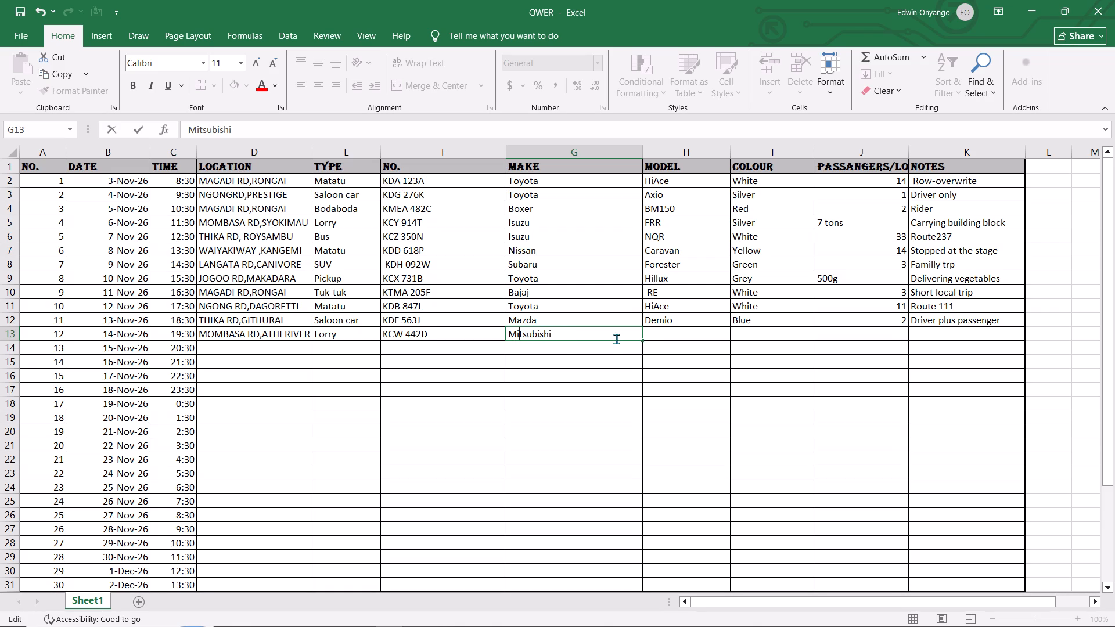
# Enter Fuso as the model of the 14-Nov-26 lorry record in row 13.
pyautogui.click(676, 333)
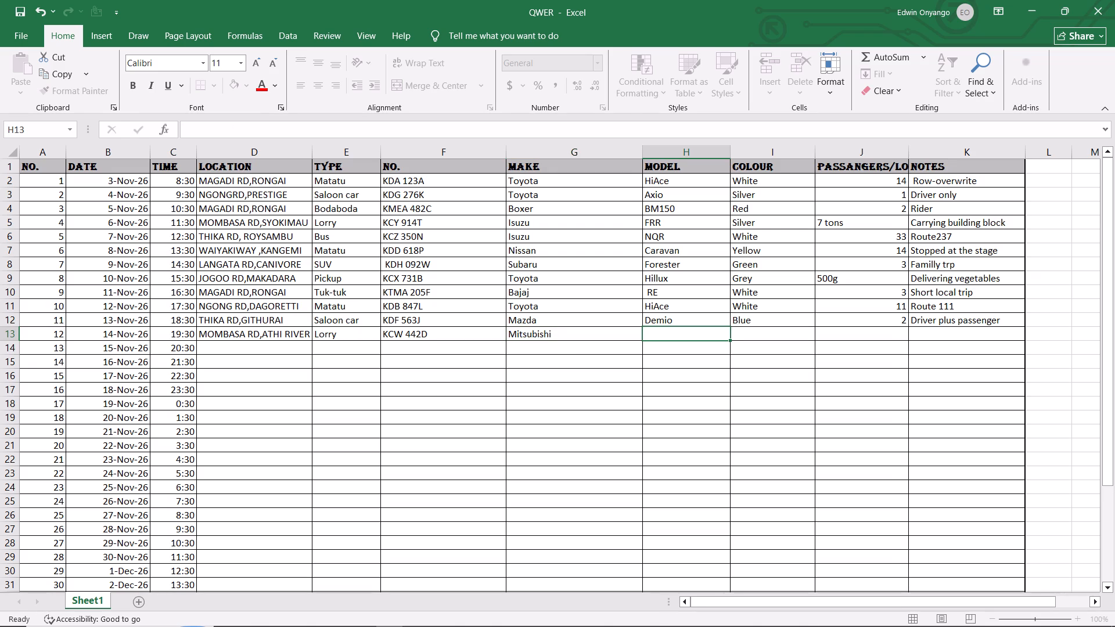
pyautogui.press('f')
pyautogui.write('uso')
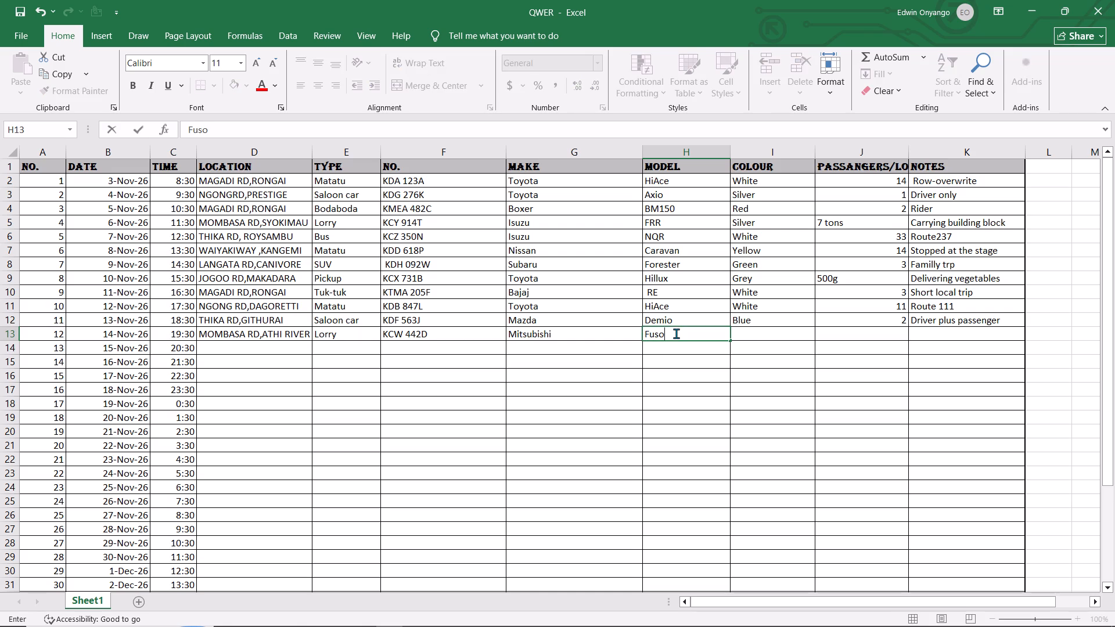
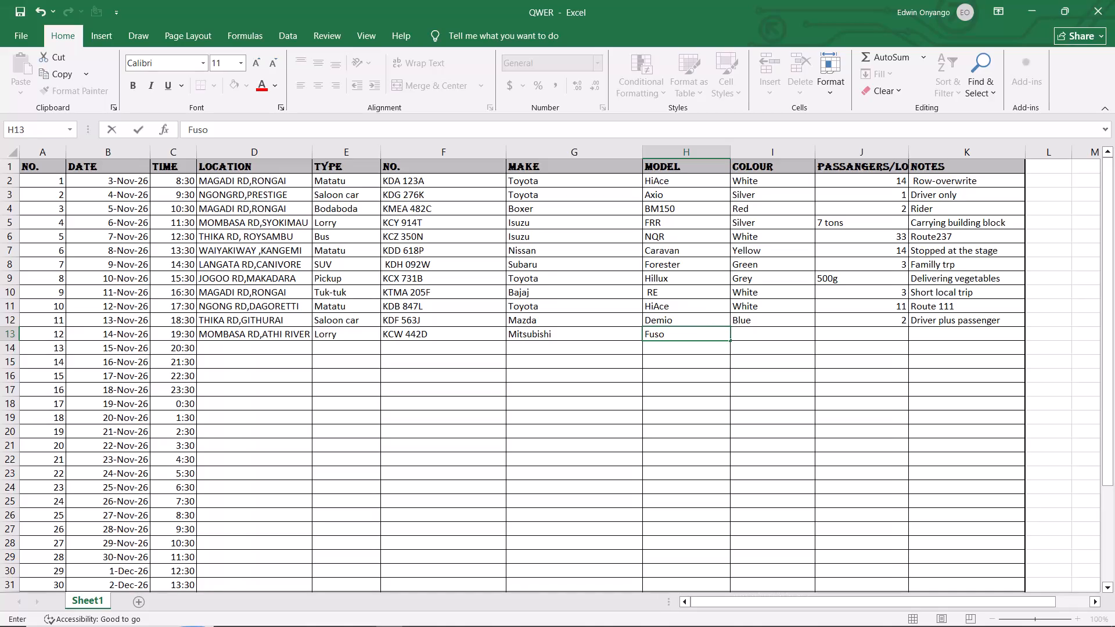
# Enter Red as the colour of the 14-Nov-26 lorry record in row 13.
pyautogui.click(748, 336)
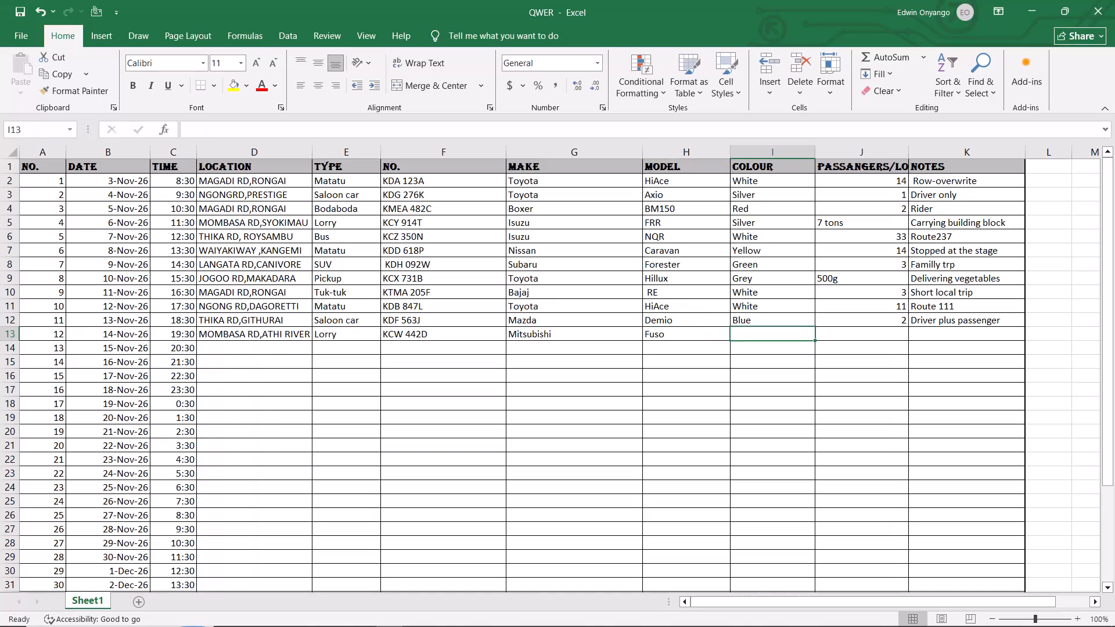
pyautogui.press('r')
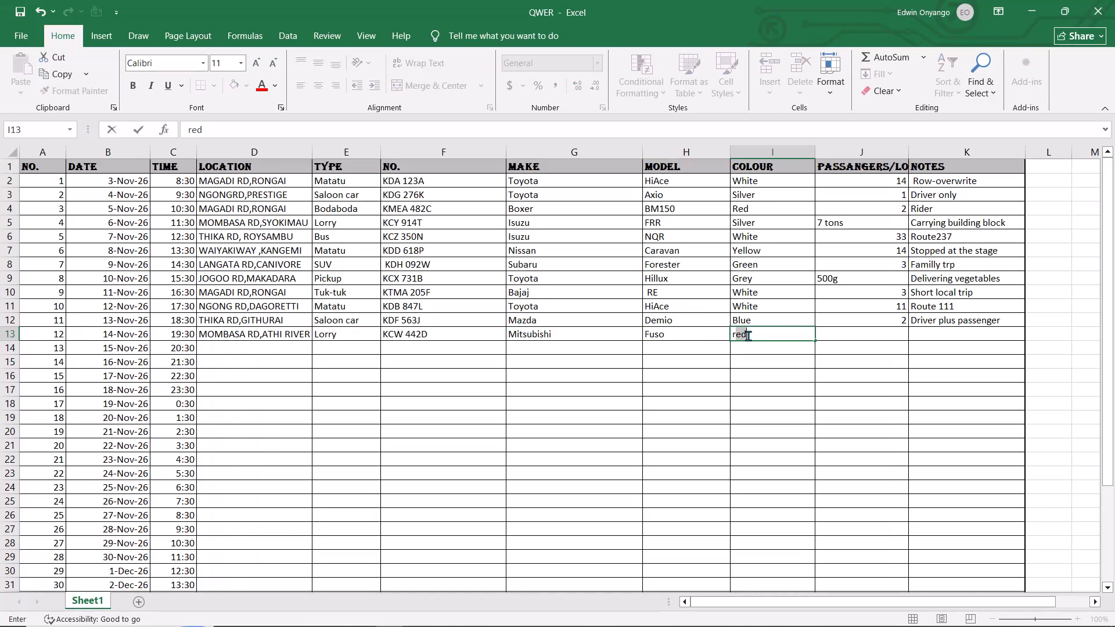
pyautogui.press('BackSpace')
pyautogui.press('BackSpace')
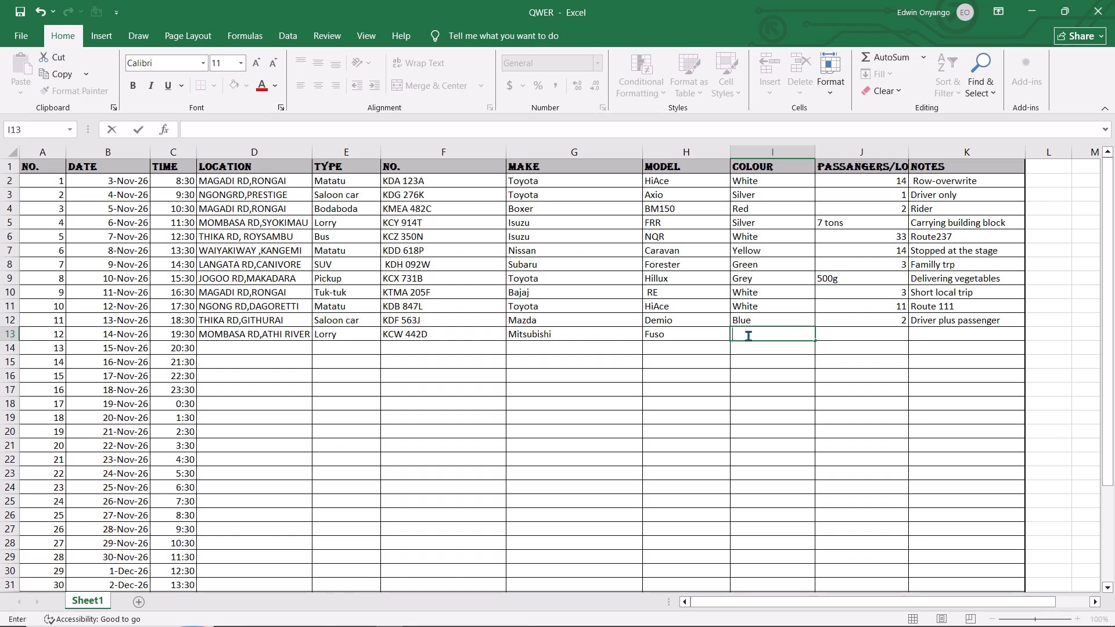
pyautogui.press('r')
# Enter 10ton as the load of the 14-Nov-26 lorry record in row 13.
pyautogui.click(864, 339)
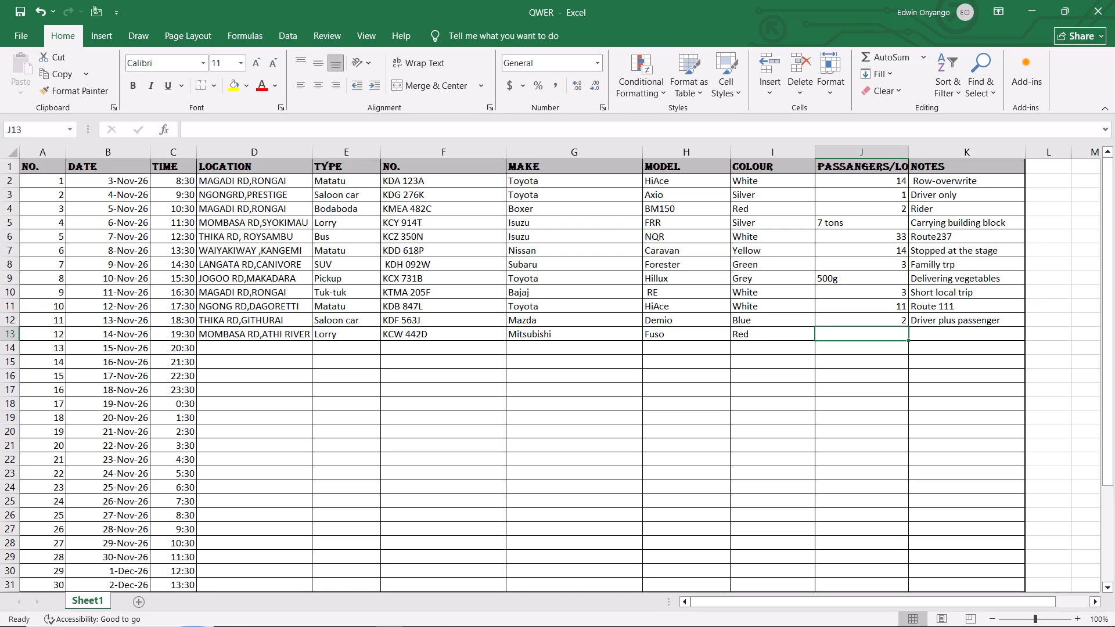
pyautogui.press('1')
pyautogui.press('0')
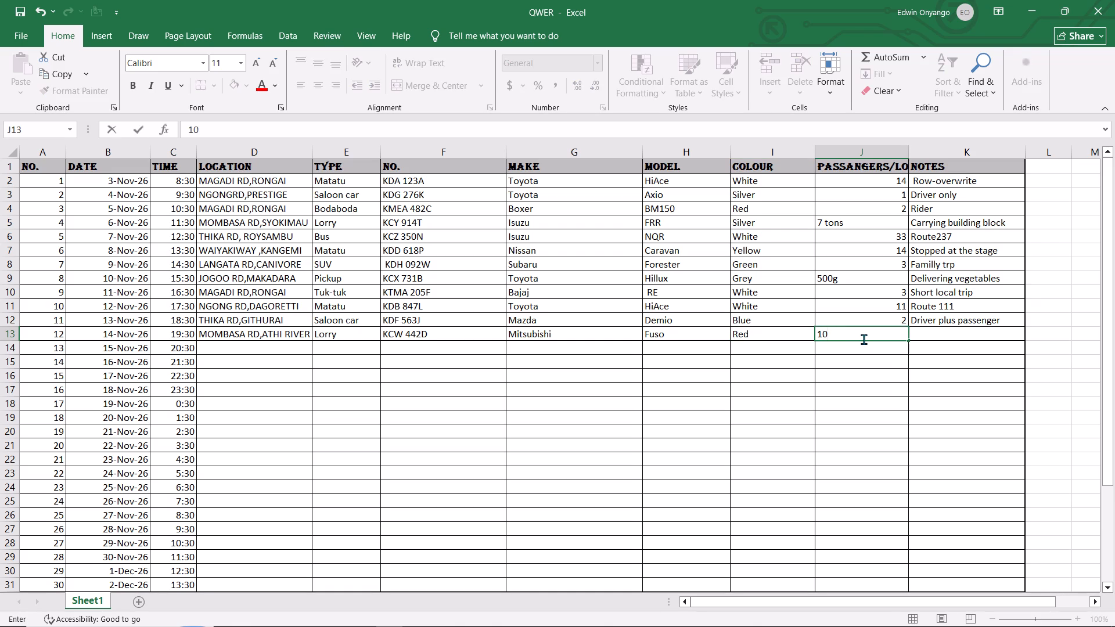
pyautogui.write('TON')
pyautogui.press('BackSpace')
pyautogui.press('BackSpace')
pyautogui.press('BackSpace')
pyautogui.write('ton')
# Enter "Carrrying cement" as the note of the 14-Nov-26 lorry record in row 13.
pyautogui.click(939, 329)
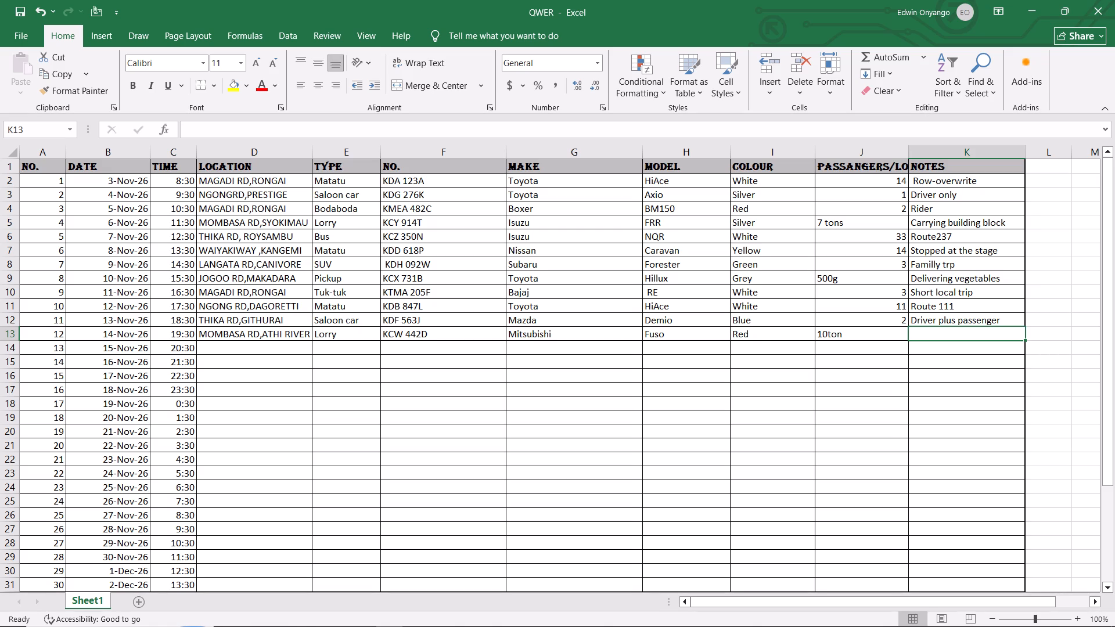
pyautogui.press('c')
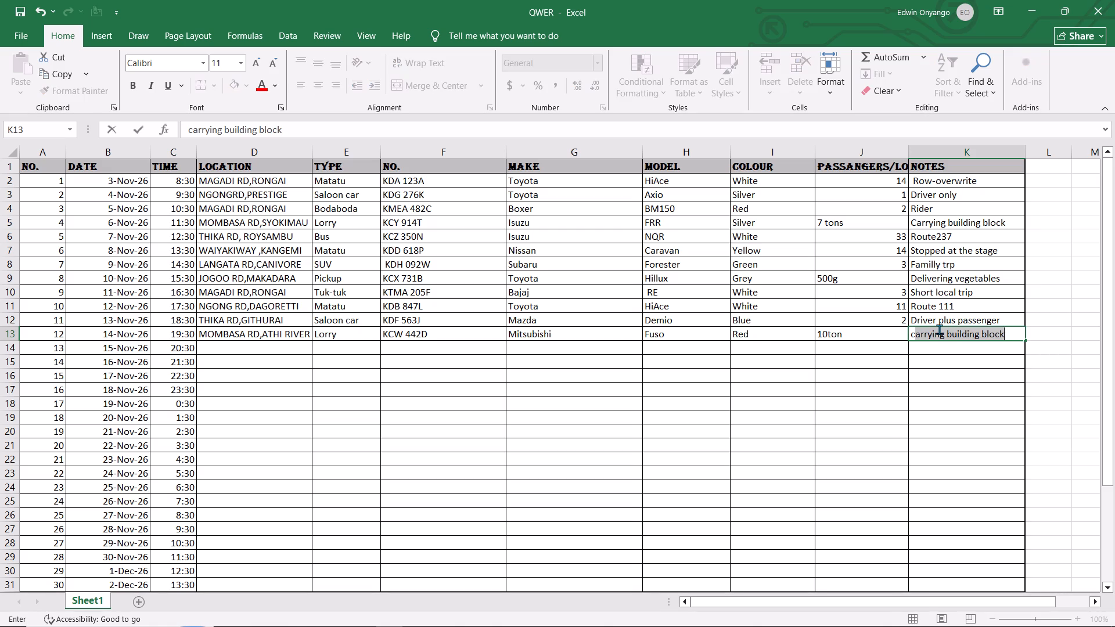
pyautogui.press('BackSpace')
pyautogui.press('BackSpace')
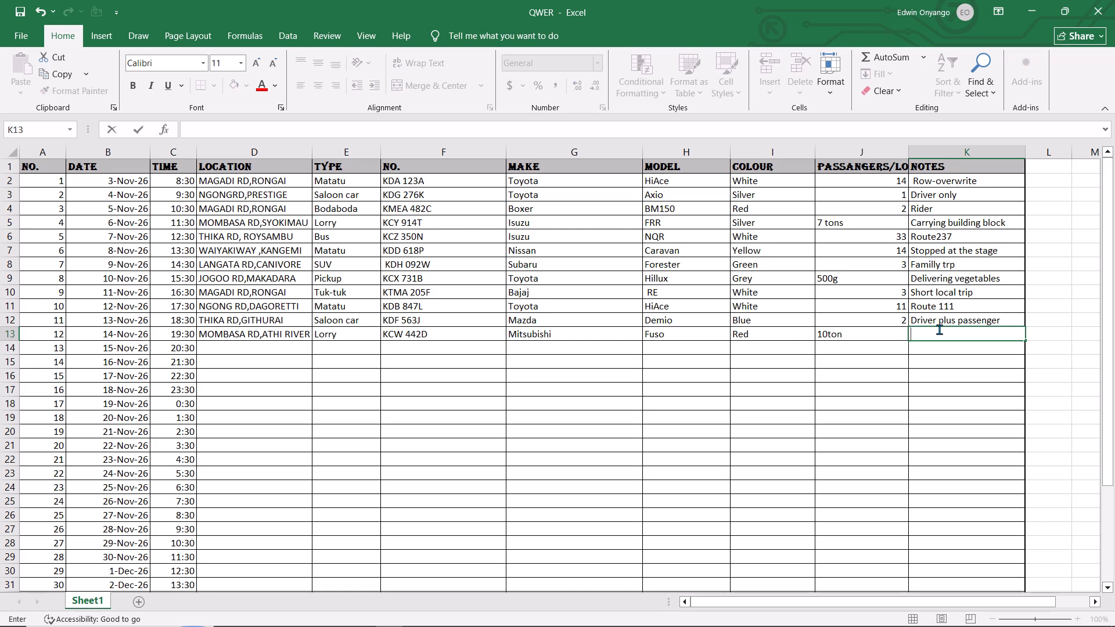
pyautogui.press('c')
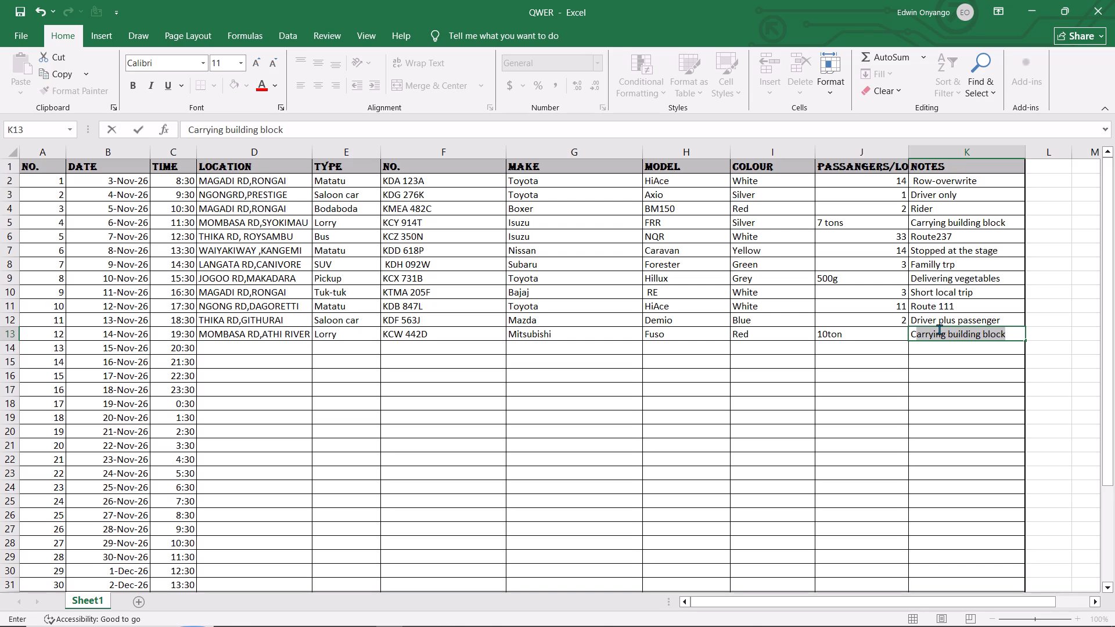
pyautogui.press('a')
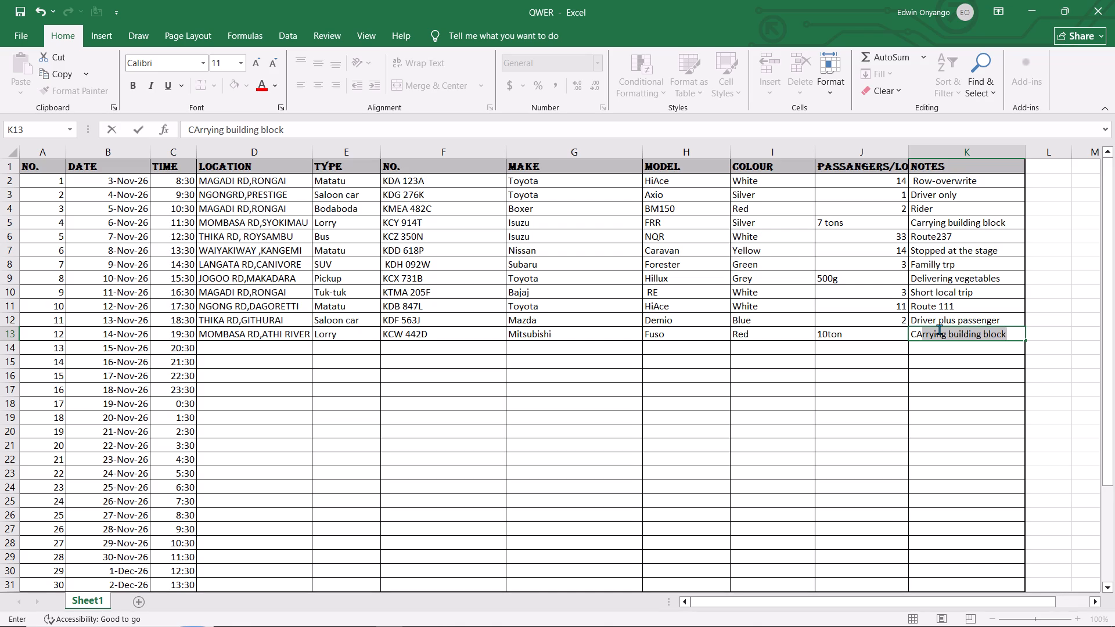
pyautogui.write('RR')
pyautogui.write('YING')
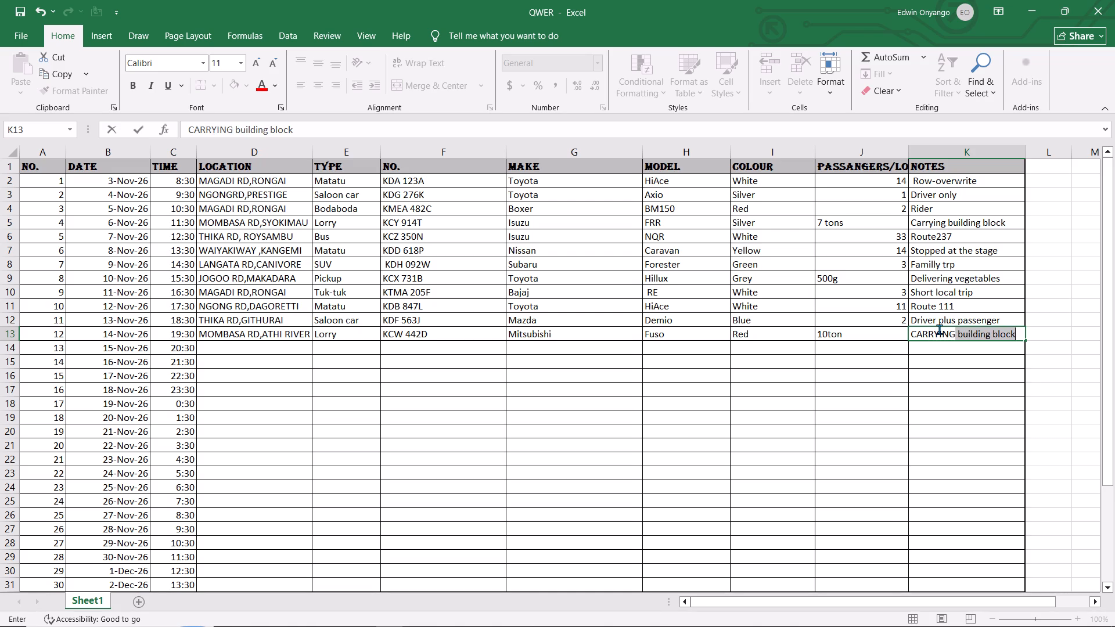
pyautogui.press('BackSpace')
pyautogui.press('BackSpace')
pyautogui.press('BackSpace')
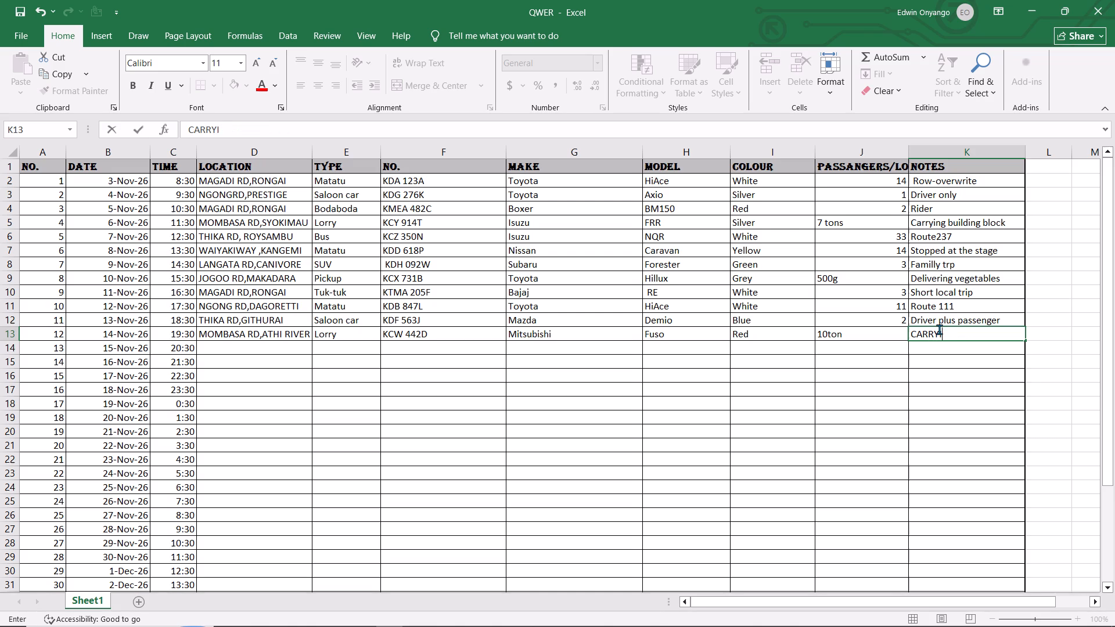
pyautogui.press('BackSpace')
pyautogui.press('BackSpace')
pyautogui.press('BackSpace')
pyautogui.press('BackSpace')
pyautogui.press('BackSpace')
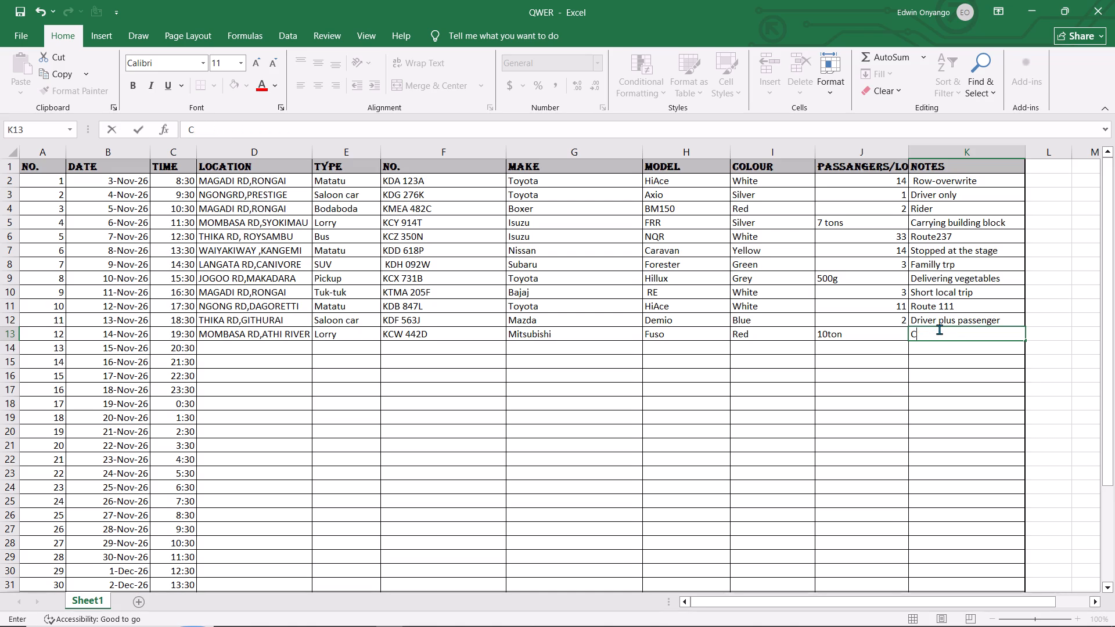
pyautogui.press('a')
pyautogui.write('rrrying')
pyautogui.press('space')
pyautogui.press('c')
pyautogui.write('ement')
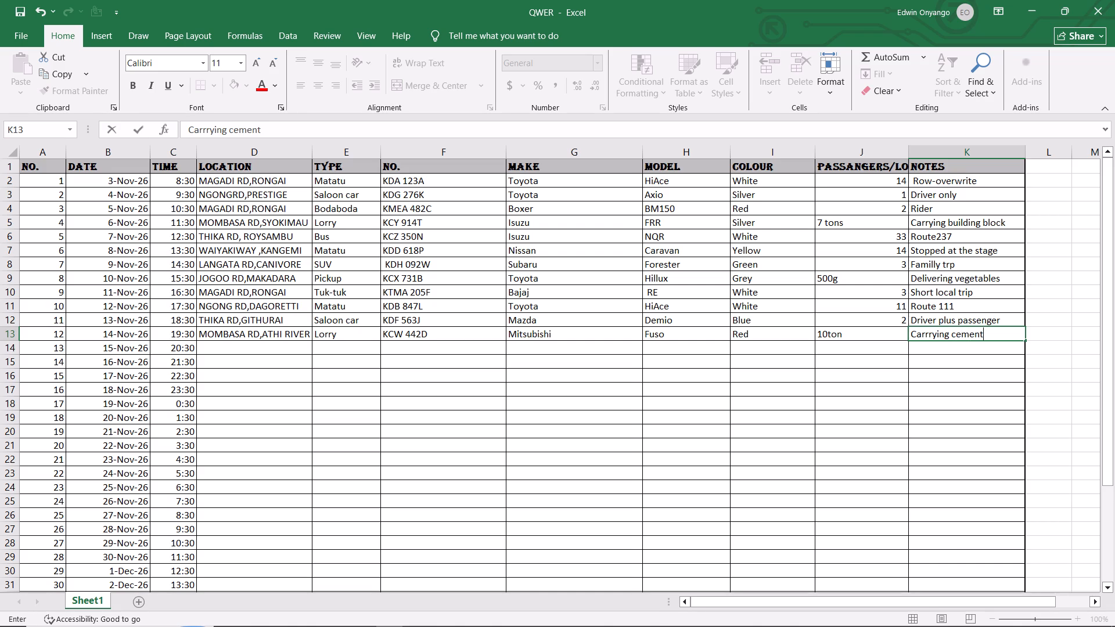
# Widen the LOCATION column slightly so it fits its longest entry.
pyautogui.click(265, 347)
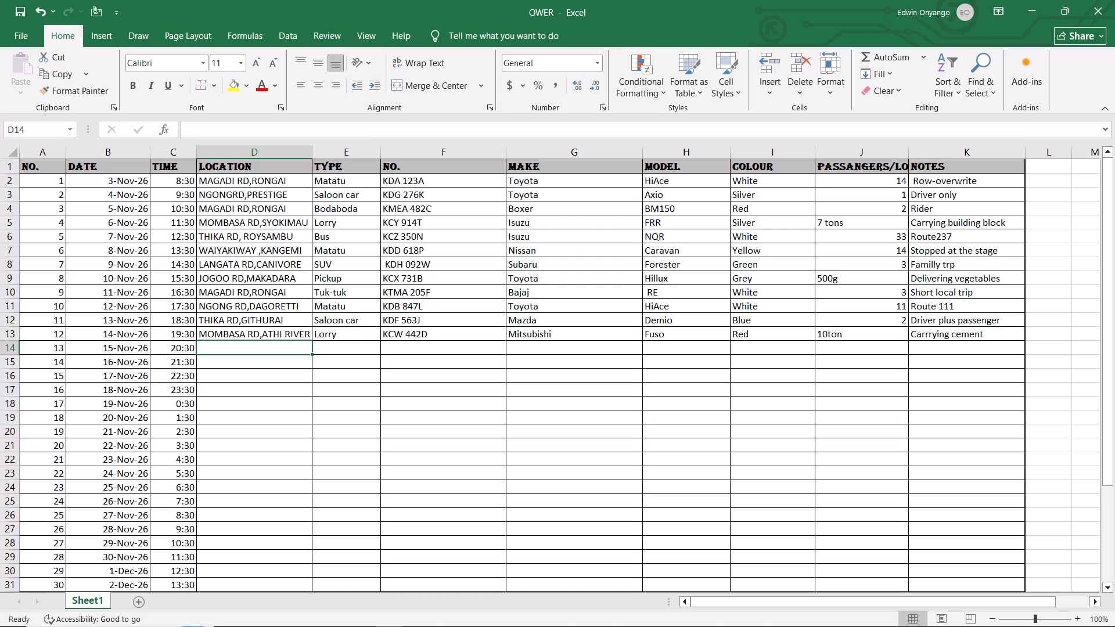
pyautogui.click(243, 350)
pyautogui.click(161, 298)
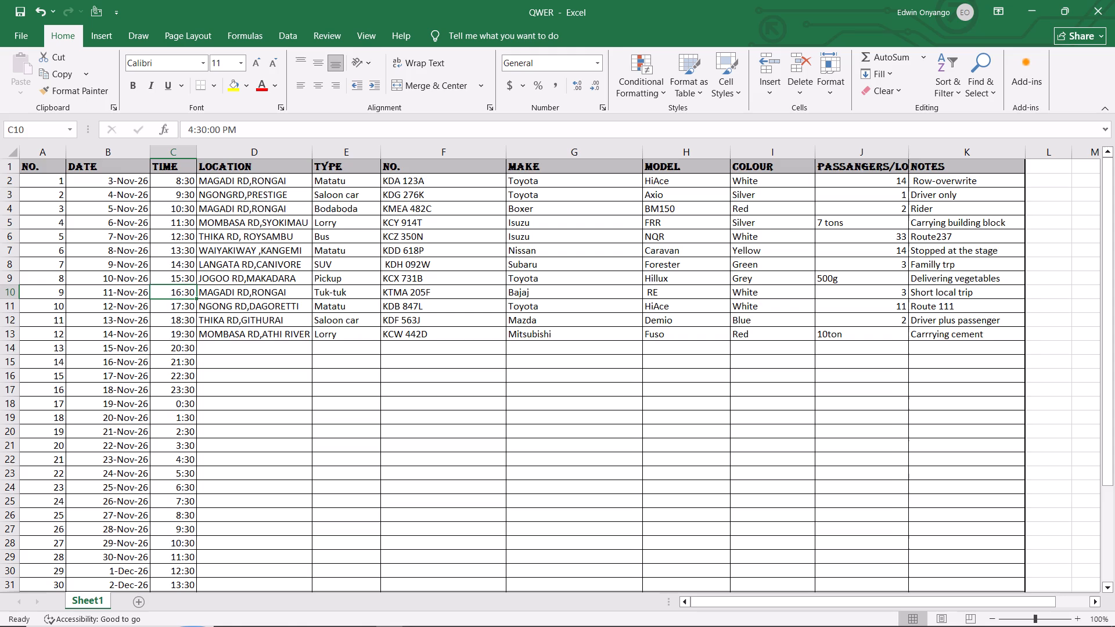
pyautogui.click(315, 165)
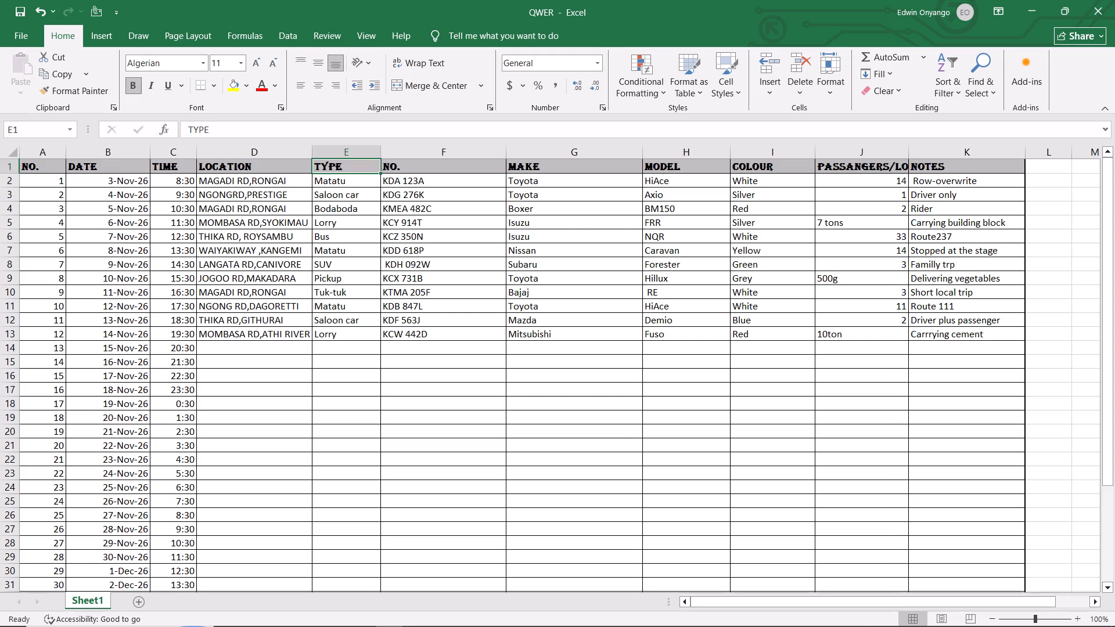
pyautogui.click(310, 166)
pyautogui.moveTo(301, 211); pyautogui.dragTo(314, 184)
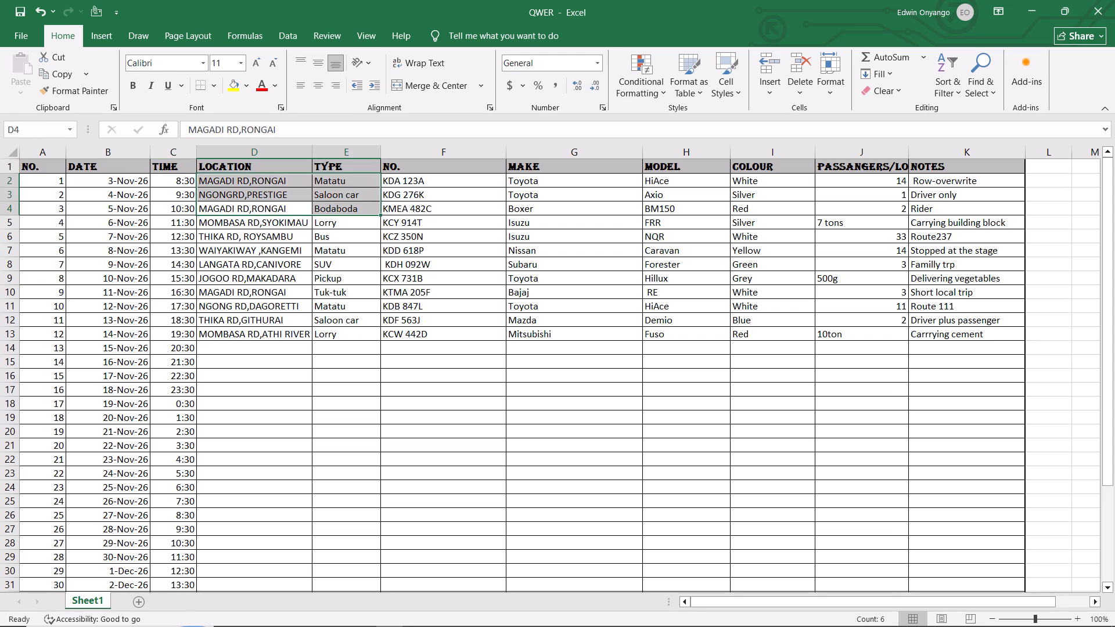
pyautogui.click(275, 237)
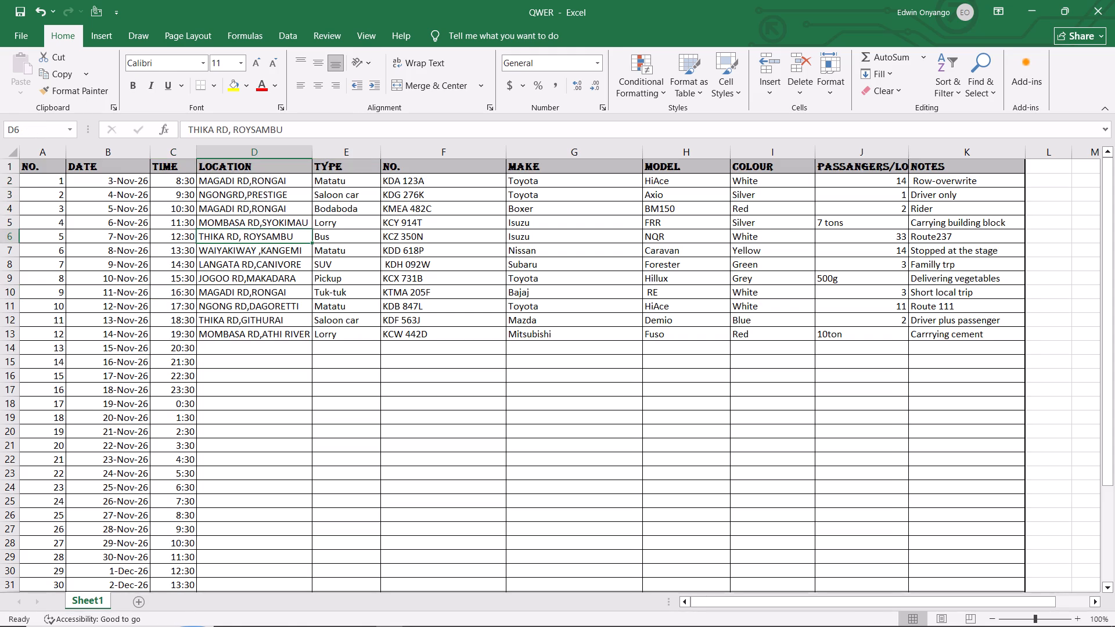
pyautogui.moveTo(314, 166); pyautogui.dragTo(321, 275)
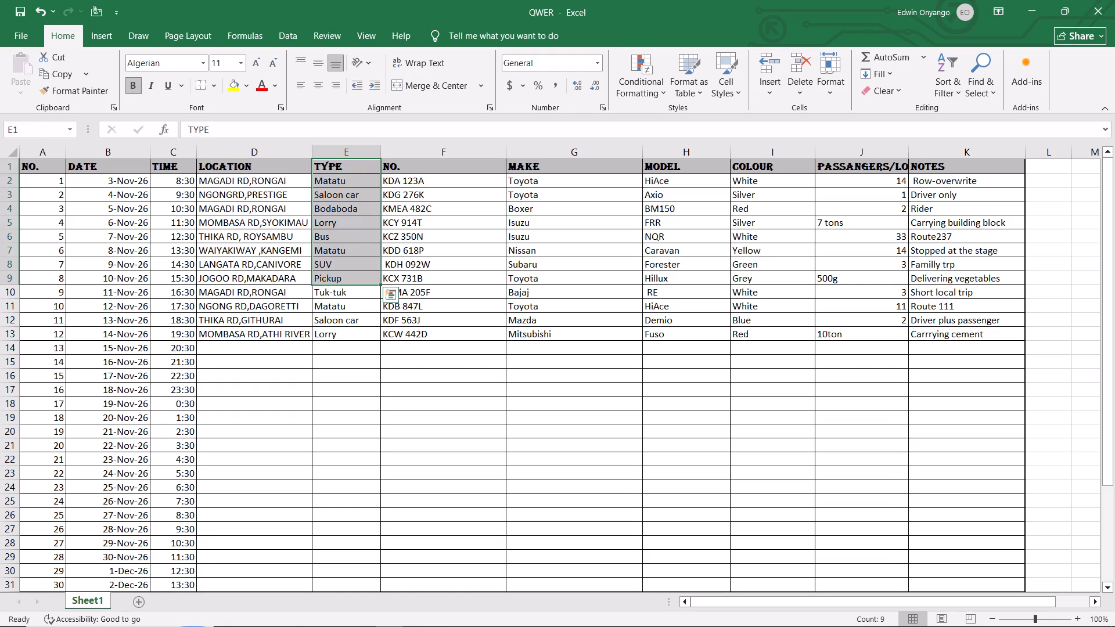
pyautogui.click(289, 408)
pyautogui.click(312, 153)
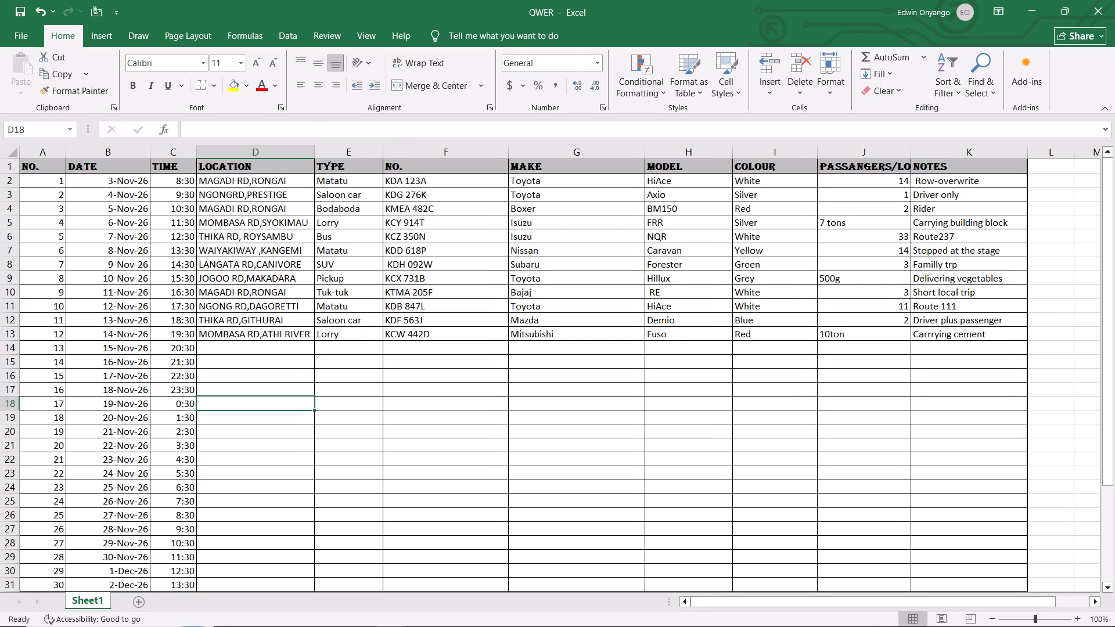
# Enter a location beginning with MAGADI for the 15-Nov-26 record in row 14.
pyautogui.click(224, 345)
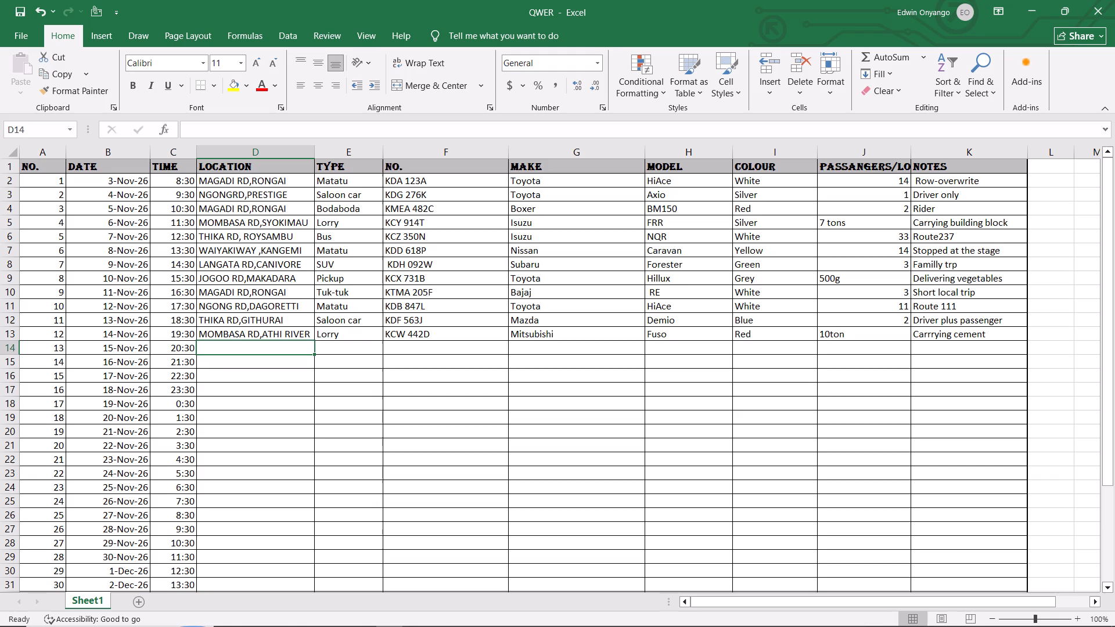
pyautogui.press('m')
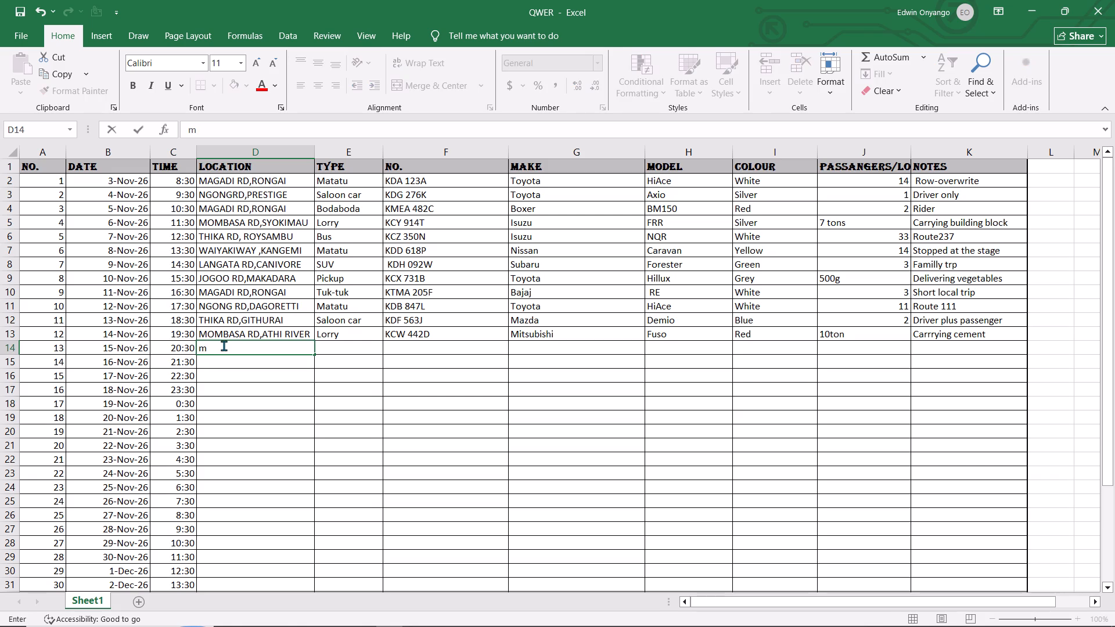
pyautogui.press('BackSpace')
pyautogui.press('m')
pyautogui.press('a')
pyautogui.press('BackSpace')
pyautogui.press('BackSpace')
pyautogui.press('a')
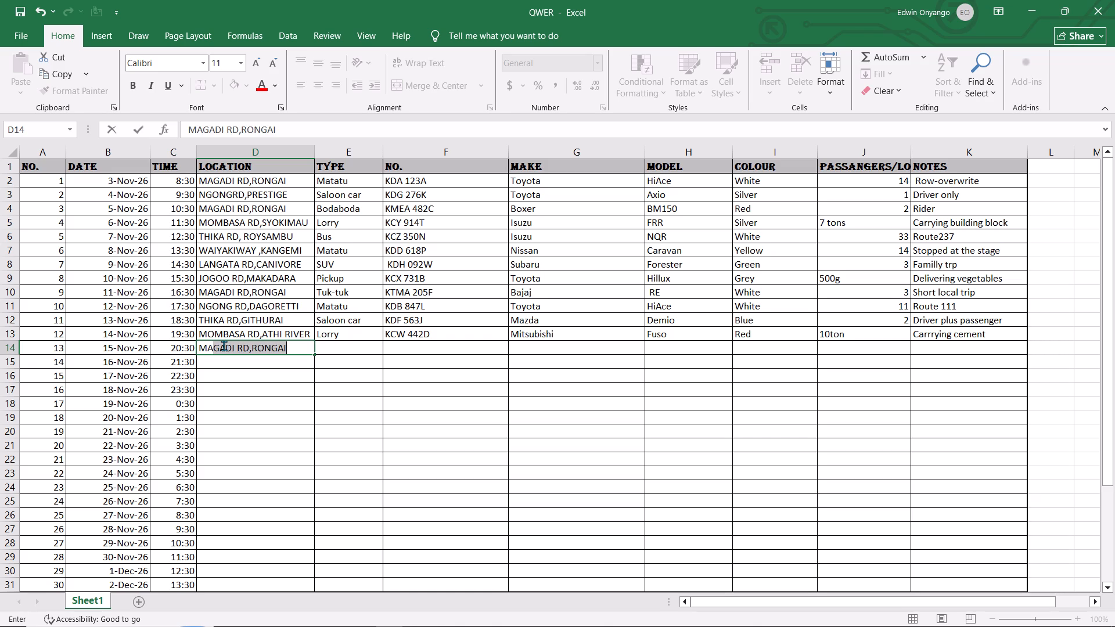
pyautogui.write('GA')
pyautogui.write('DI')
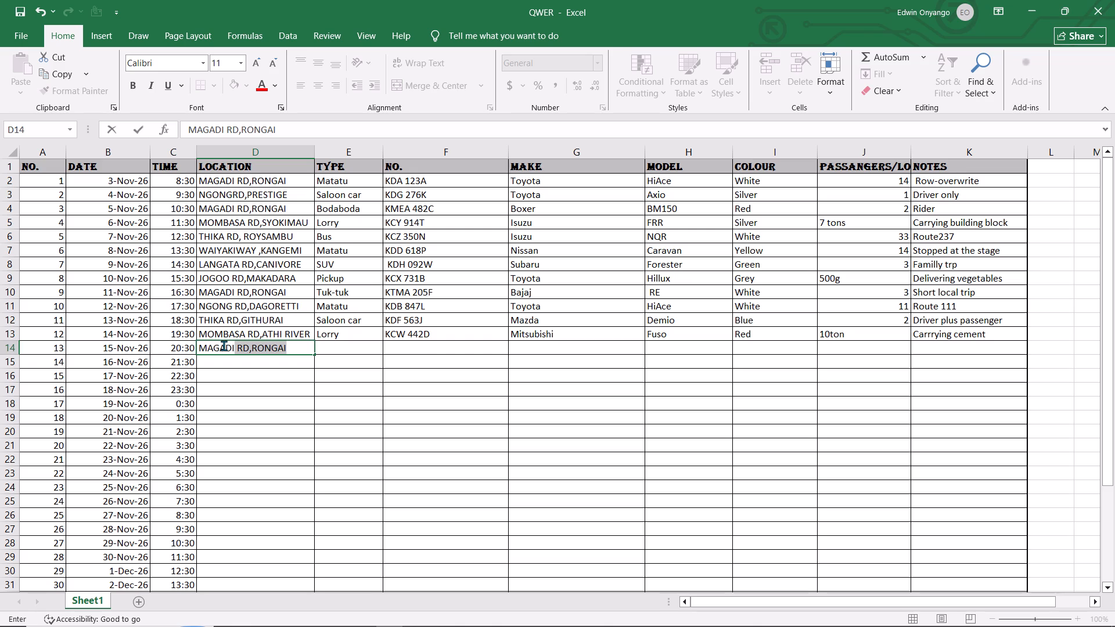
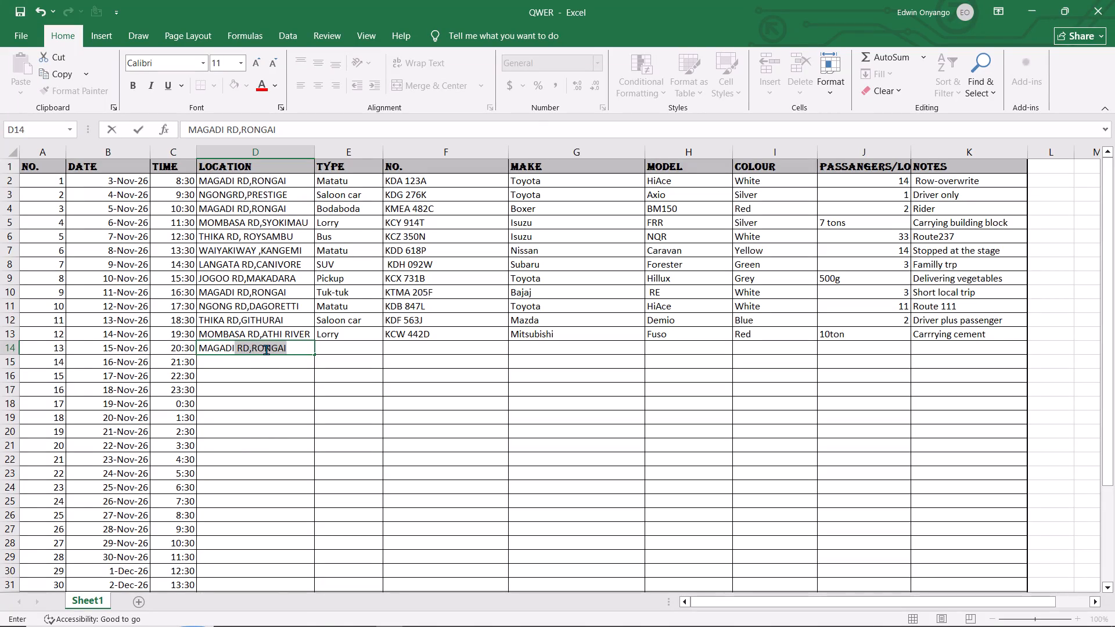
# Enter Matatu as the vehicle type of the 15-Nov-26 record in row 14.
pyautogui.click(350, 351)
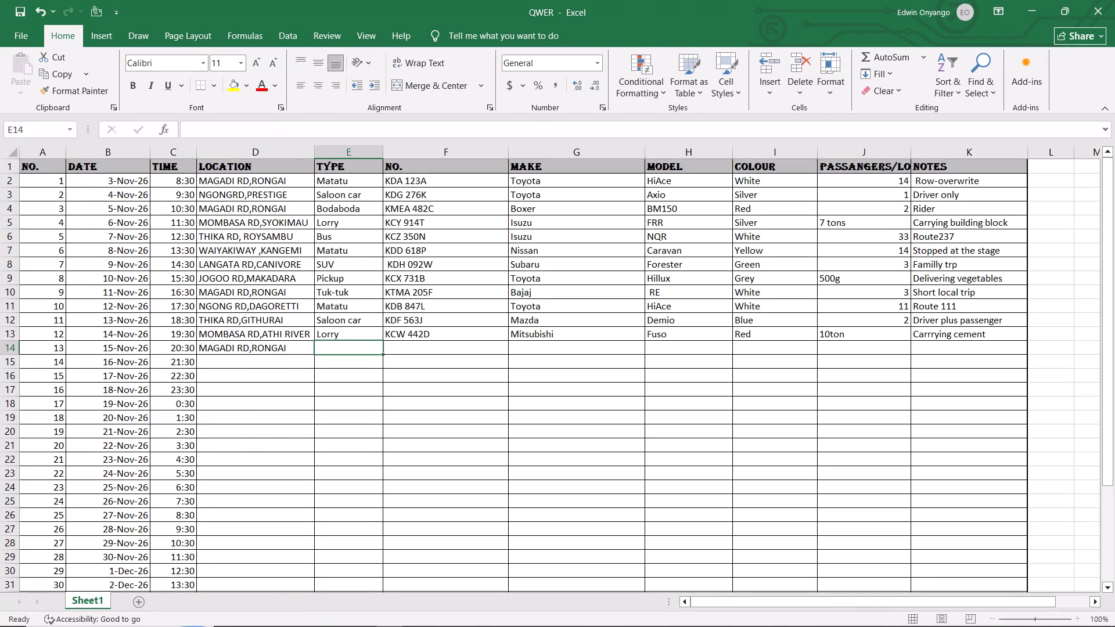
pyautogui.press('m')
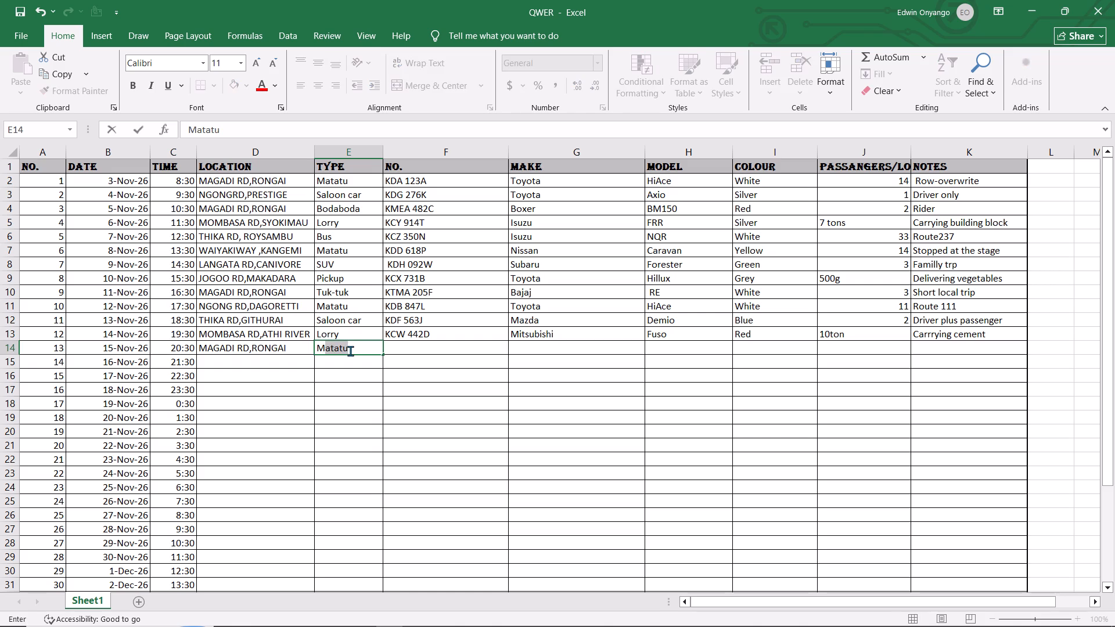
pyautogui.click(404, 345)
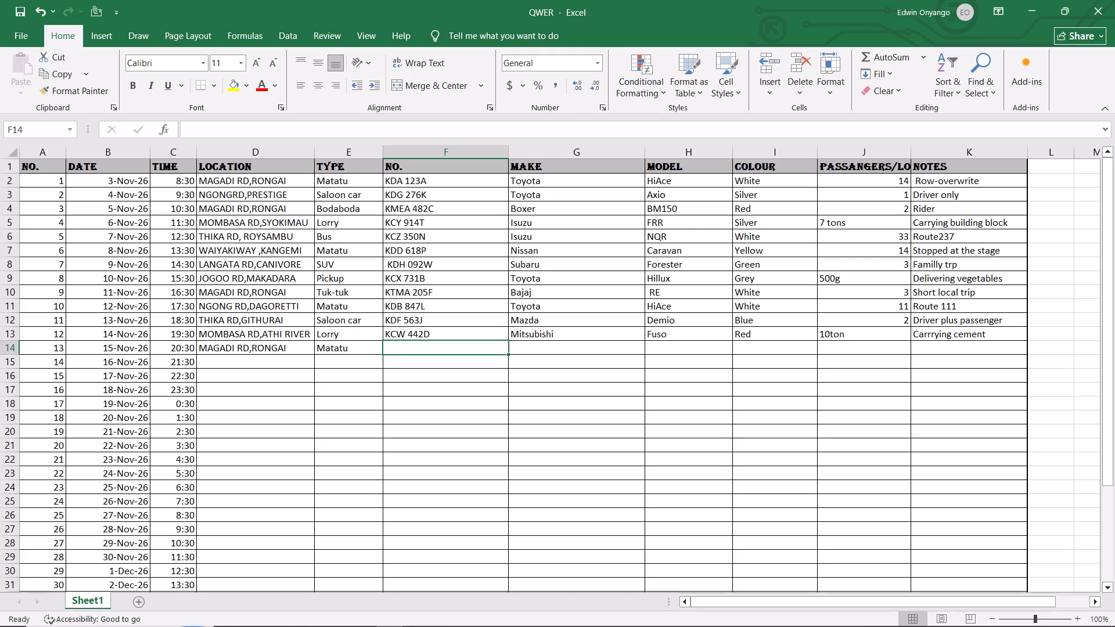
pyautogui.click(424, 351)
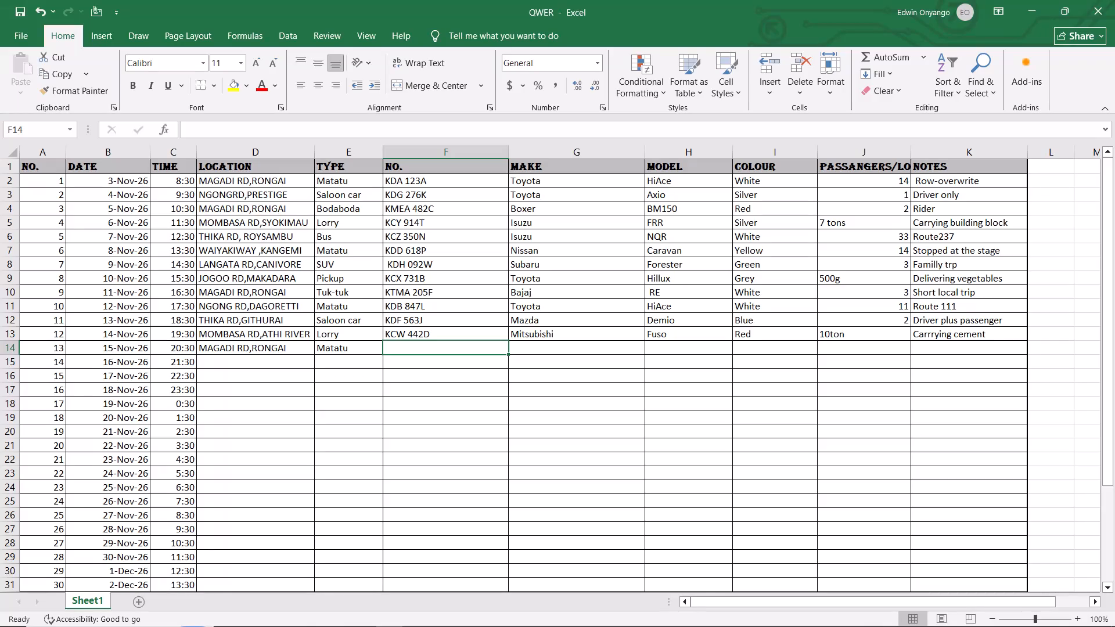
pyautogui.press('k')
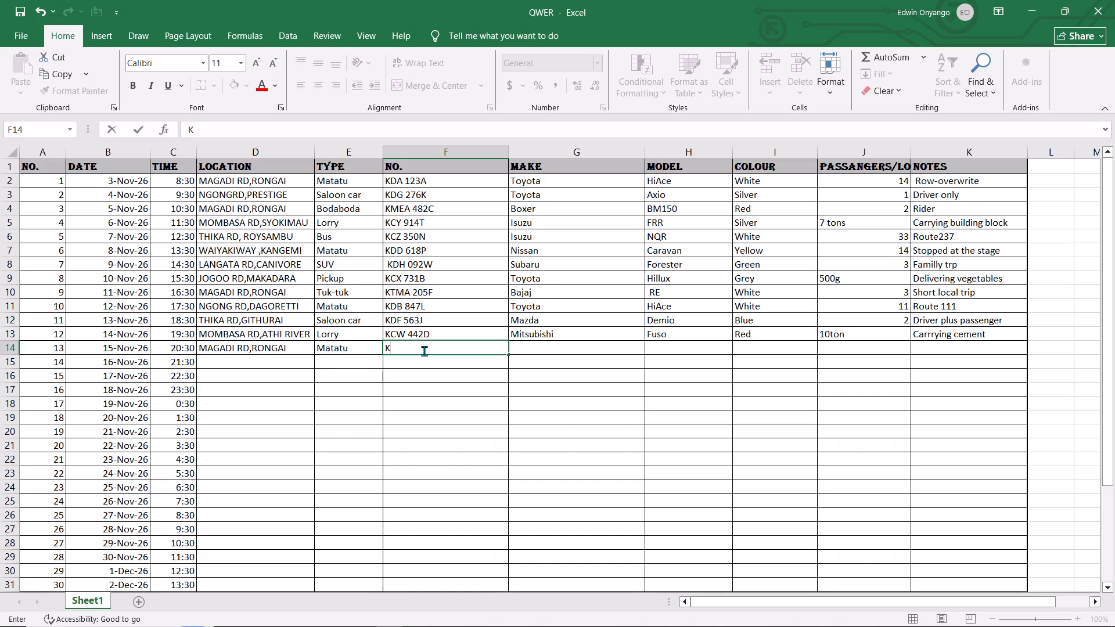
pyautogui.press('d')
pyautogui.press('c')
pyautogui.press('1')
pyautogui.press('5')
pyautogui.press('9')
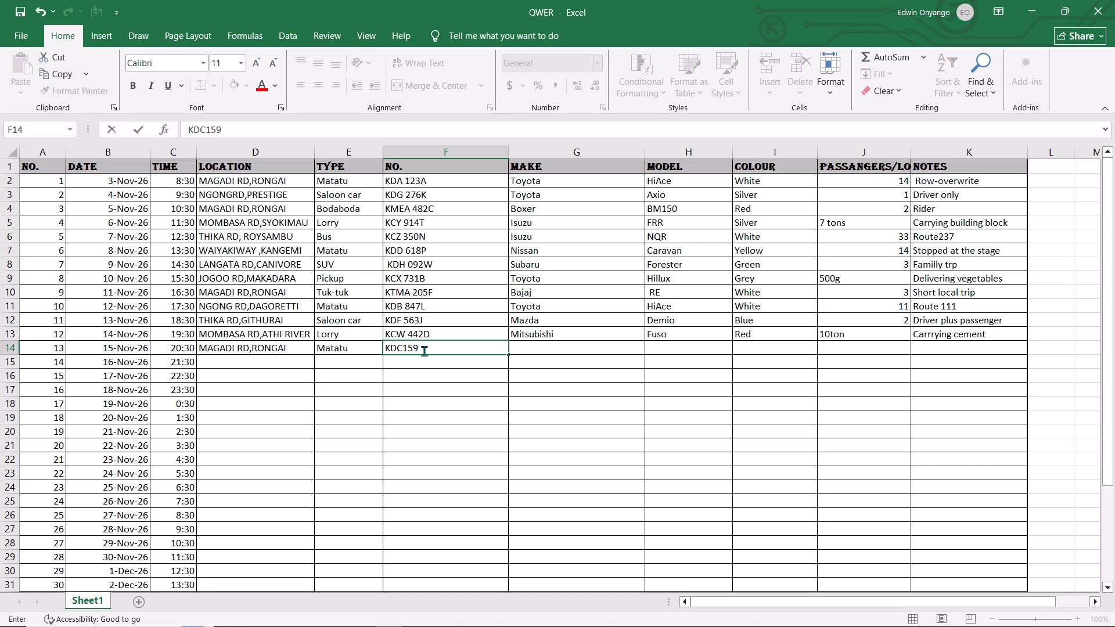
pyautogui.press('n')
# Enter Toyota as the make of the 15-Nov-26 matatu record in row 14.
pyautogui.click(548, 349)
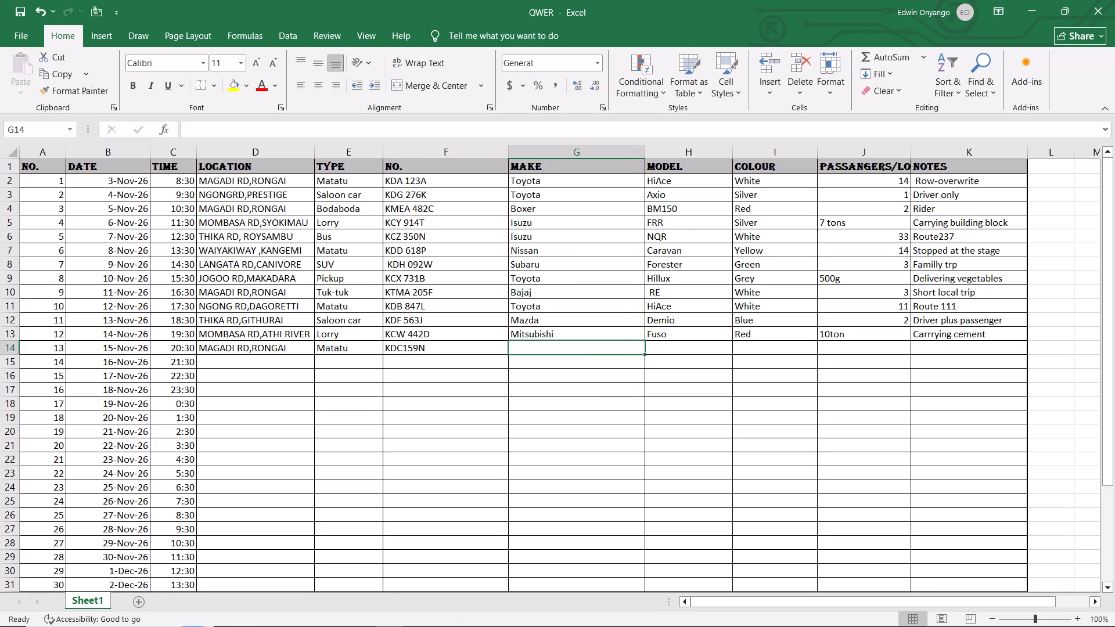
pyautogui.press('t')
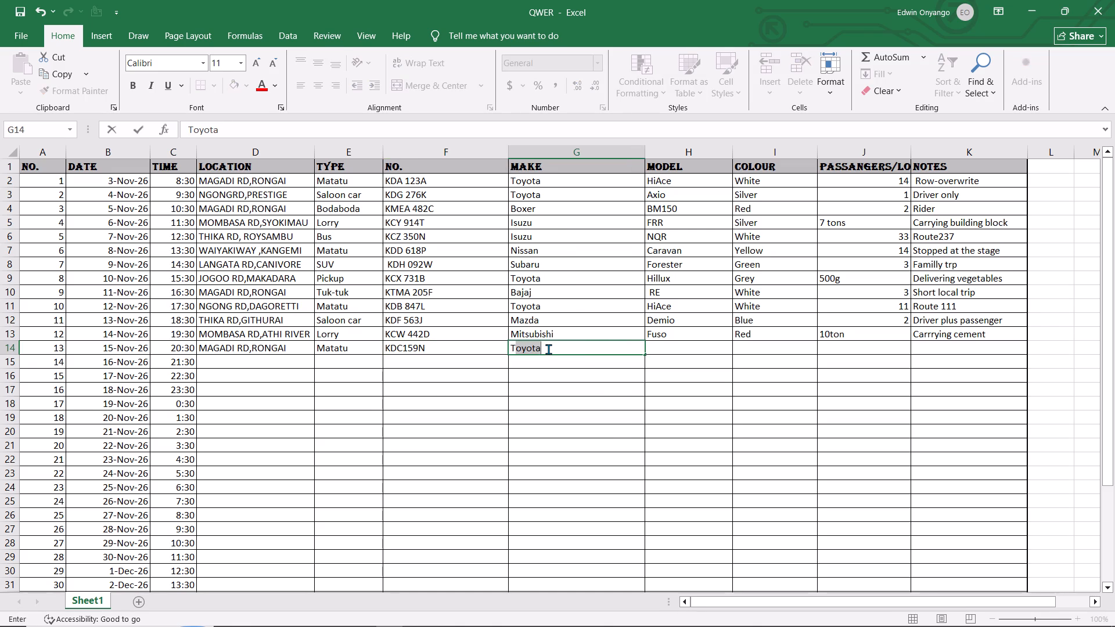
pyautogui.press('o')
pyautogui.write('yot')
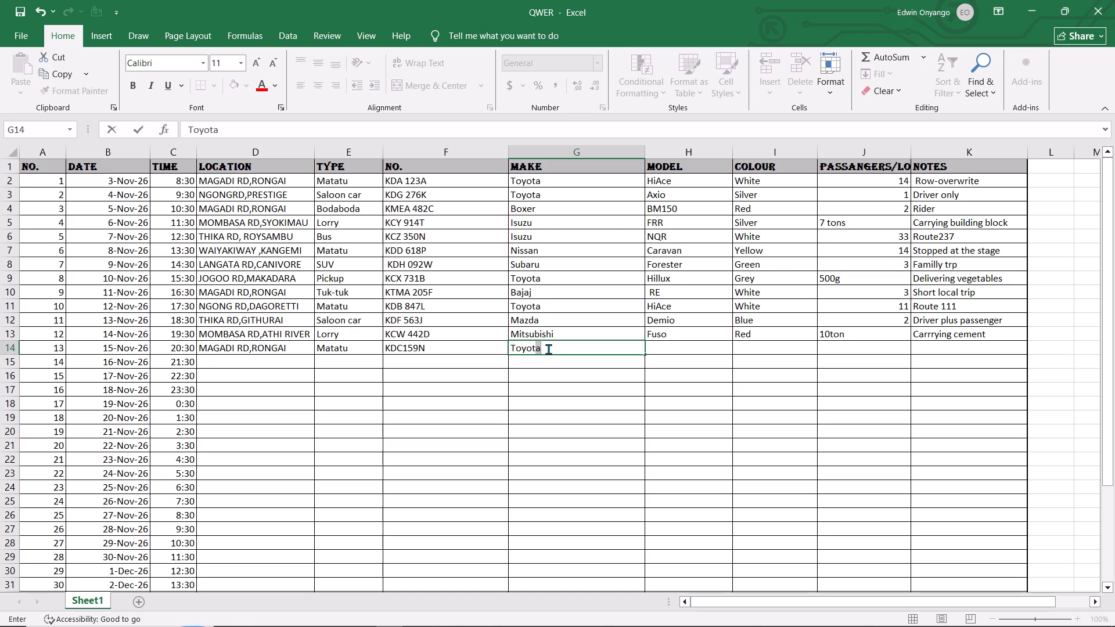
pyautogui.press('a')
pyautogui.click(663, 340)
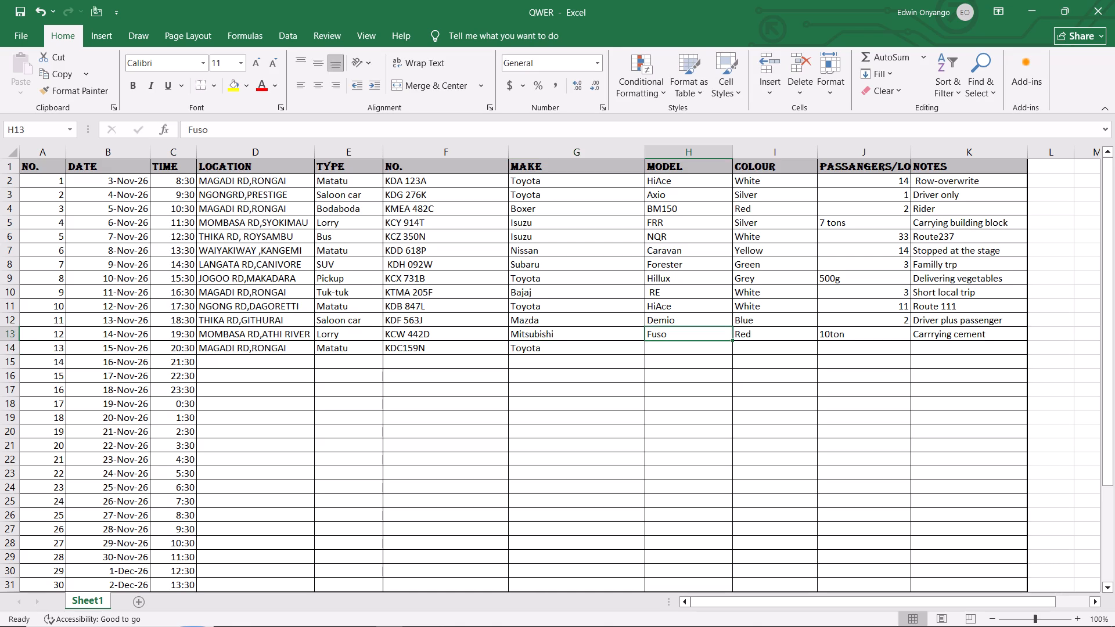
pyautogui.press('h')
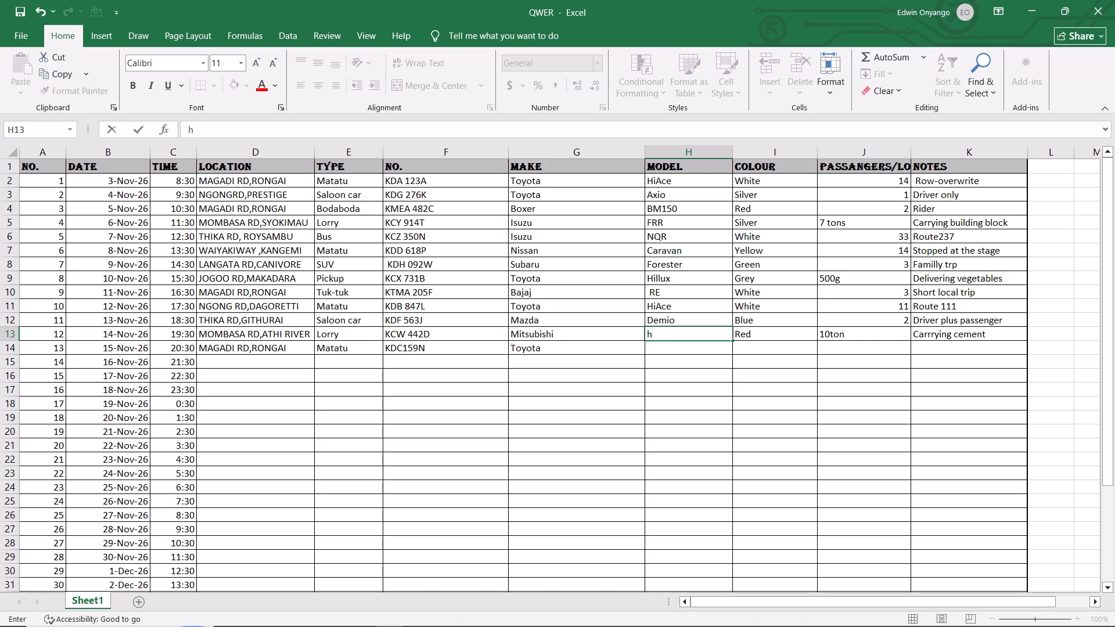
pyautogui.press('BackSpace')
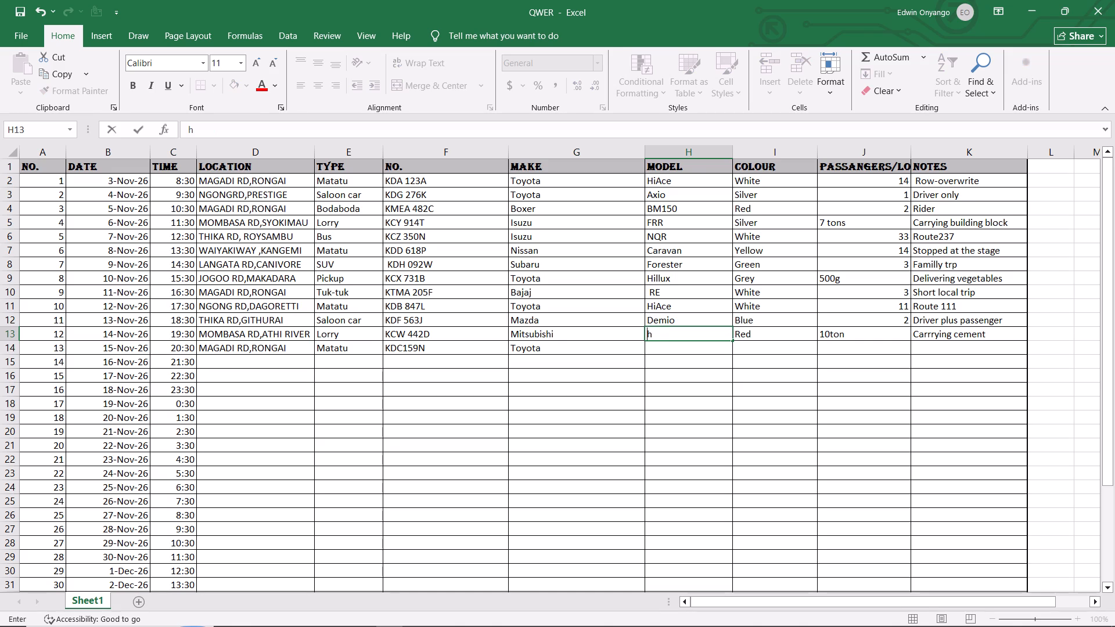
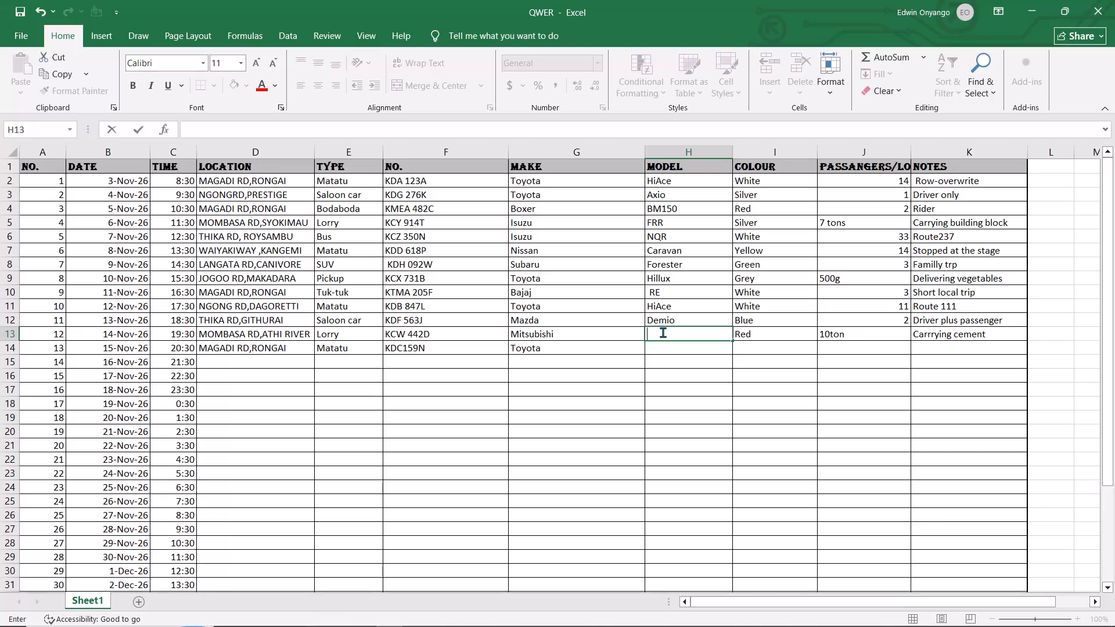
# Enter Fuso as the model of the 14-Nov-26 Mitsubishi lorry record in row 13.
pyautogui.press('f')
pyautogui.press('BackSpace')
pyautogui.press('f')
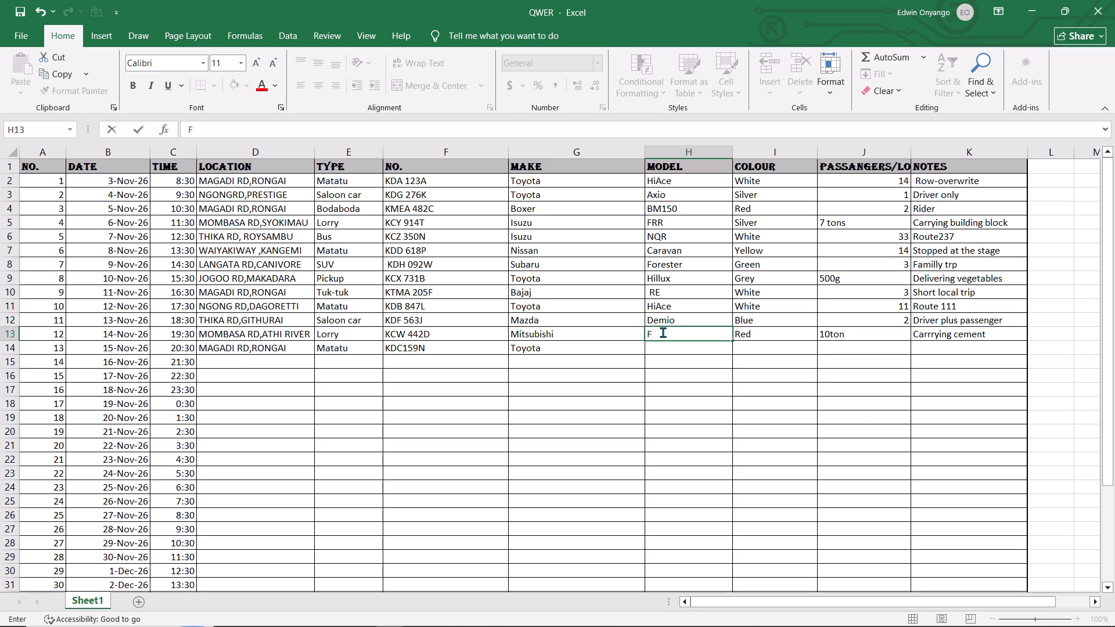
pyautogui.press('u')
pyautogui.press('BackSpace')
pyautogui.write('us')
pyautogui.press('o')
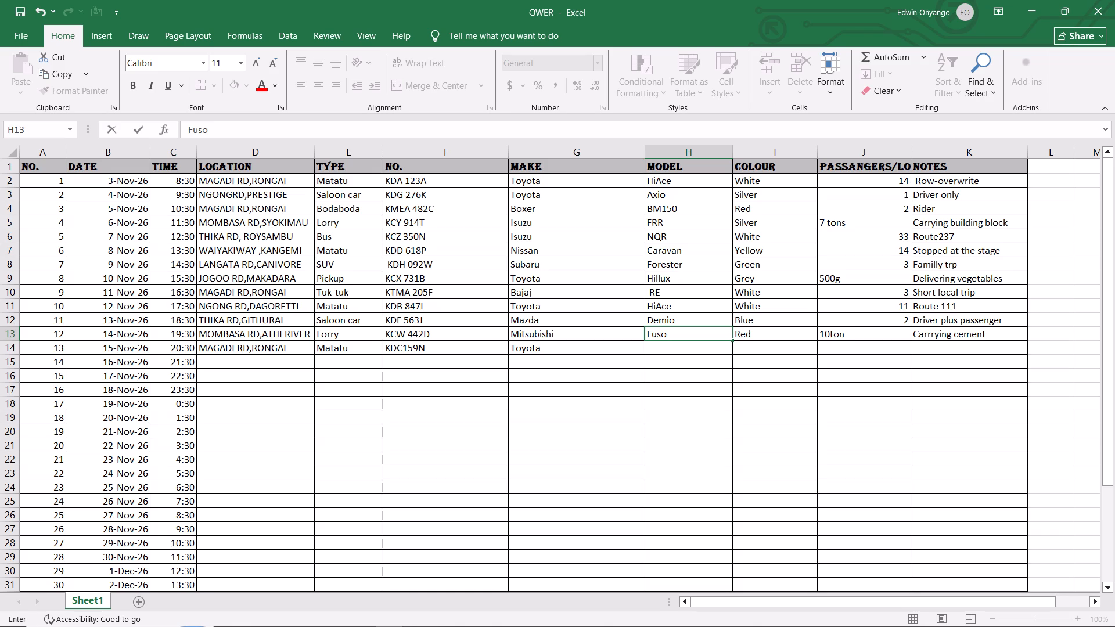
# Enter HiAce as the model of the 15-Nov-26 matatu record in row 14.
pyautogui.click(663, 352)
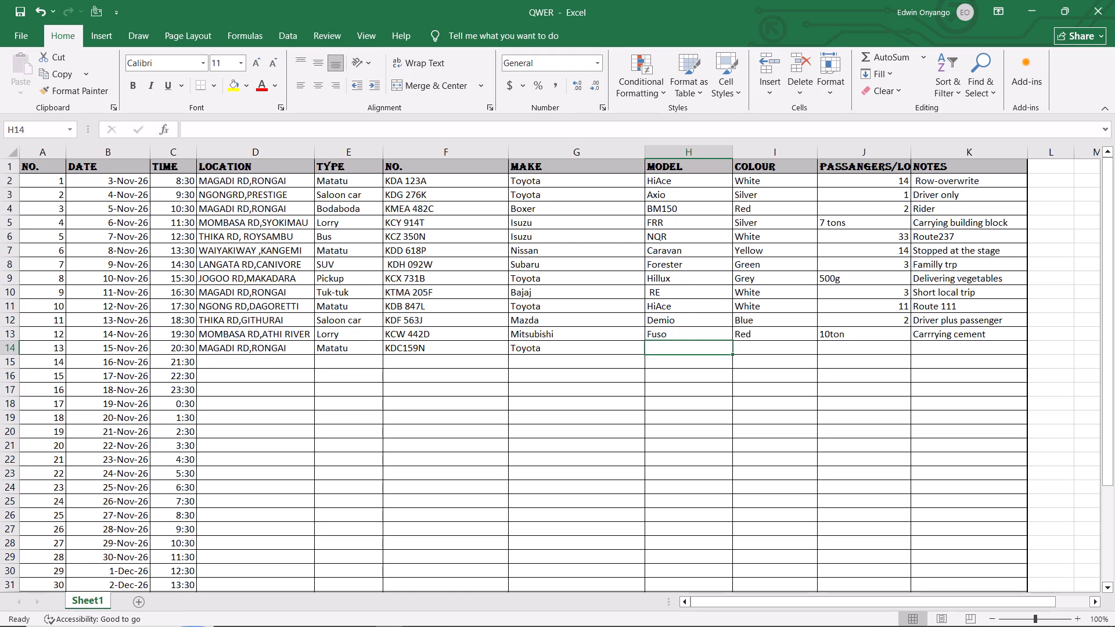
pyautogui.moveTo(663, 352); pyautogui.dragTo(670, 348)
pyautogui.click(670, 348)
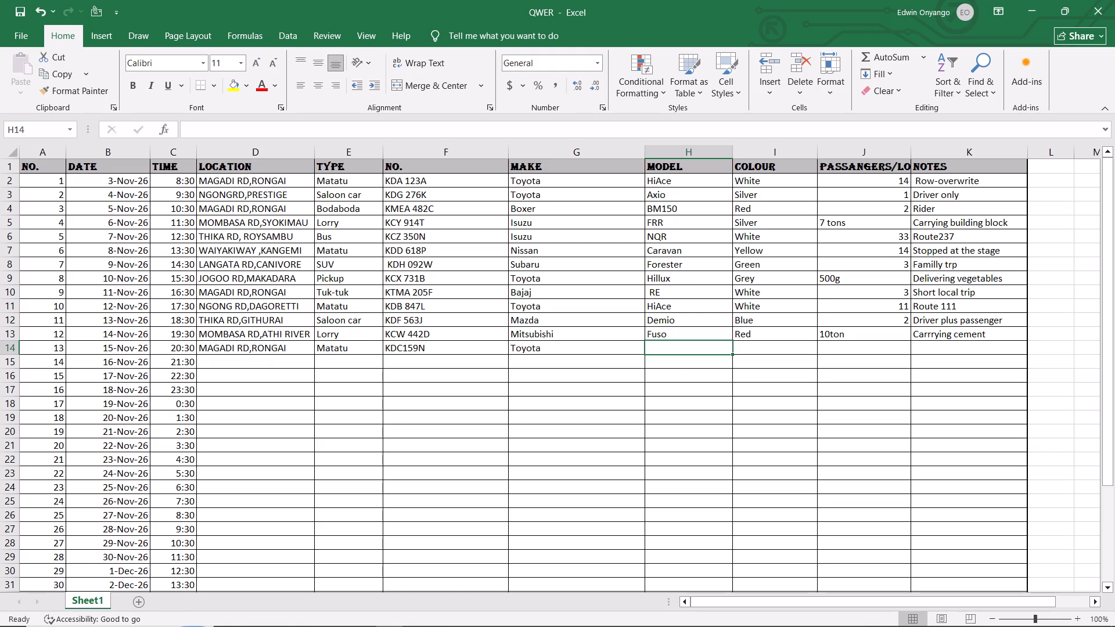
pyautogui.click(670, 349)
pyautogui.press('h')
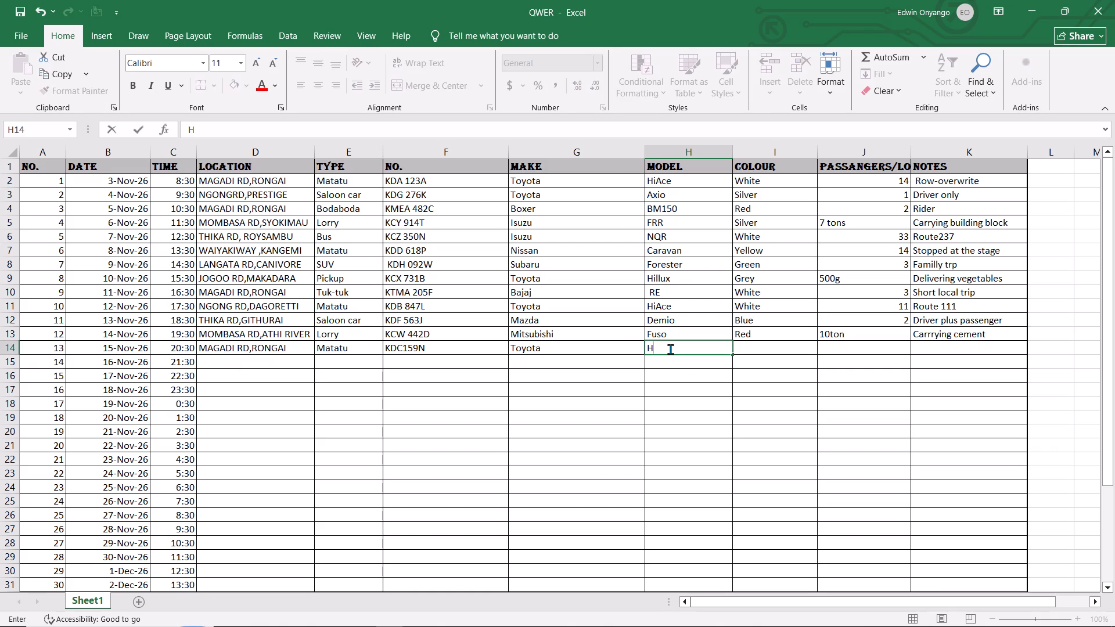
pyautogui.press('i')
pyautogui.press('a')
pyautogui.press('c')
pyautogui.press('BackSpace')
pyautogui.press('BackSpace')
pyautogui.press('c')
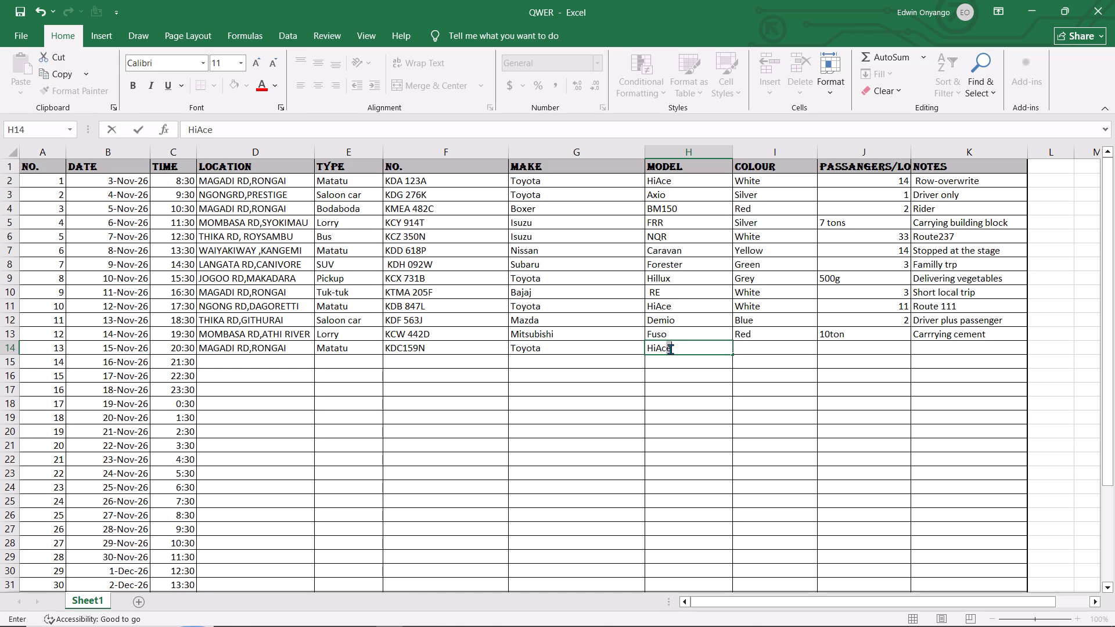
pyautogui.press('e')
# Enter White as the colour of the 15-Nov-26 matatu record in row 14.
pyautogui.click(748, 347)
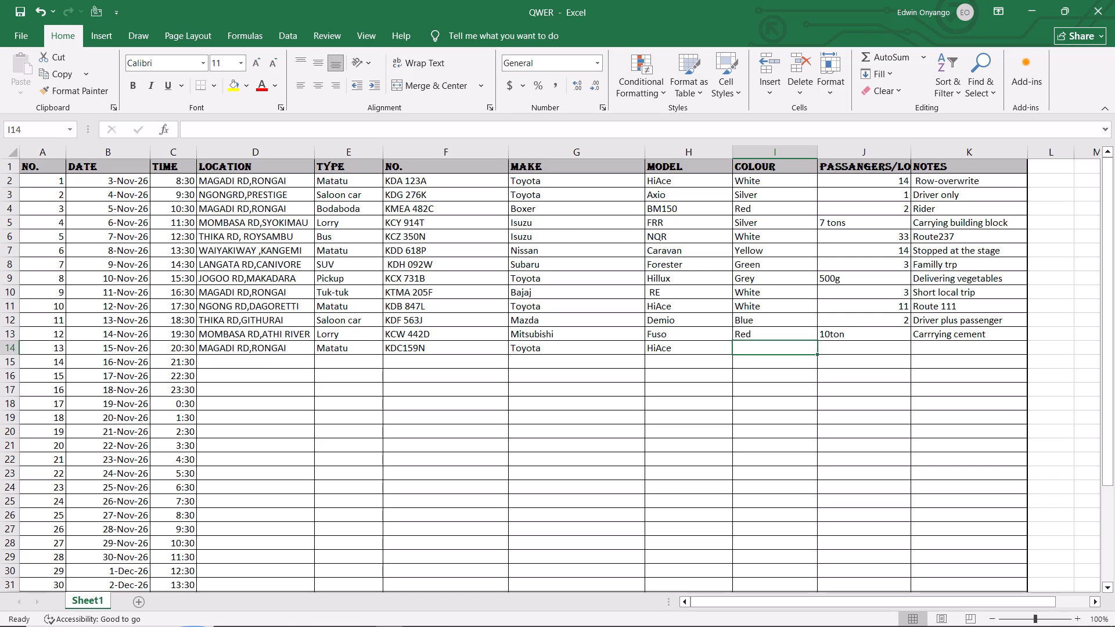
pyautogui.click(772, 348)
pyautogui.write('14')
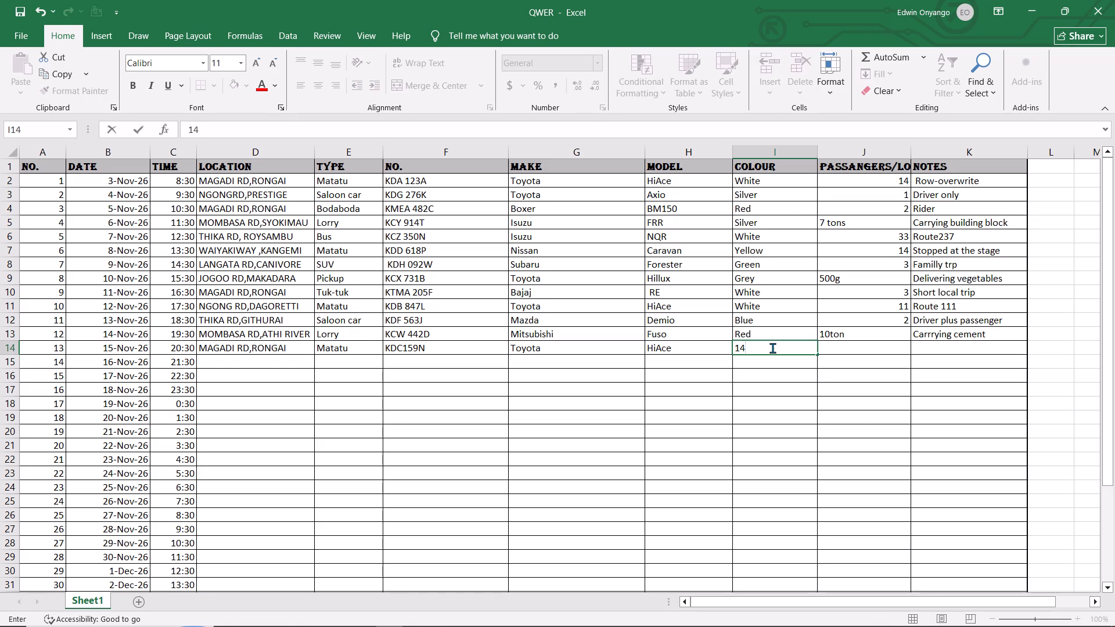
pyautogui.press('BackSpace')
pyautogui.press('BackSpace')
pyautogui.press('w')
pyautogui.press('BackSpace')
pyautogui.press('BackSpace')
pyautogui.press('w')
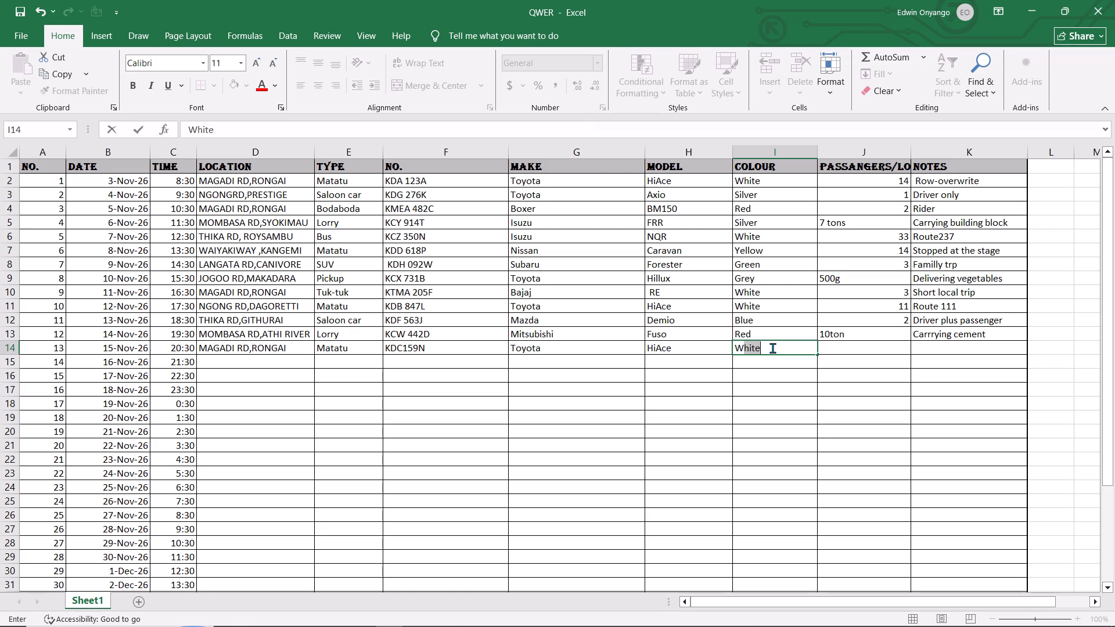
pyautogui.press('h')
pyautogui.press('BackSpace')
pyautogui.write('hite')
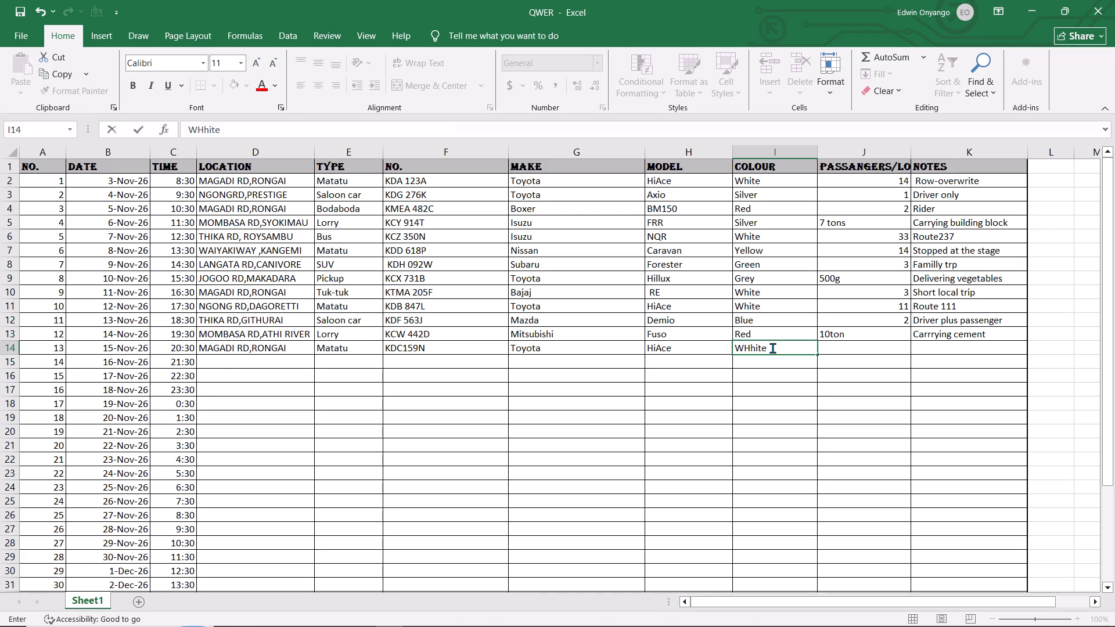
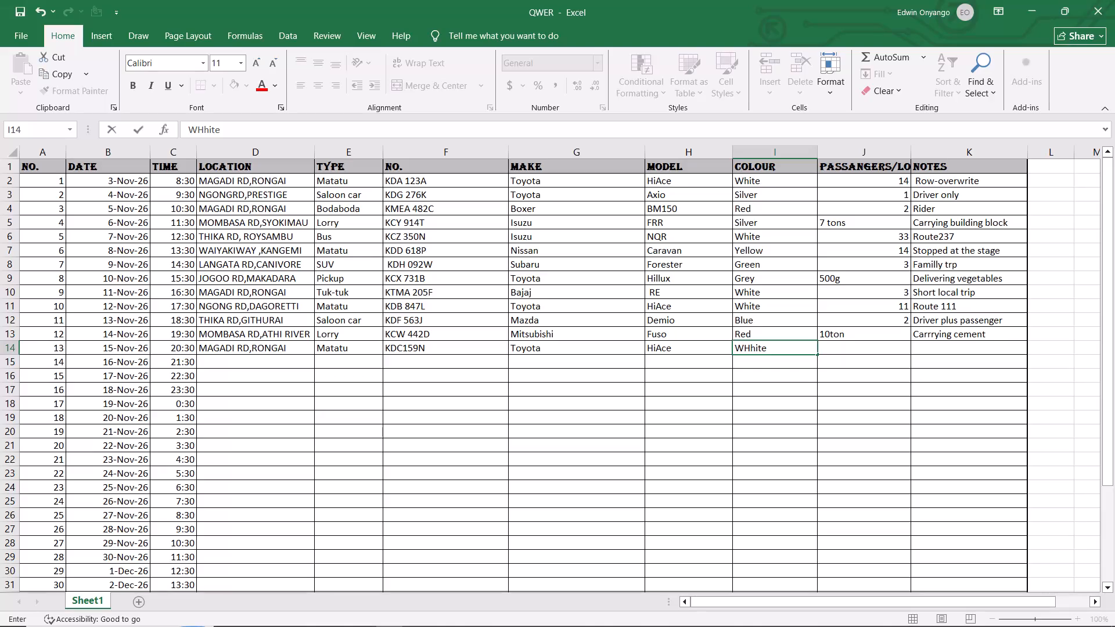
# Correct the misspelled colour of the 15-Nov-26 matatu record in row 14 to White.
pyautogui.click(788, 344)
pyautogui.press('BackSpace')
pyautogui.press('BackSpace')
pyautogui.press('BackSpace')
pyautogui.press('BackSpace')
pyautogui.press('BackSpace')
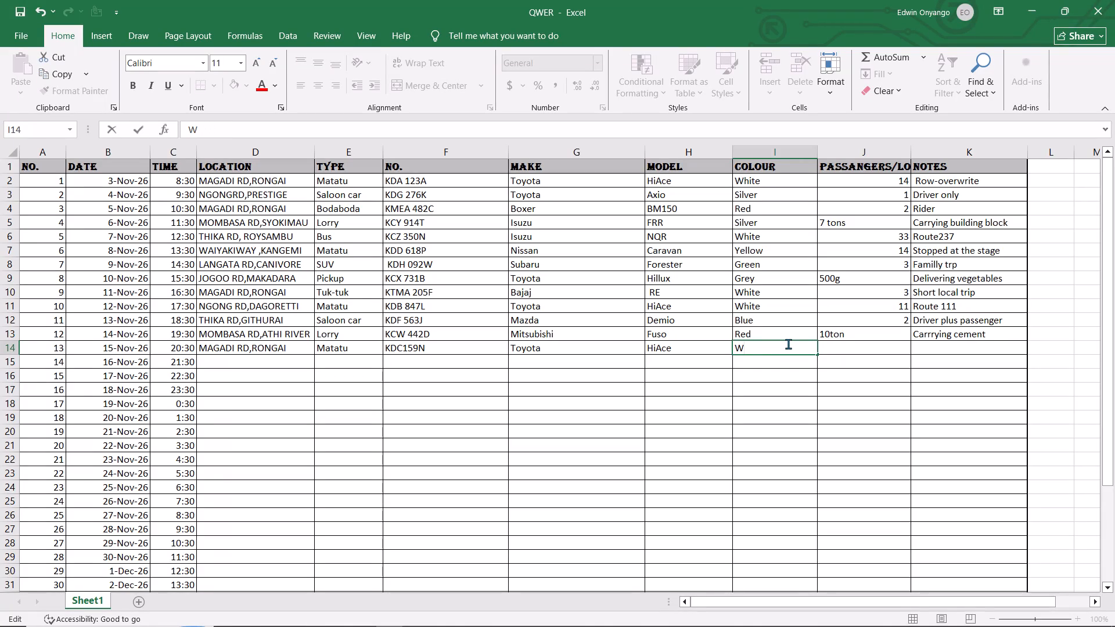
pyautogui.press('h')
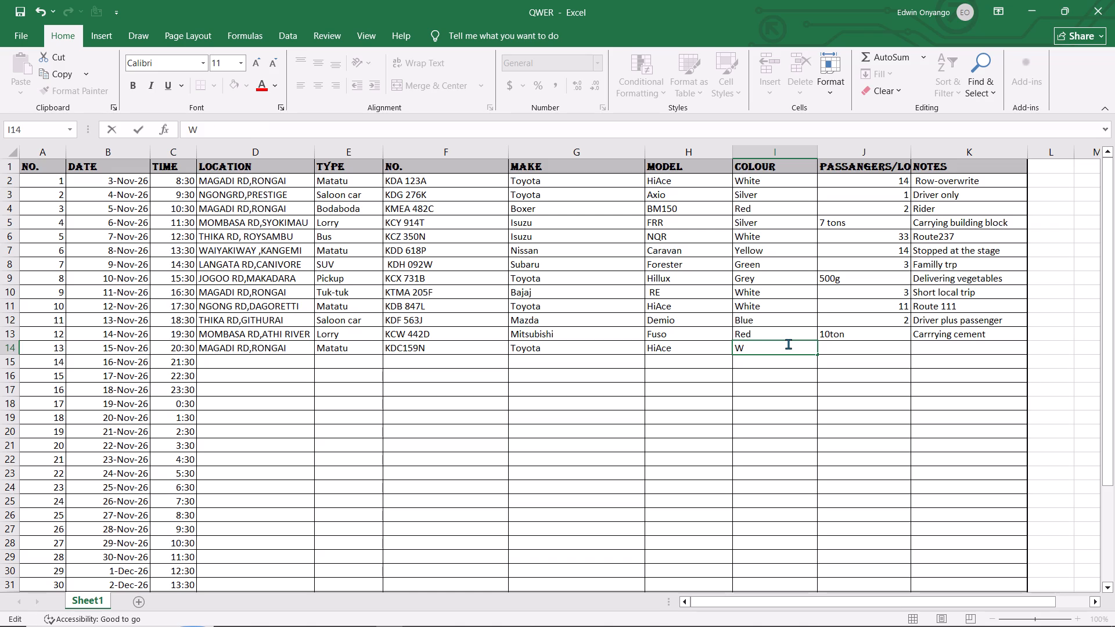
pyautogui.write('it')
pyautogui.press('e')
# Enter 14 as the passenger count of the 15-Nov-26 matatu record in row 14.
pyautogui.click(850, 345)
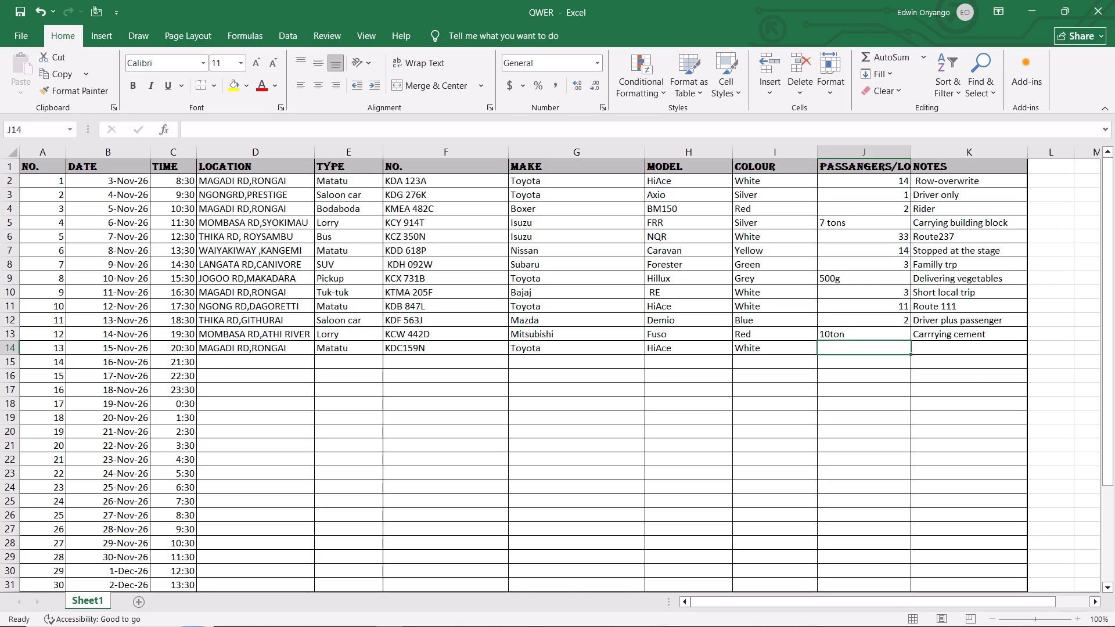
pyautogui.write('14')
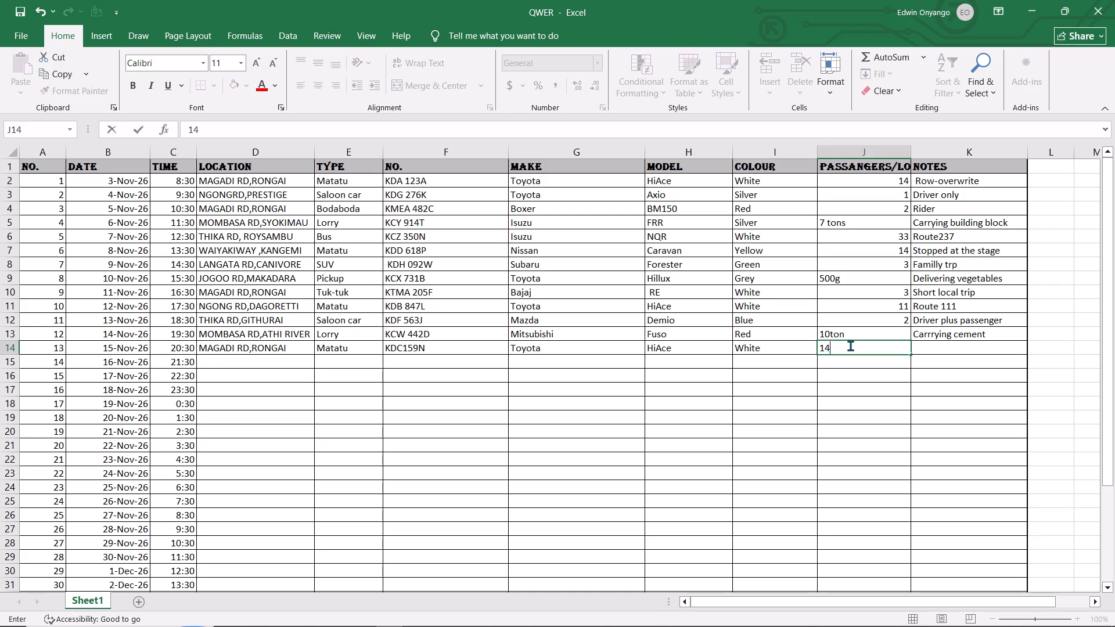
# Enter Morning rush as the note for the 15-Nov-26 matatu record in row 14.
pyautogui.click(951, 351)
pyautogui.press('m')
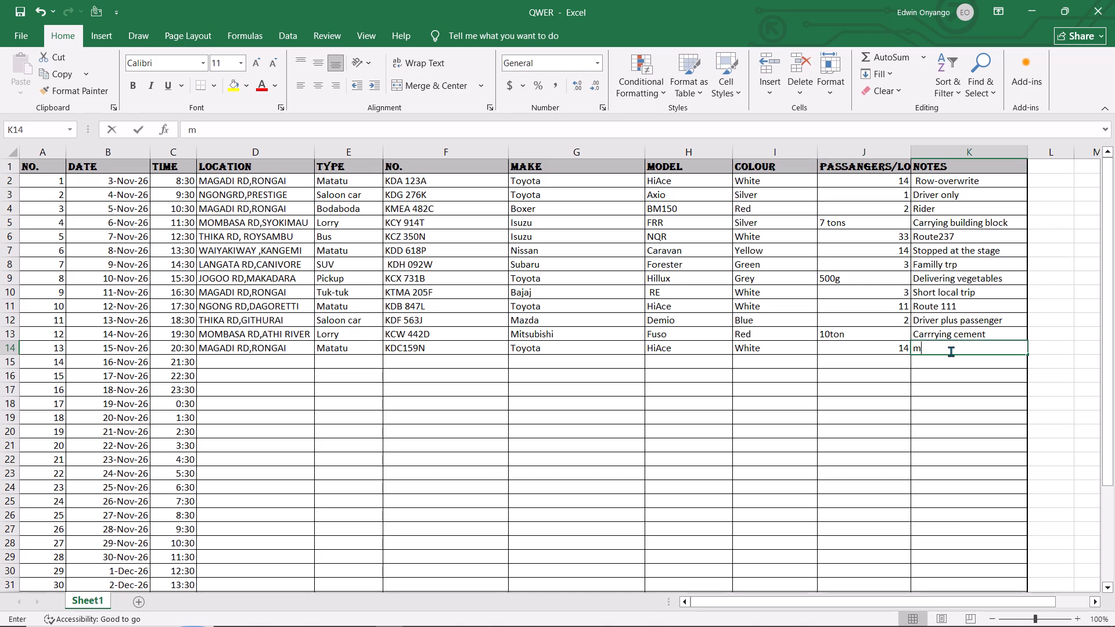
pyautogui.press('BackSpace')
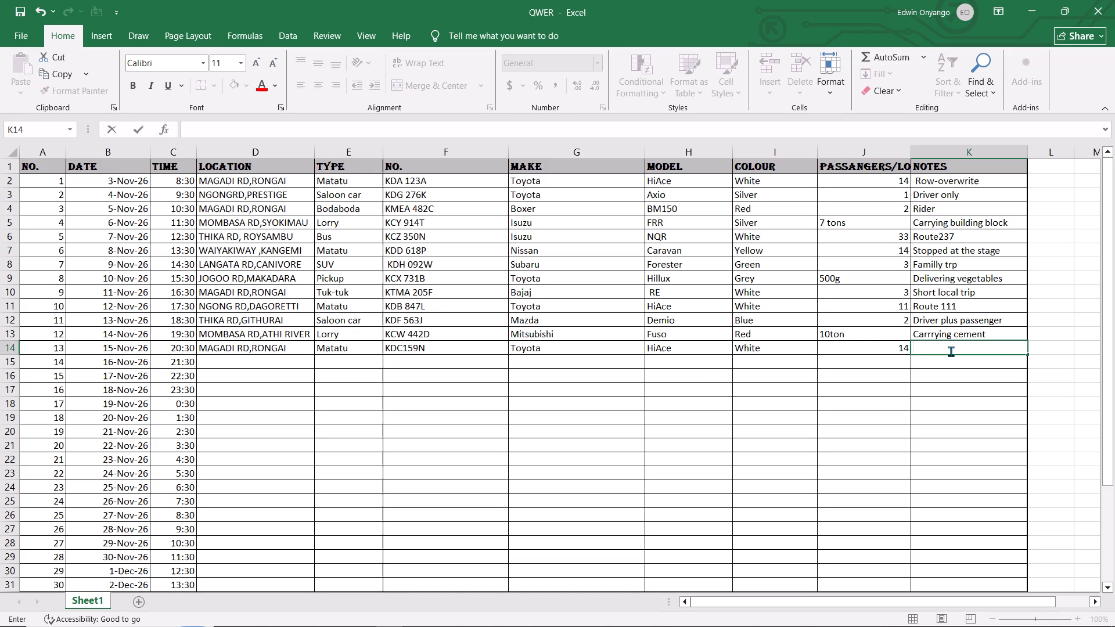
pyautogui.press('m')
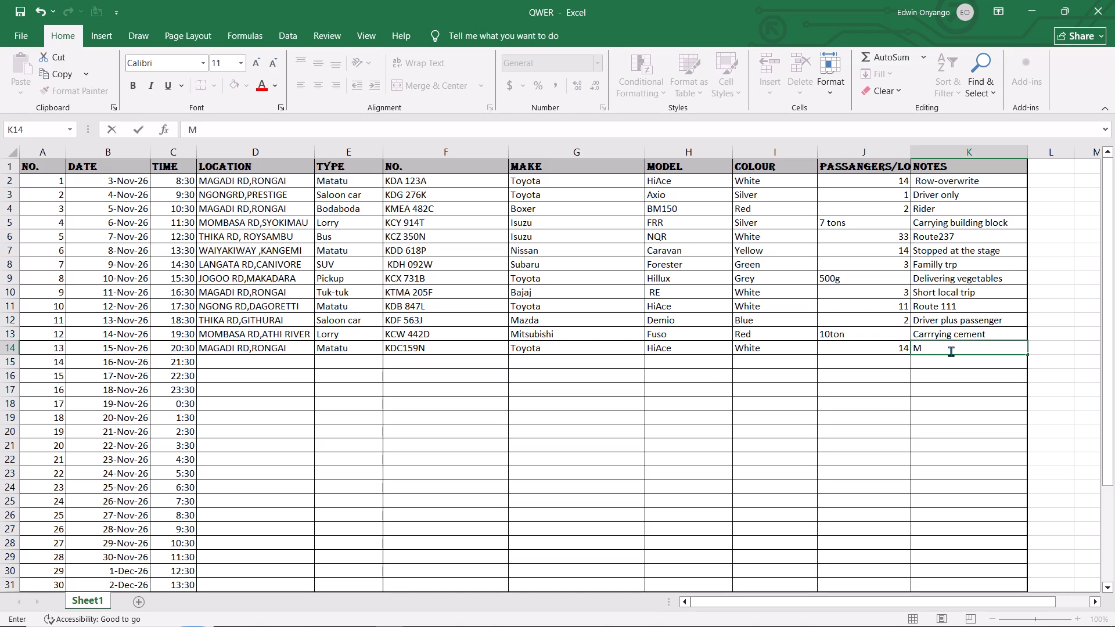
pyautogui.press('o')
pyautogui.press('r')
pyautogui.write('ni')
pyautogui.write('ng')
pyautogui.press('space')
pyautogui.write('rush')
# Select the empty location cell of the 16-Nov-26 record in row 15.
pyautogui.click(291, 363)
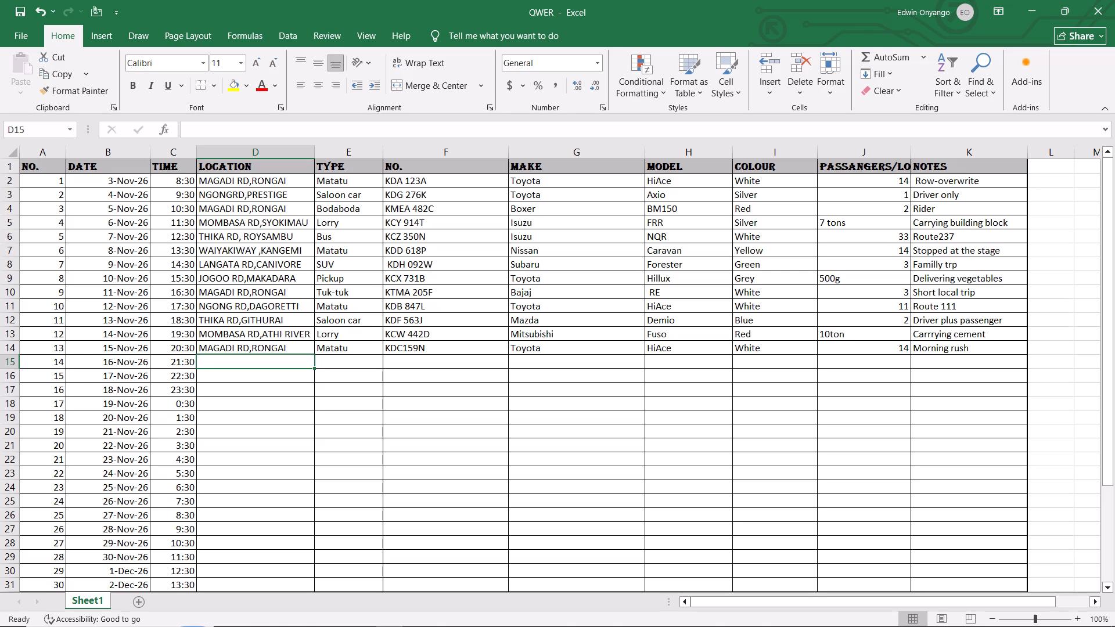
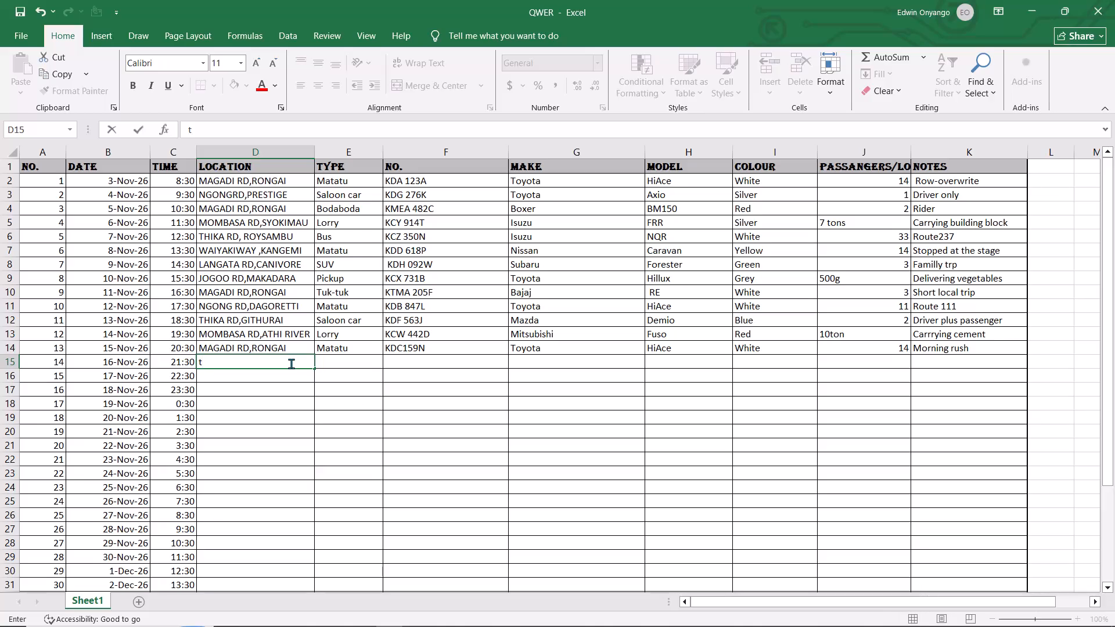
# Enter NGONG RD, ARCADE as the location of the 16-Nov-26 record in row 15, replacing the stray letter.
pyautogui.press('BackSpace')
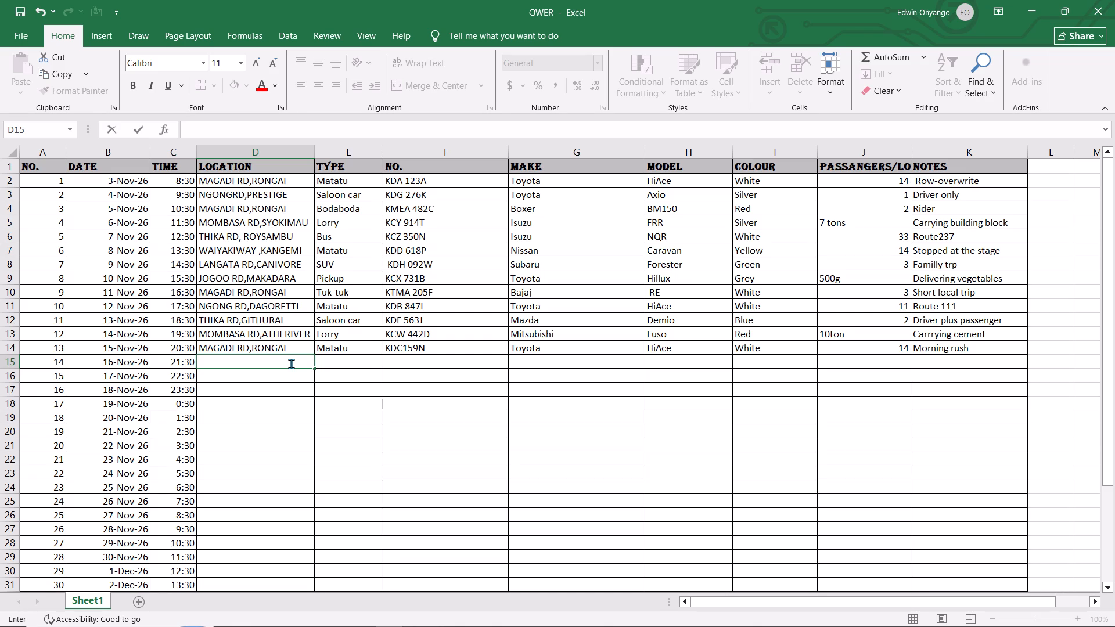
pyautogui.press('n')
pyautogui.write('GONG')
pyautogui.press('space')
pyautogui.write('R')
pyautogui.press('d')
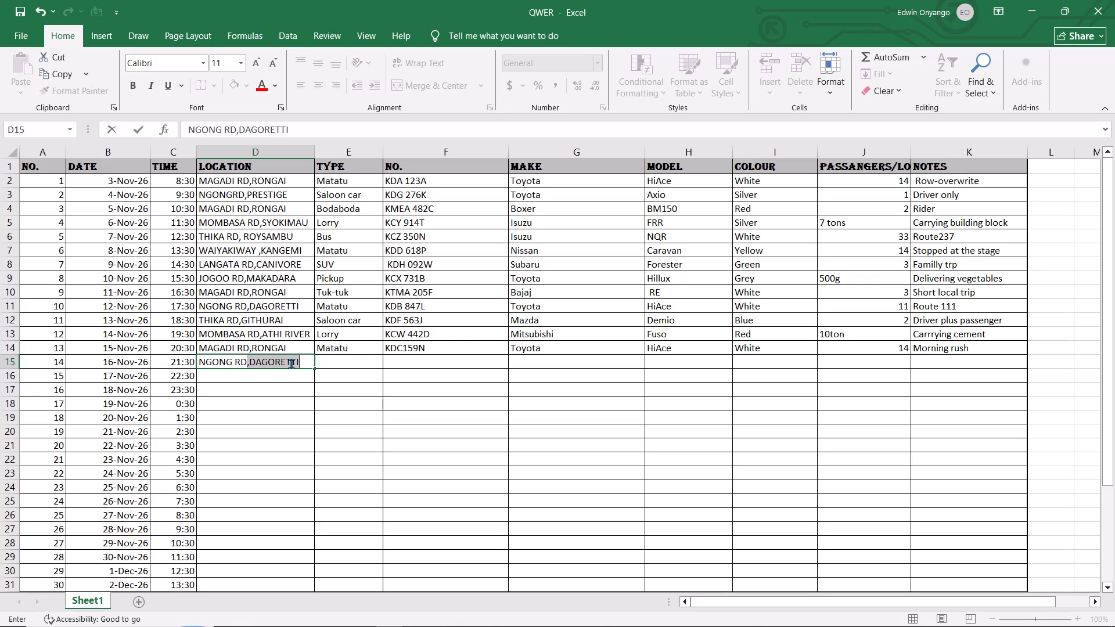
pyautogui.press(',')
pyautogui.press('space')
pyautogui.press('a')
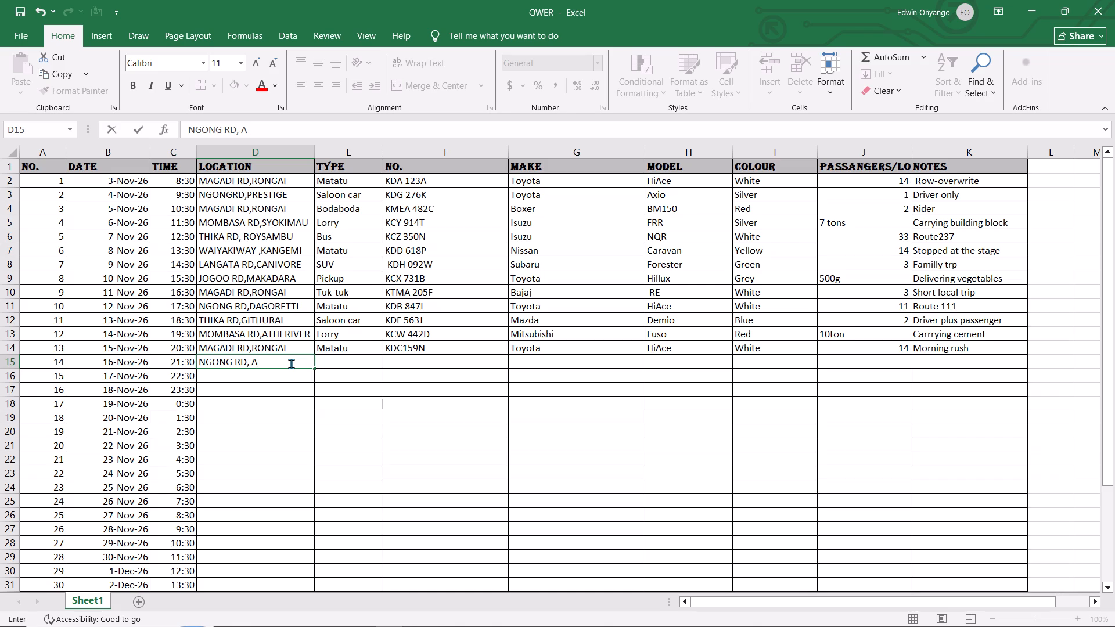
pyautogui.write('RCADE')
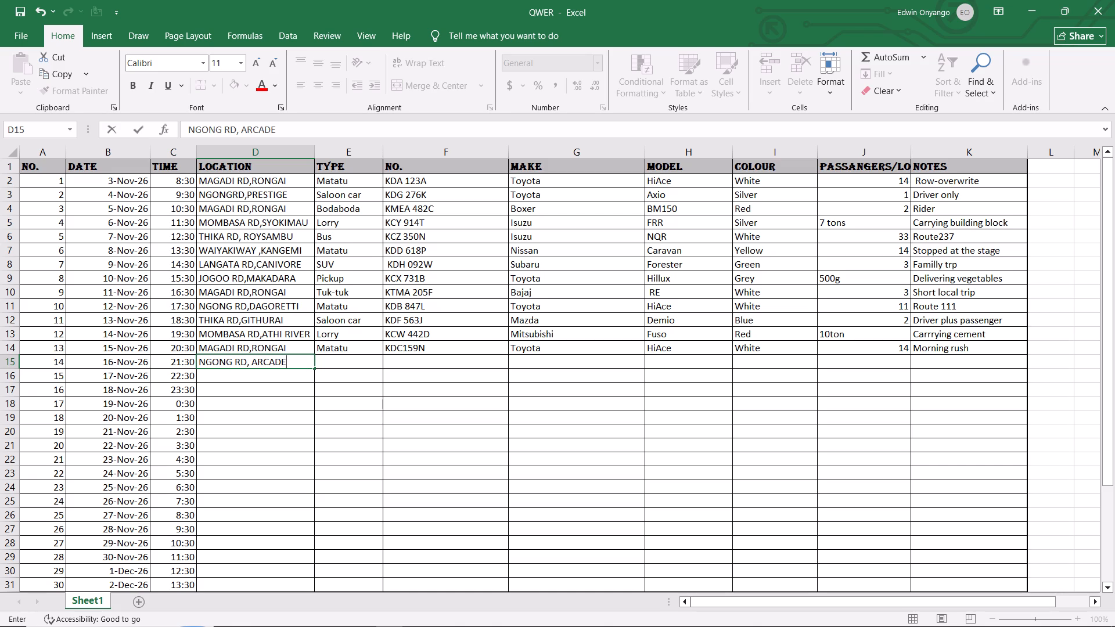
pyautogui.click(332, 360)
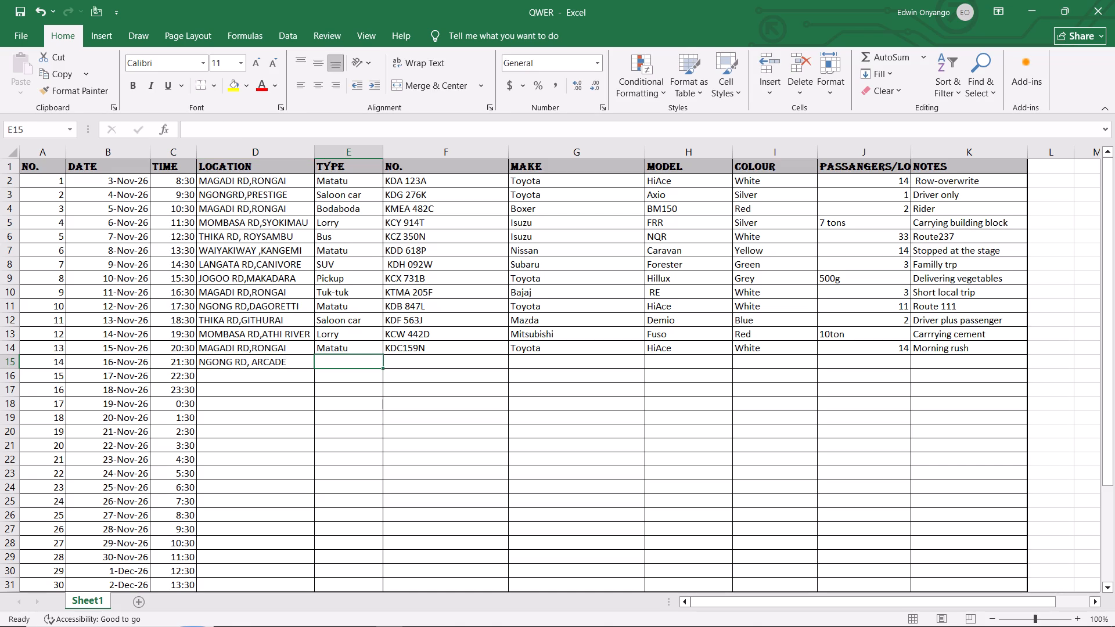
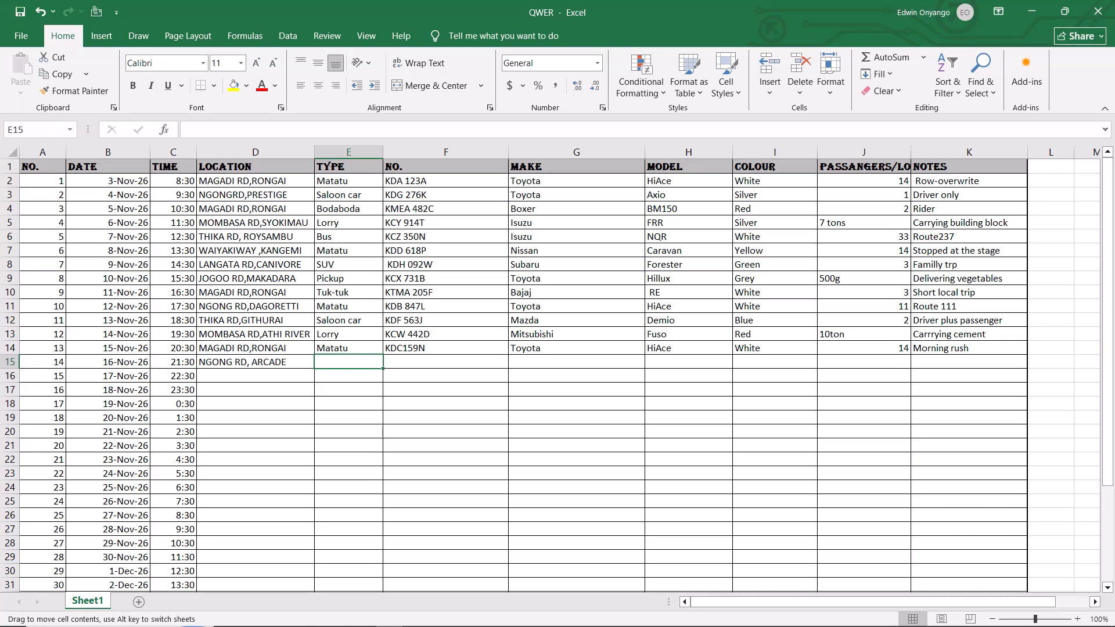
# Enter Saloon car as the vehicle type of the 16-Nov-26 record in row 15.
pyautogui.press('s')
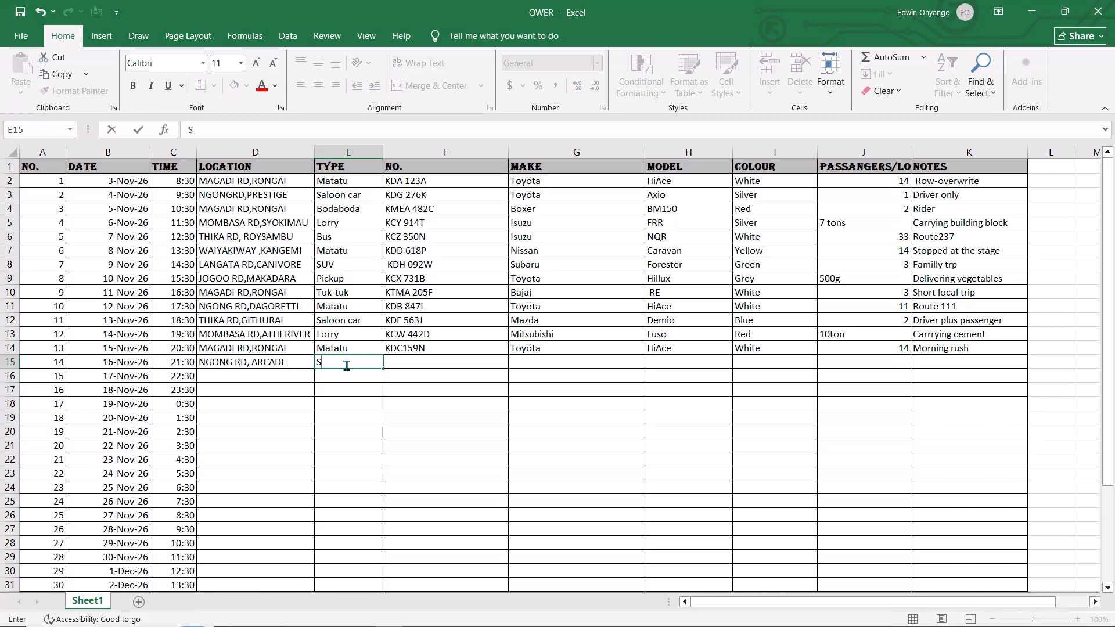
pyautogui.write('aloon')
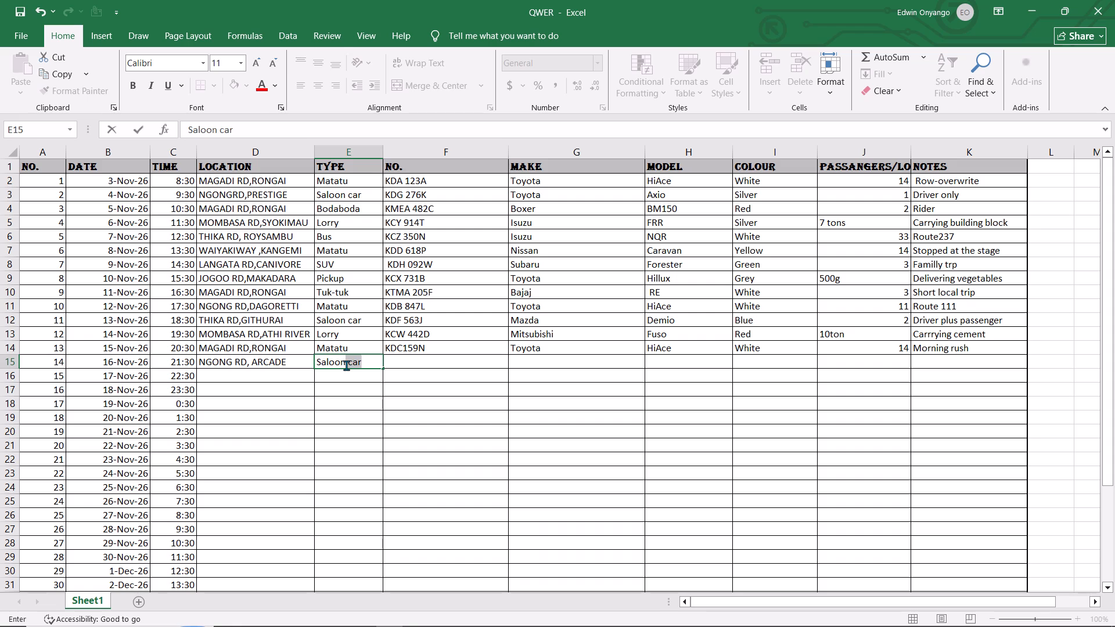
pyautogui.press('space')
pyautogui.write('car')
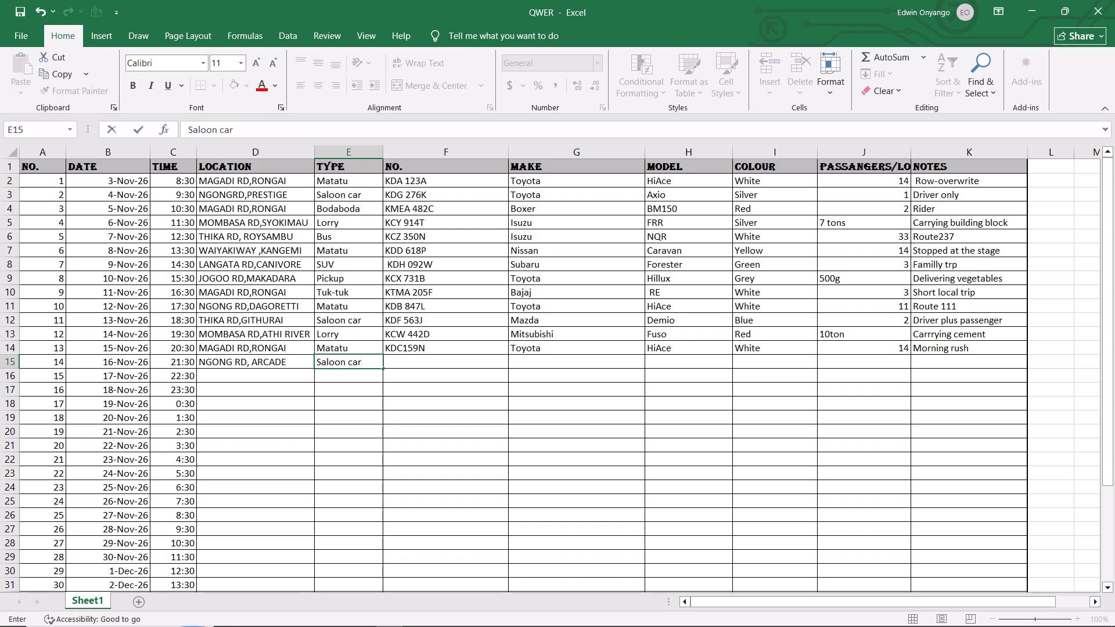
pyautogui.click(400, 365)
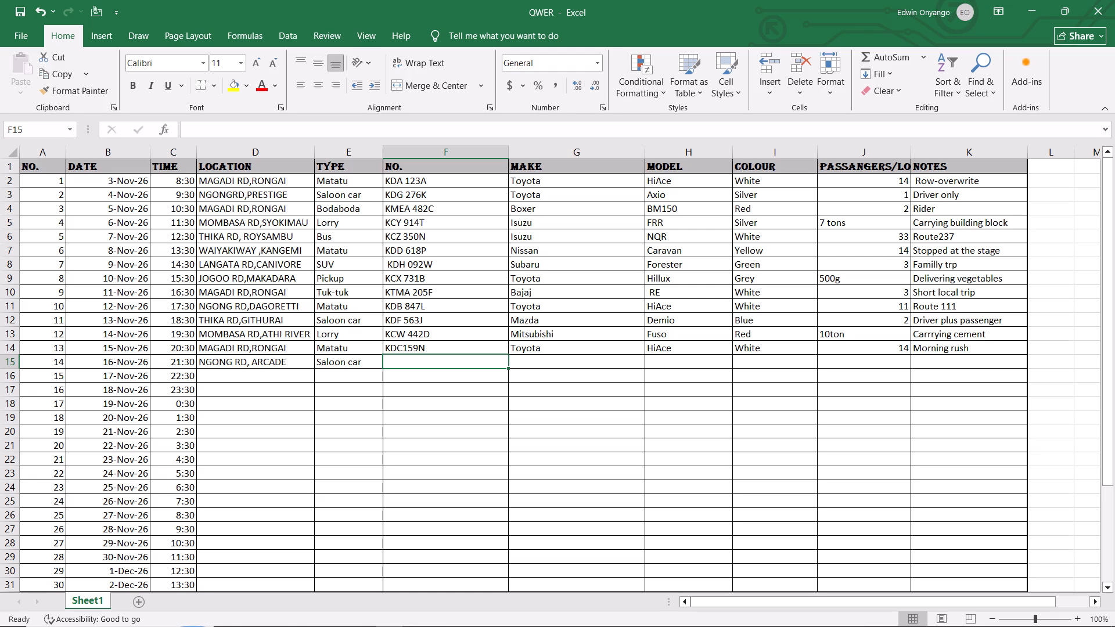
pyautogui.click(407, 360)
pyautogui.press('h')
pyautogui.press('BackSpace')
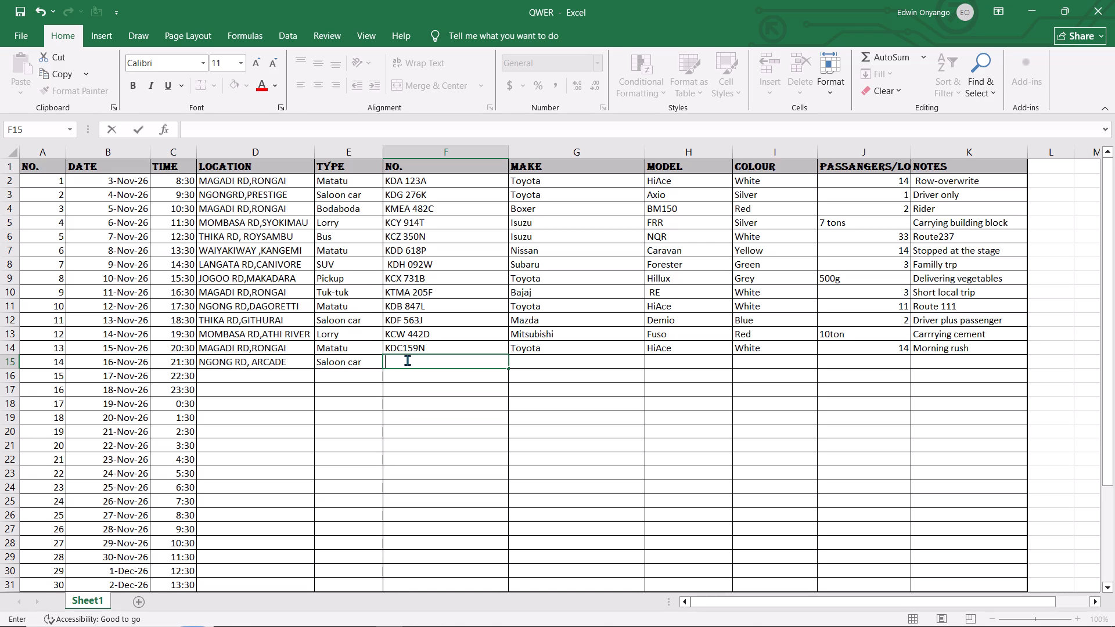
pyautogui.press('k')
pyautogui.press('d')
pyautogui.press('e')
pyautogui.press('space')
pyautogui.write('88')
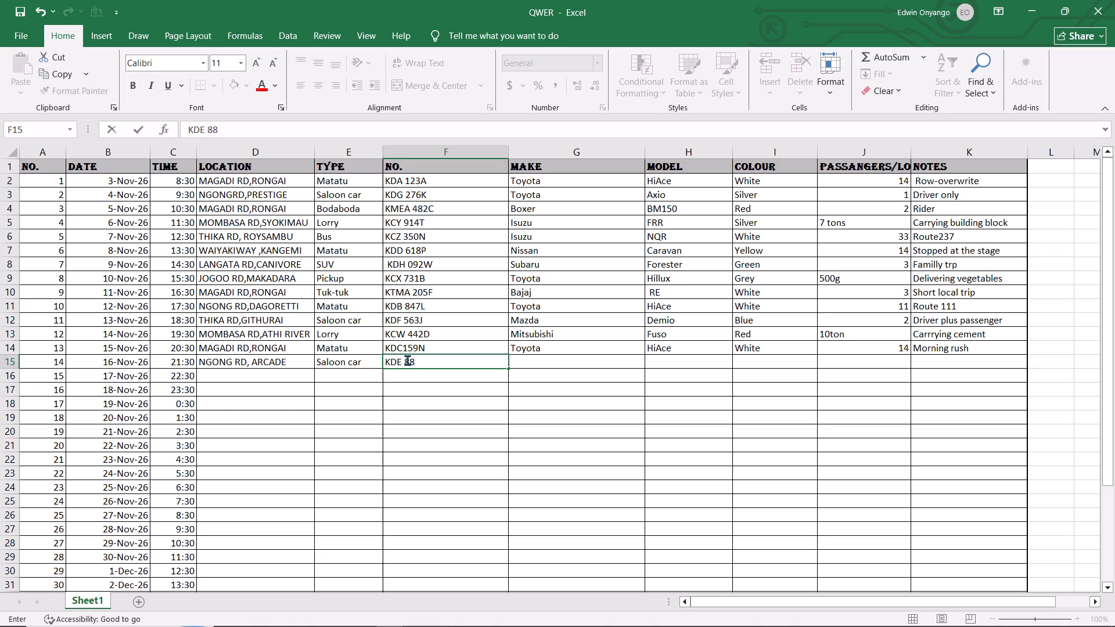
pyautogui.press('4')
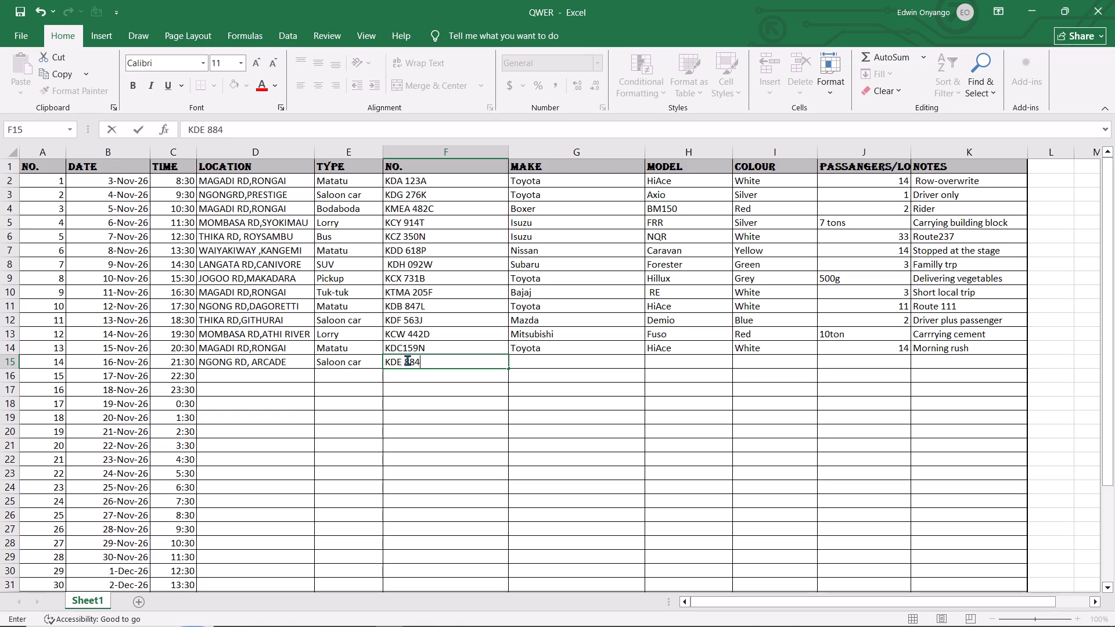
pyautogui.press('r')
# Enter Toyota as the make of the 16-Nov-26 vehicle in row 15.
pyautogui.click(551, 363)
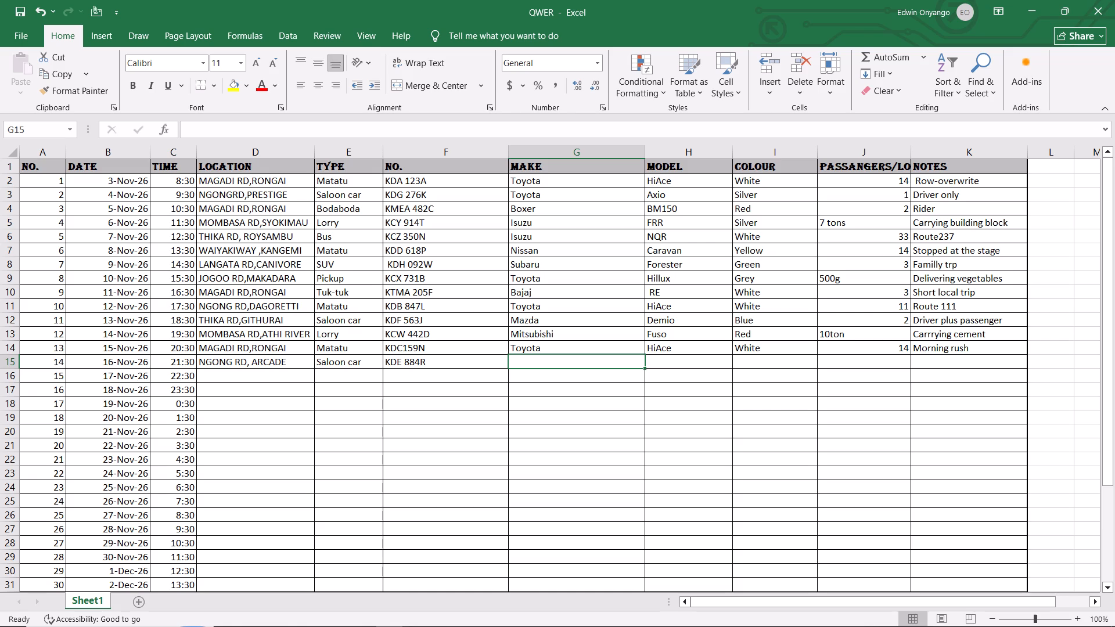
pyautogui.press('t')
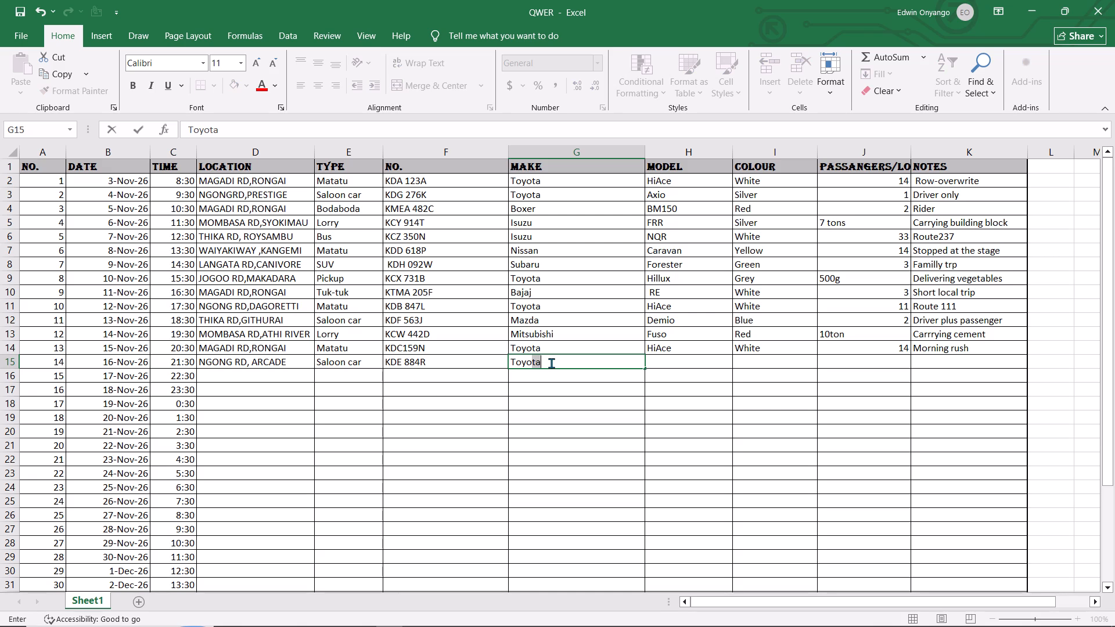
pyautogui.press('a')
# Enter Premio as the model of the 16-Nov-26 Toyota in row 15.
pyautogui.click(666, 363)
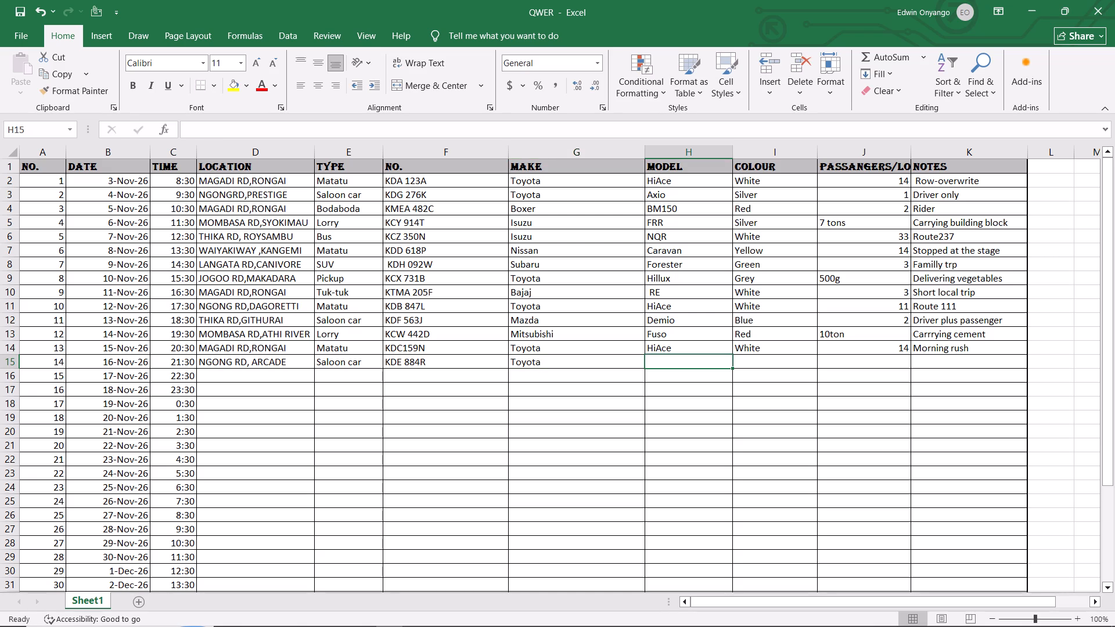
pyautogui.press('p')
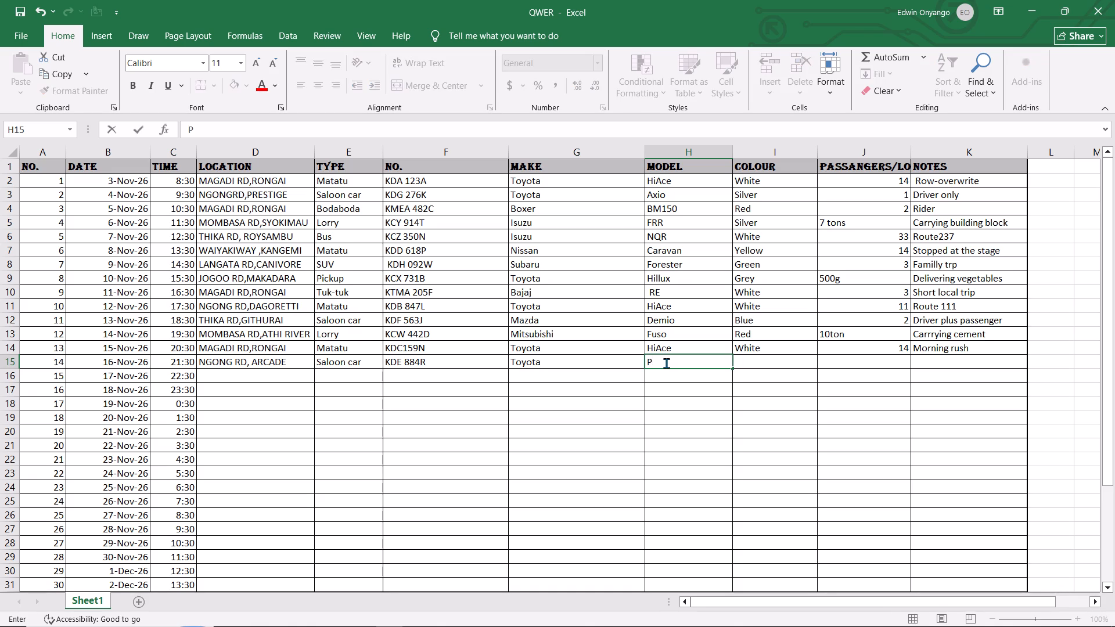
pyautogui.press('r')
pyautogui.press('BackSpace')
pyautogui.write('rem')
pyautogui.press('i')
pyautogui.press('o')
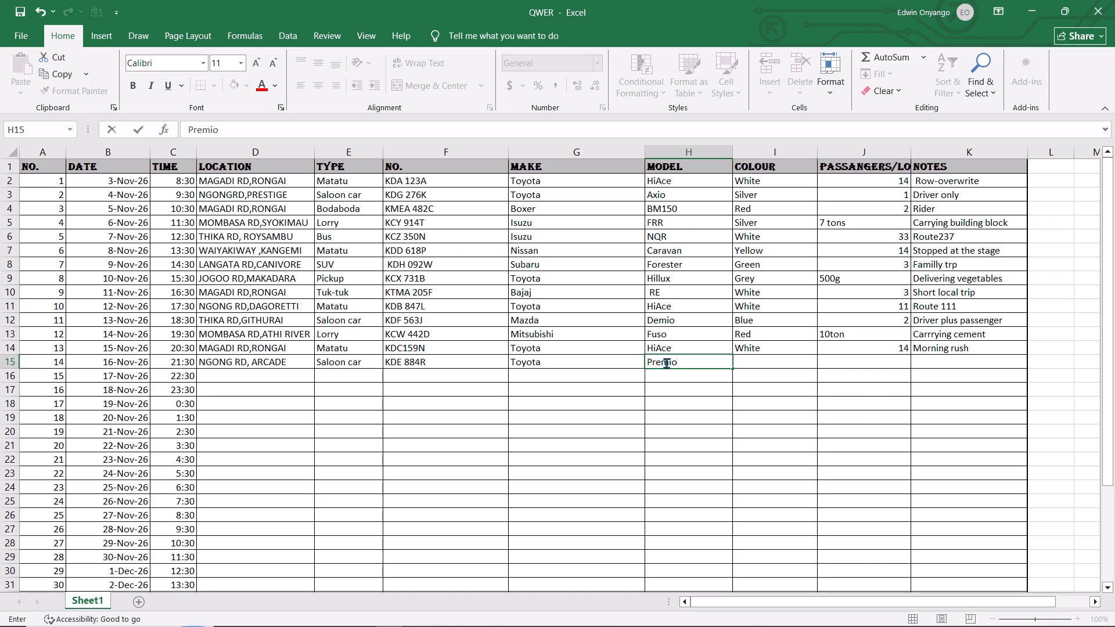
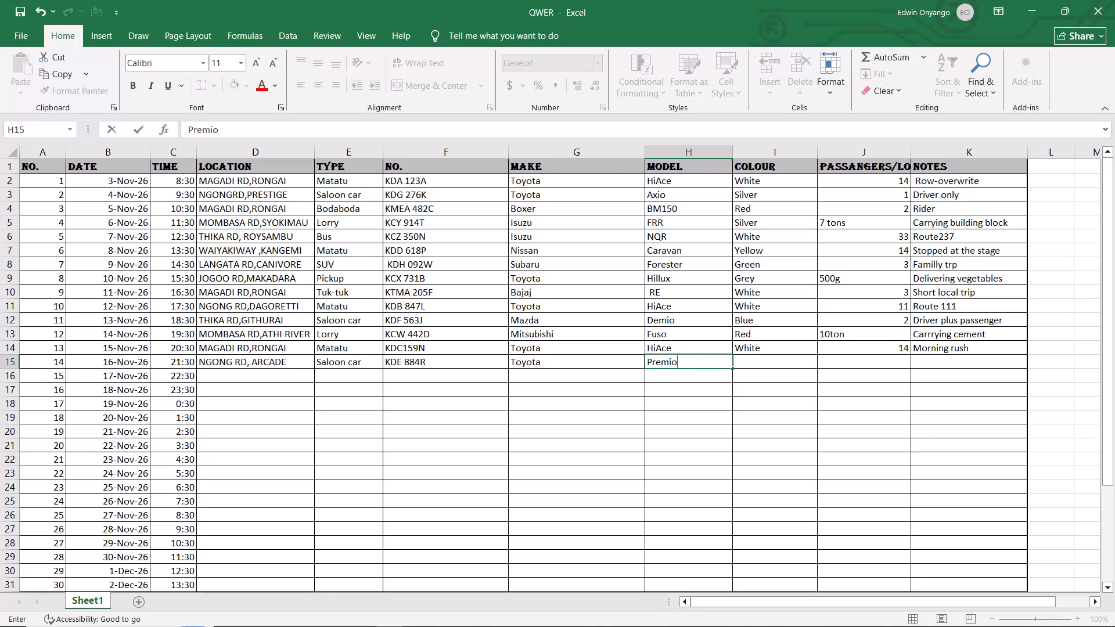
# Enter Black as the colour of the 16-Nov-26 Toyota Premio in row 15.
pyautogui.click(779, 361)
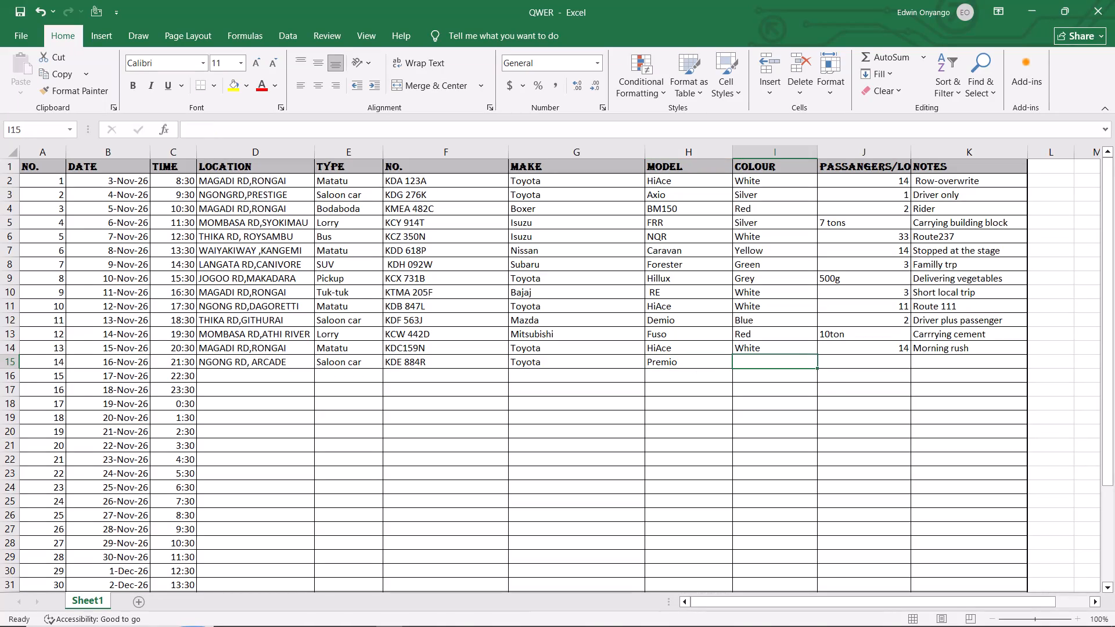
pyautogui.press('b')
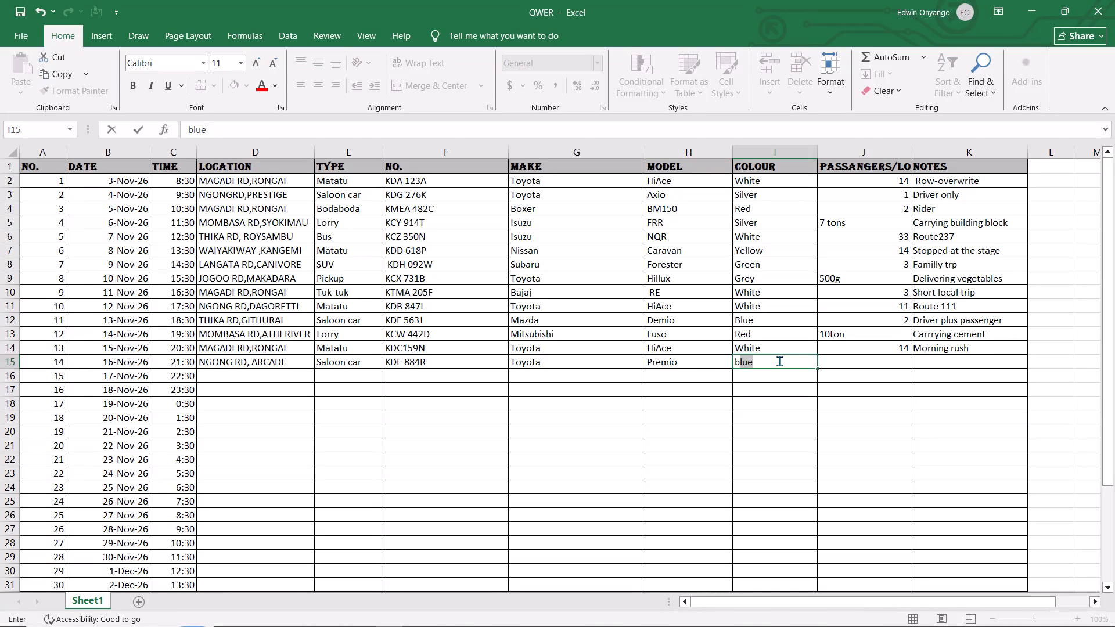
pyautogui.write('la')
pyautogui.write('ck')
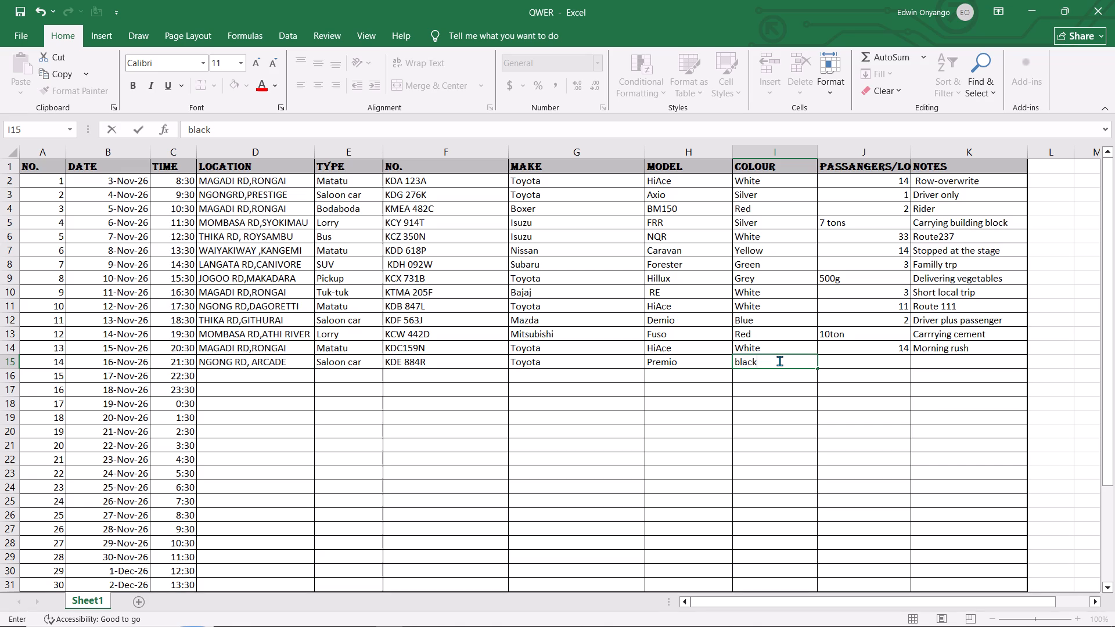
pyautogui.click(779, 361)
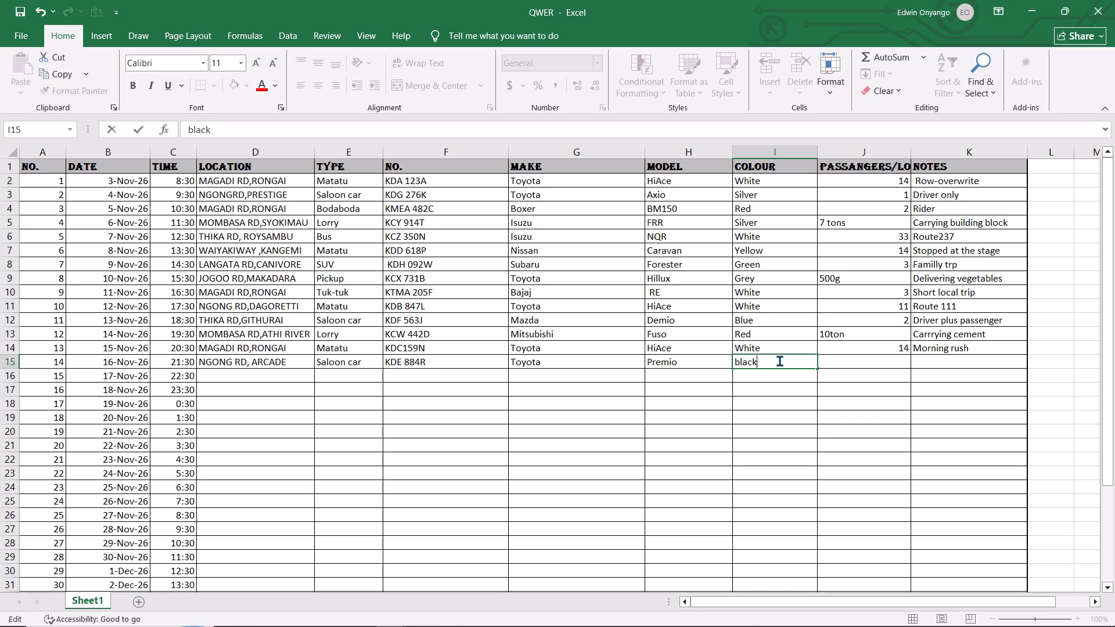
pyautogui.press('BackSpace')
pyautogui.press('BackSpace')
pyautogui.press('BackSpace')
pyautogui.press('BackSpace')
pyautogui.press('BackSpace')
pyautogui.press('b')
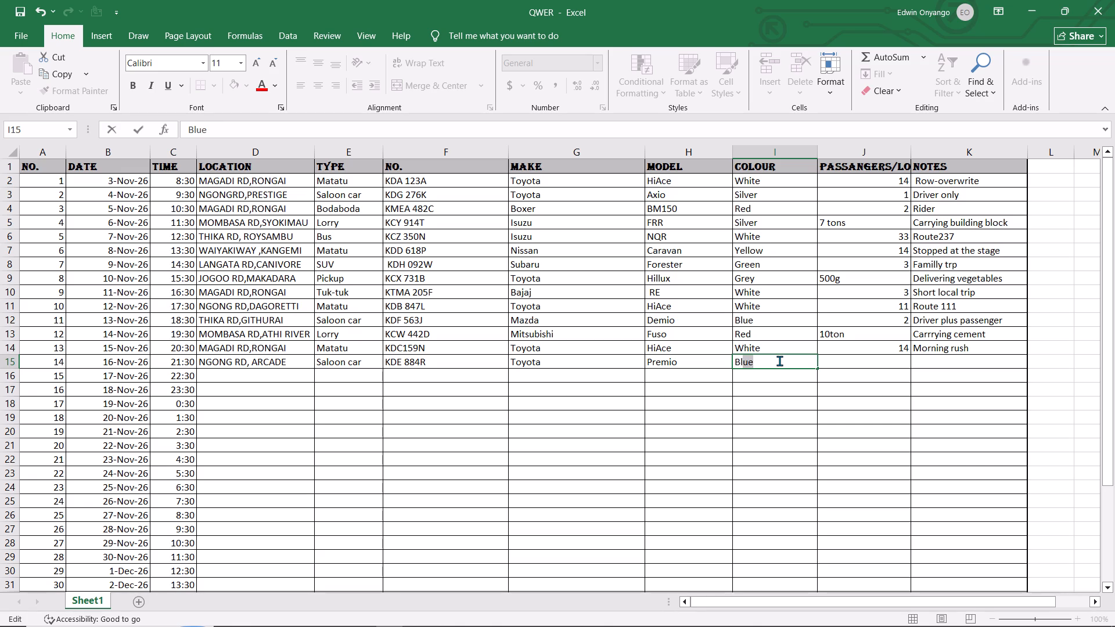
pyautogui.press('a')
pyautogui.write('ck')
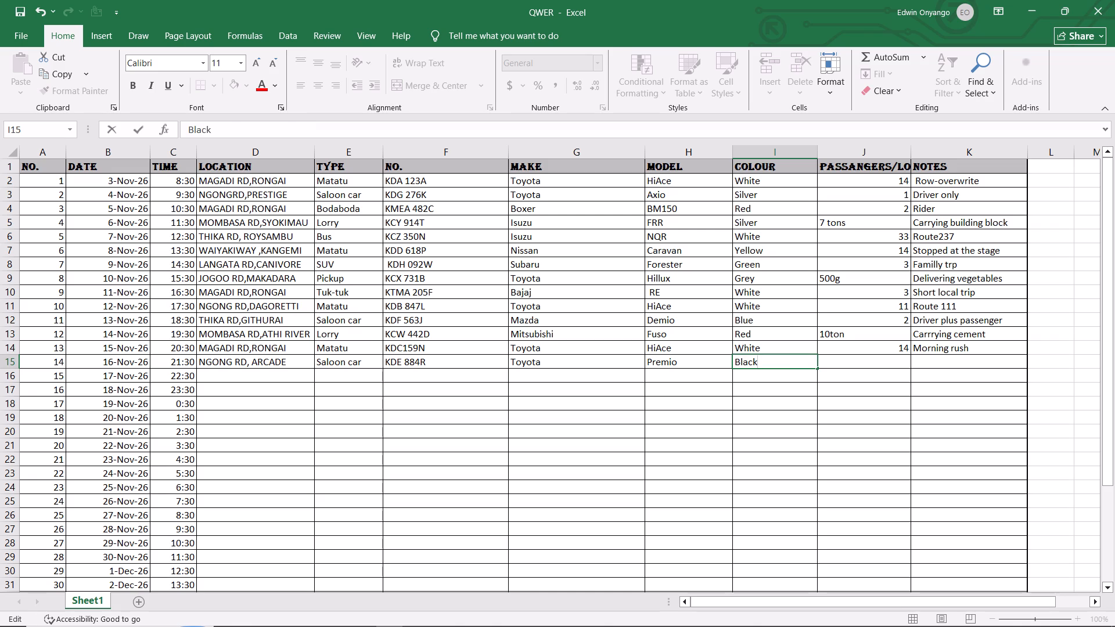
# Enter 1 as the passenger count of the 16-Nov-26 record in row 15.
pyautogui.click(843, 361)
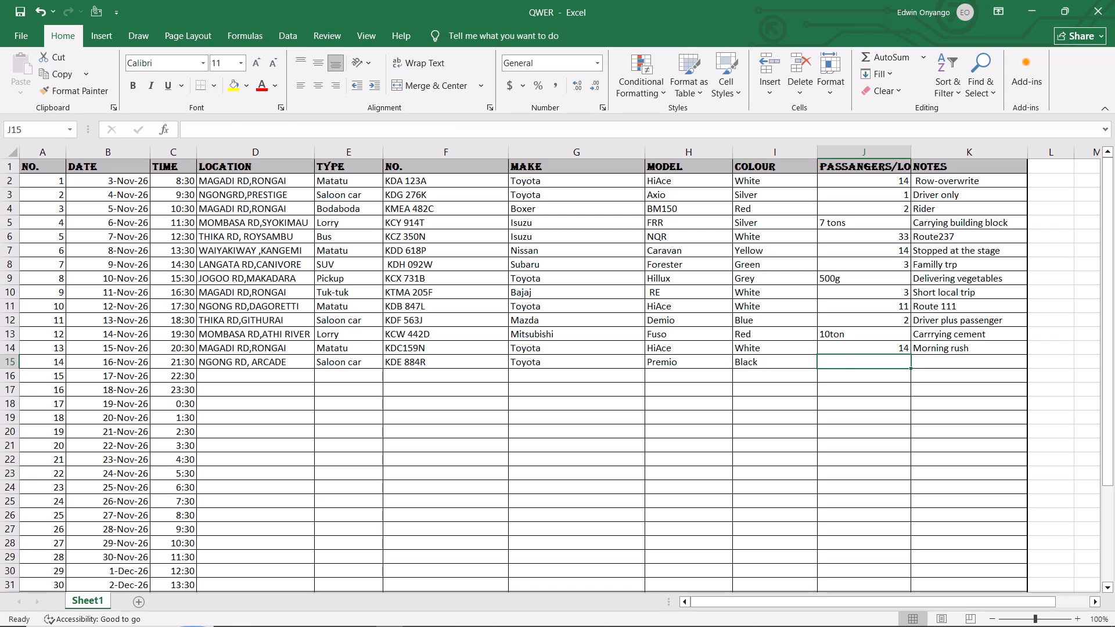
pyautogui.press('1')
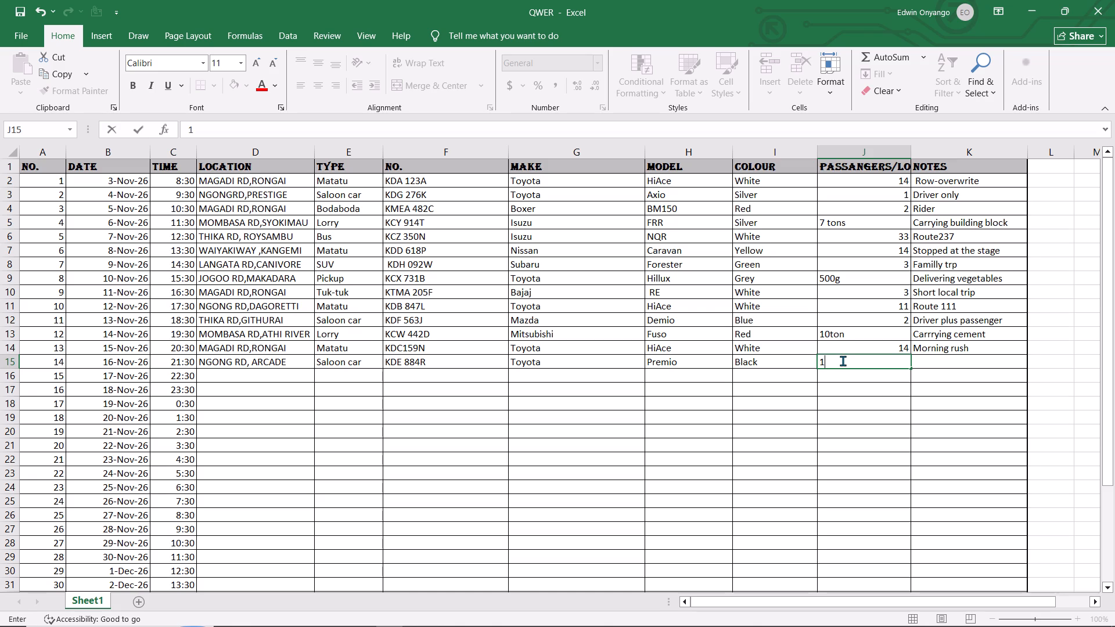
pyautogui.click(867, 370)
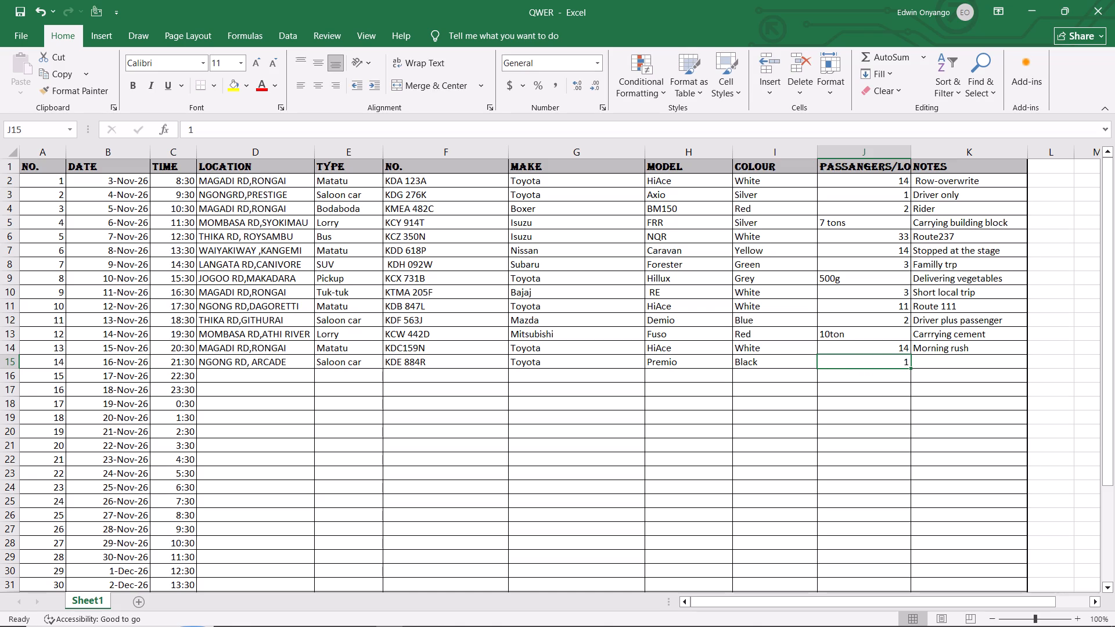
# Enter Driver only as the note for the 16-Nov-26 record in row 15.
pyautogui.click(938, 358)
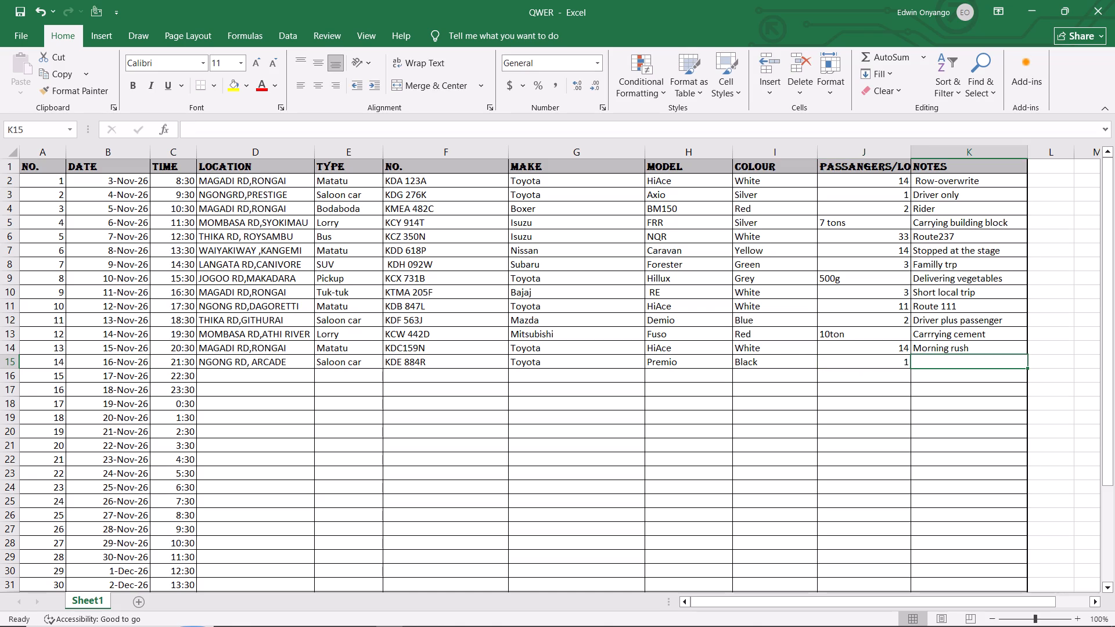
pyautogui.press('d')
pyautogui.write('ri')
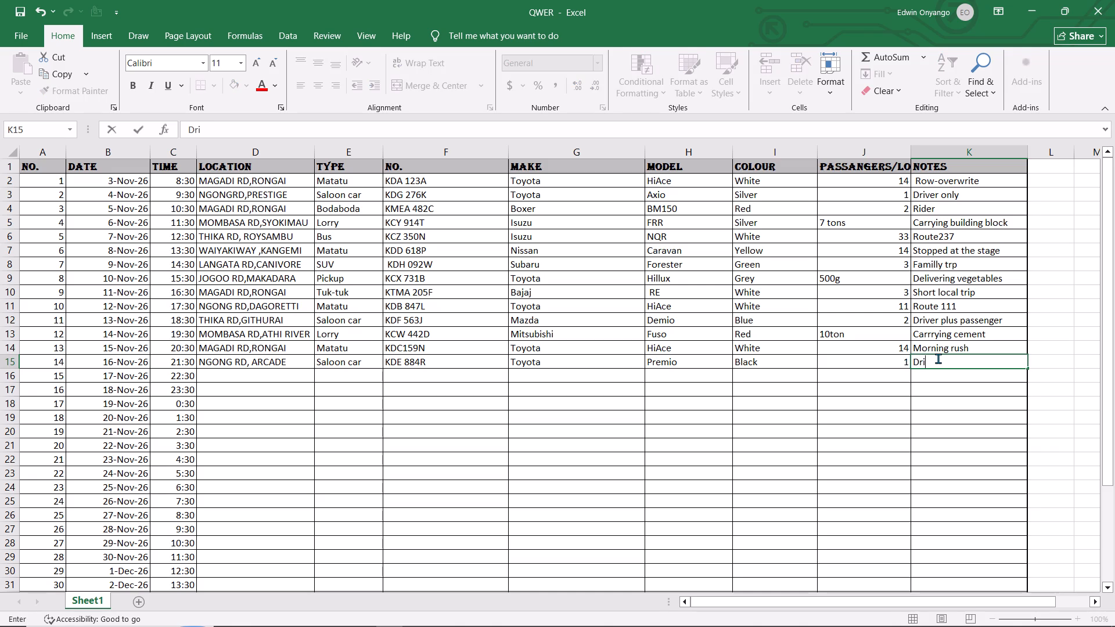
pyautogui.write('ver')
pyautogui.press('space')
pyautogui.write('onl')
pyautogui.press('y')
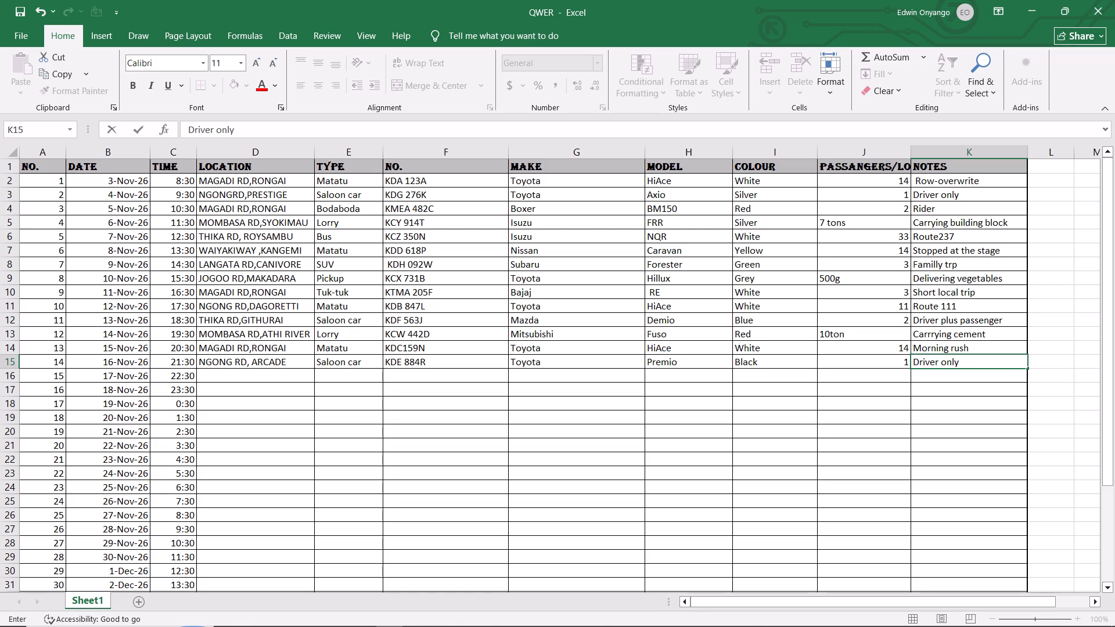
# Enter THIKA RD,KASARANI as the location of the 17-Nov-26 record in row 16.
pyautogui.click(279, 376)
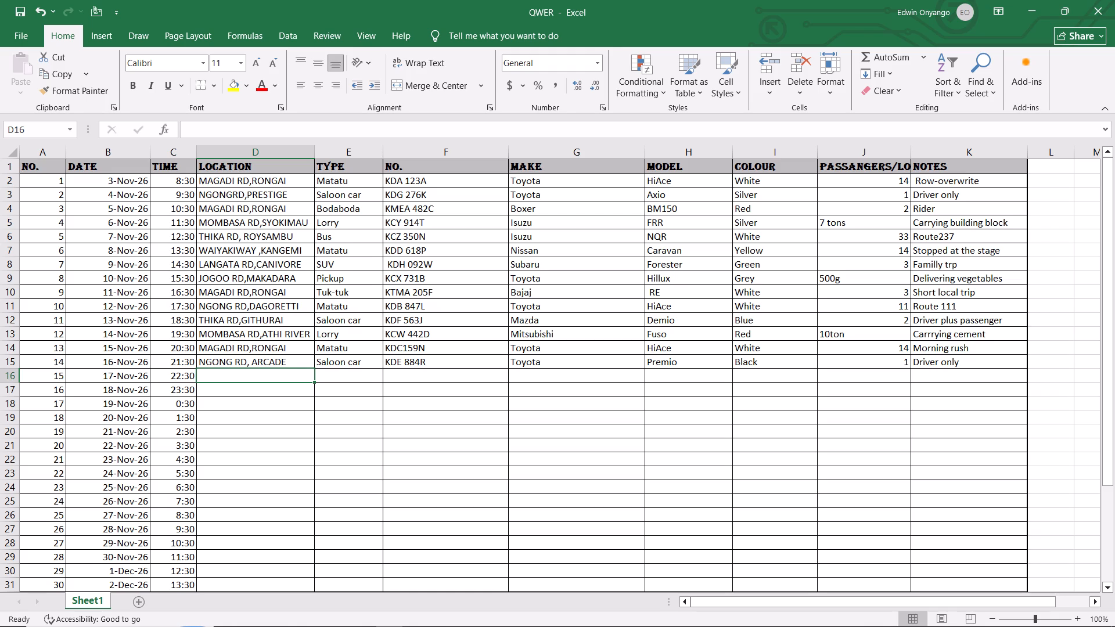
pyautogui.click(279, 376)
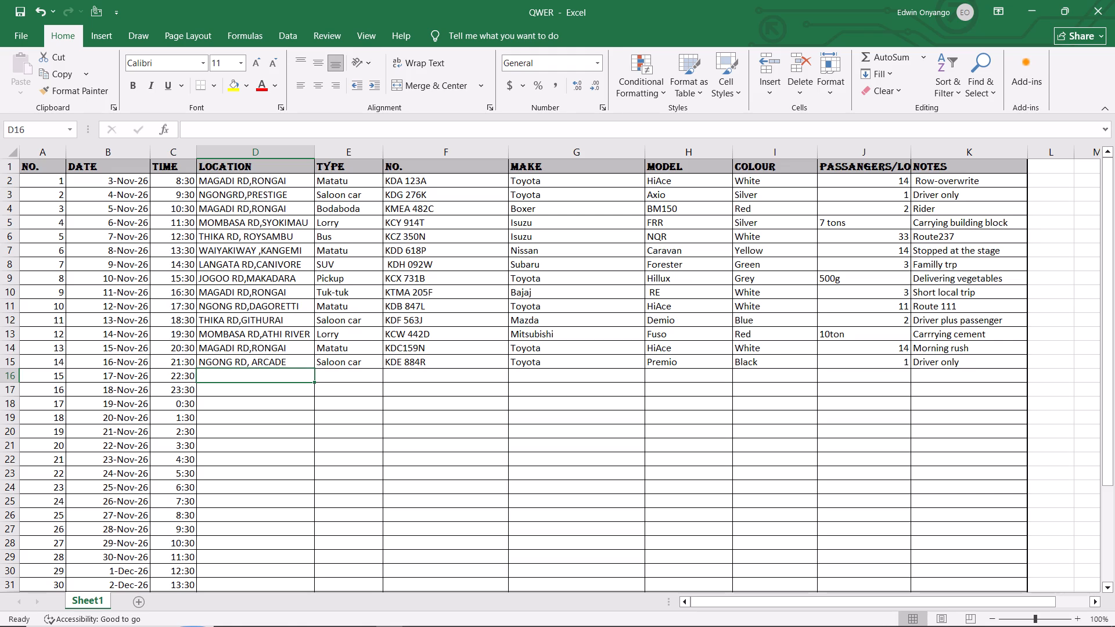
pyautogui.click(271, 379)
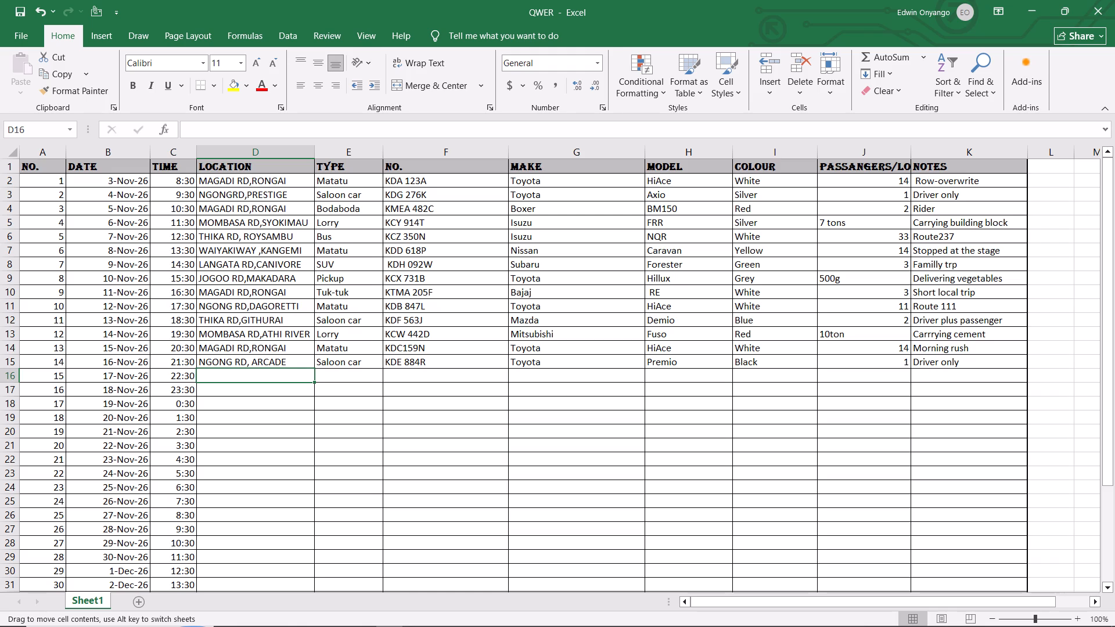
pyautogui.press('t')
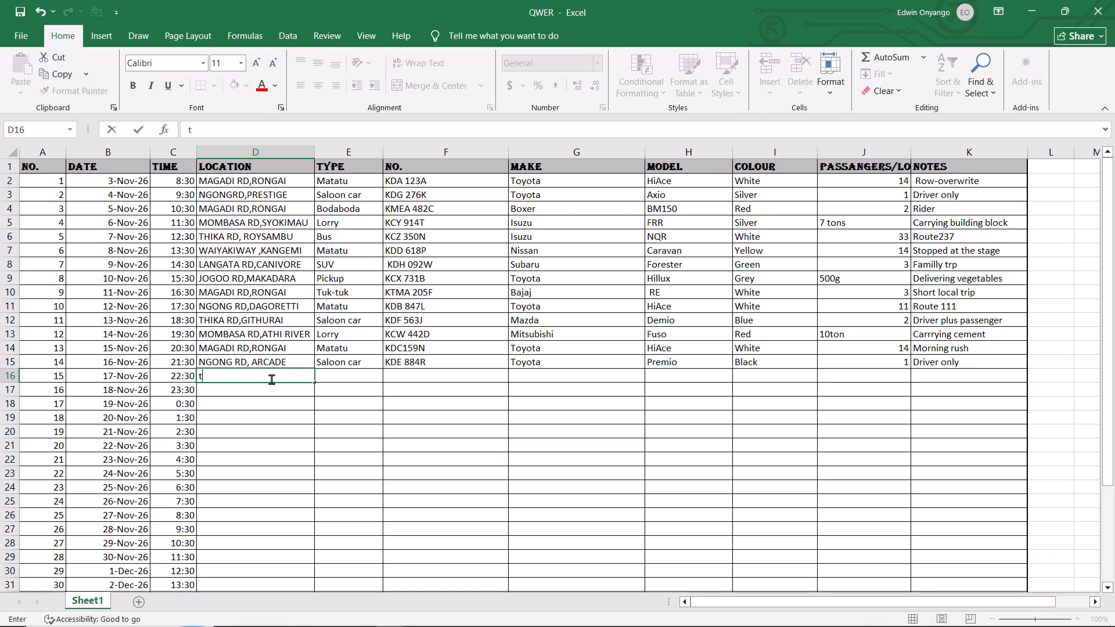
pyautogui.press('BackSpace')
pyautogui.press('t')
pyautogui.press('h')
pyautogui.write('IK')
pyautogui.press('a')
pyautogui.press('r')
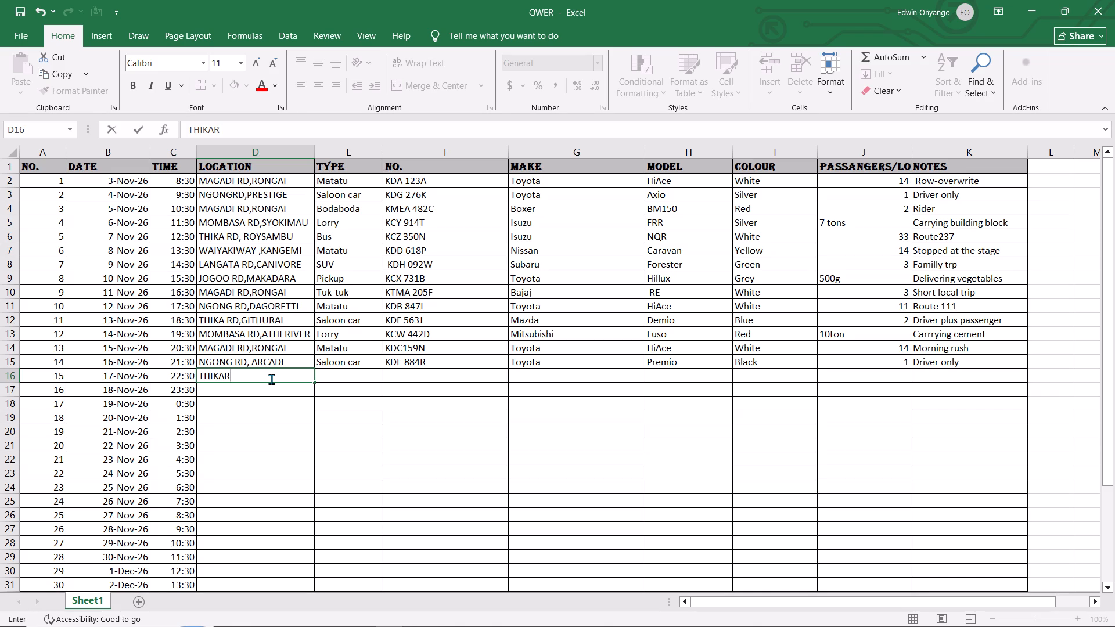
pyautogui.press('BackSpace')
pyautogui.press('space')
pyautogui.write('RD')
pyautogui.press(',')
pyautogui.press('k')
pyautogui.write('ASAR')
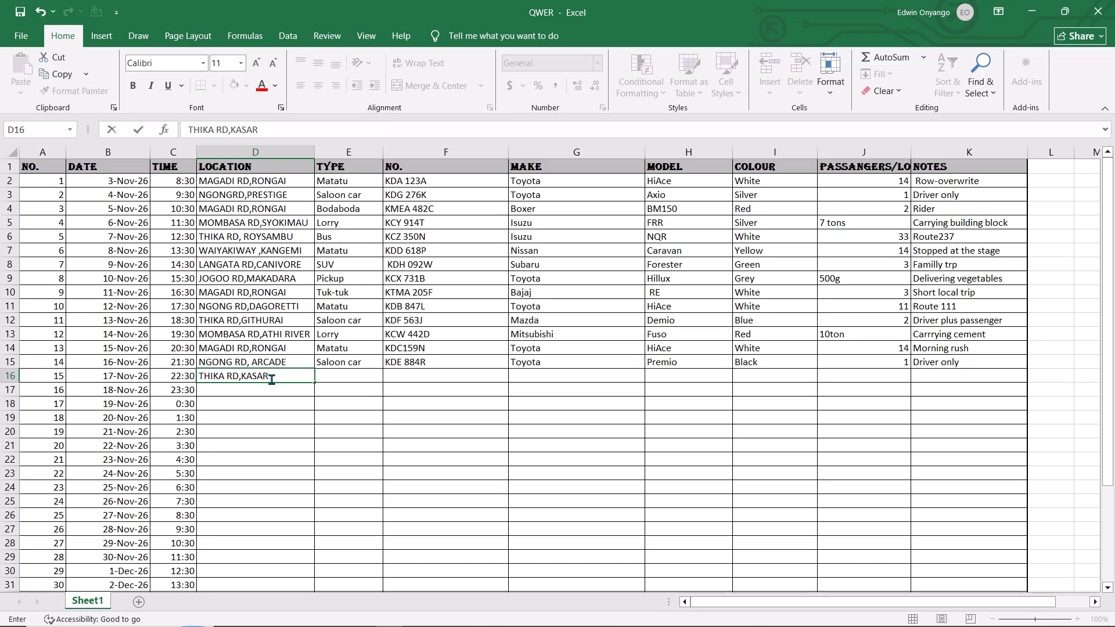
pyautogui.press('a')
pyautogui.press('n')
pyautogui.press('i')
# Enter Bus as the vehicle type of the 17-Nov-26 record in row 16.
pyautogui.click(347, 373)
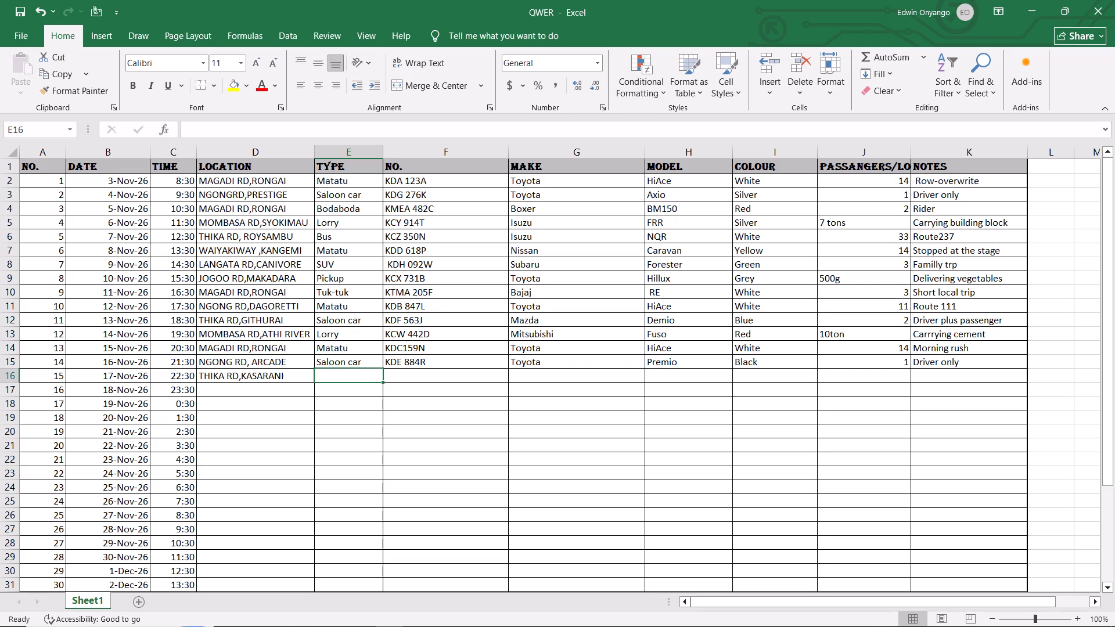
pyautogui.press('b')
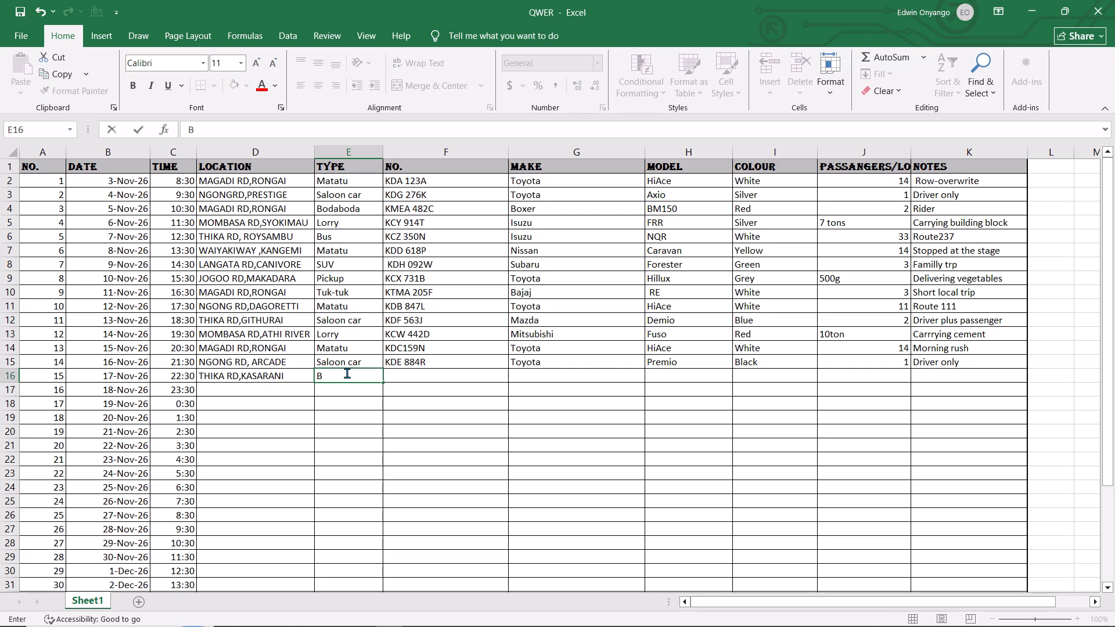
pyautogui.press('u')
pyautogui.press('s')
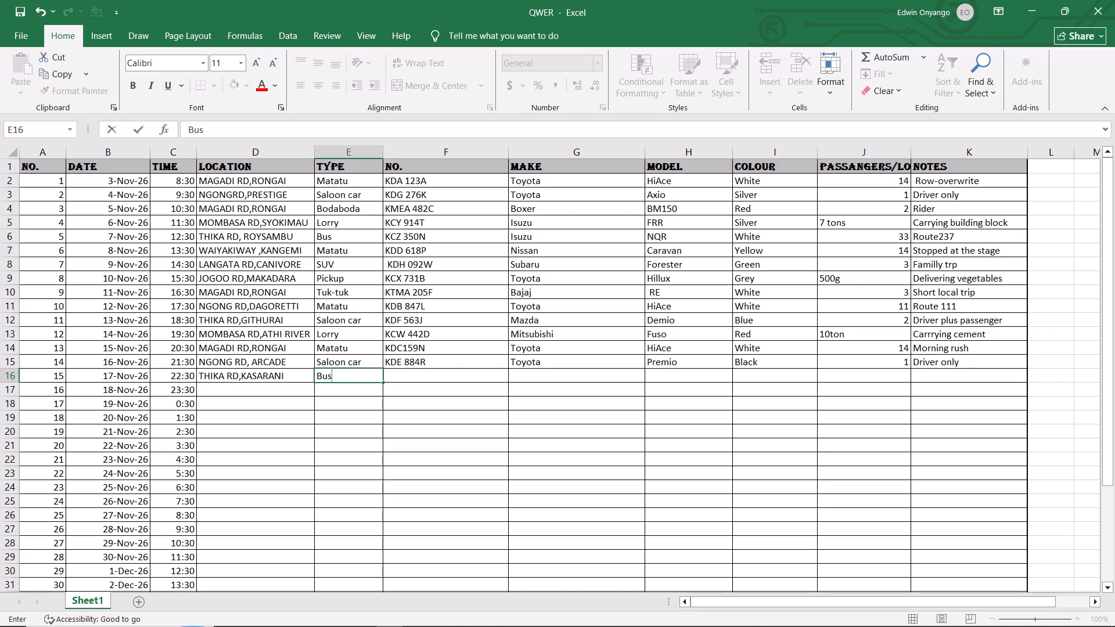
pyautogui.click(397, 374)
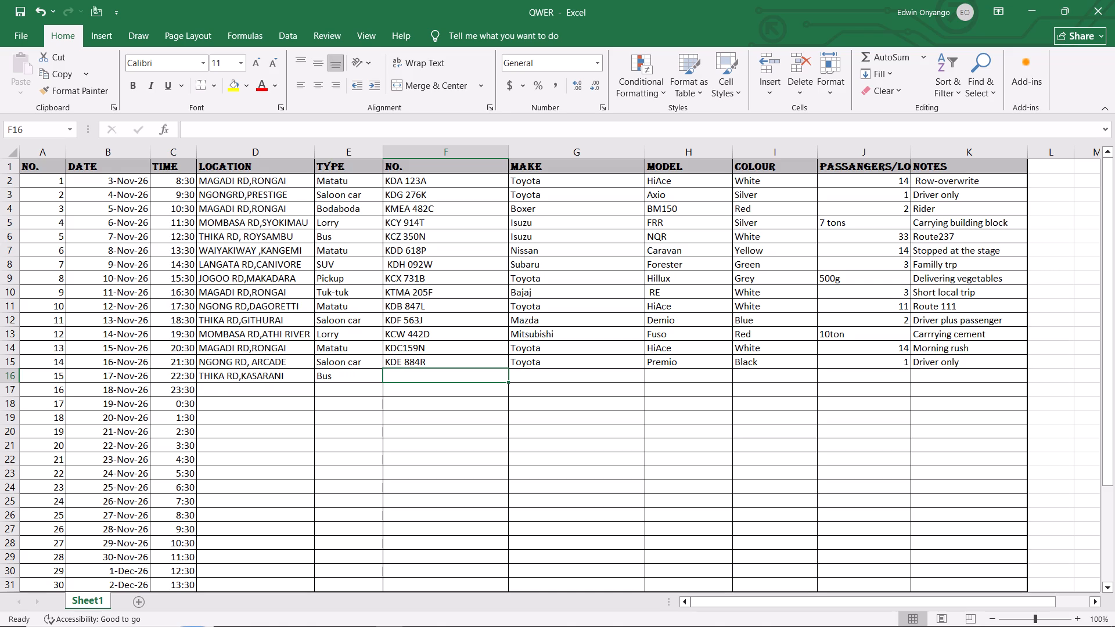
pyautogui.press('k')
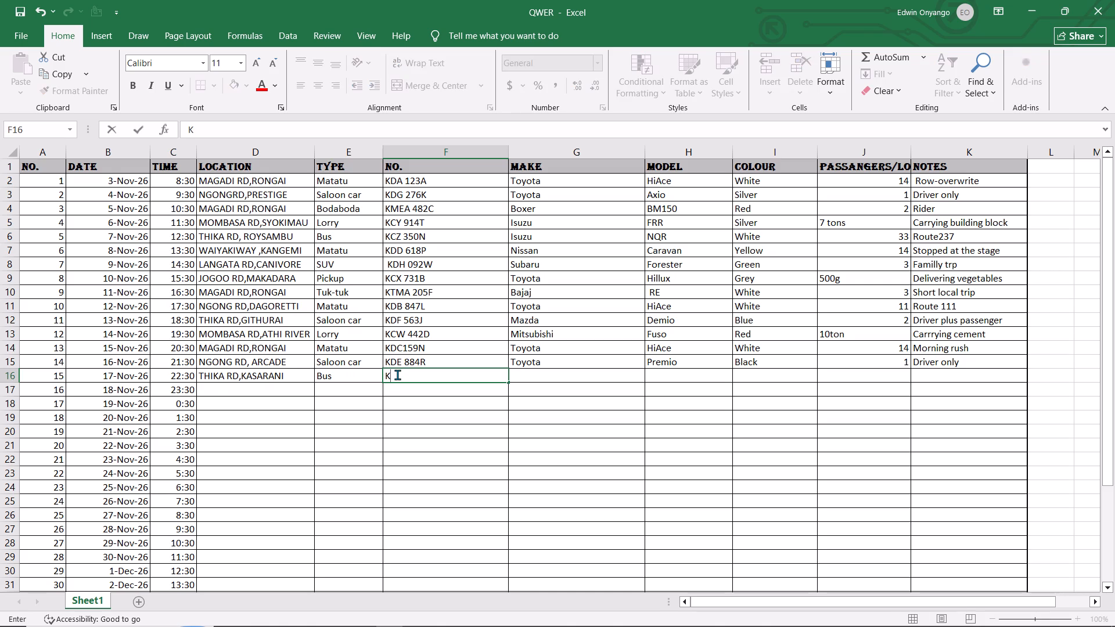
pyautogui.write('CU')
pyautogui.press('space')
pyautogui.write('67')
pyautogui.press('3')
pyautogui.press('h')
# Enter Scania as the make of the 17-Nov-26 bus in row 16.
pyautogui.click(536, 376)
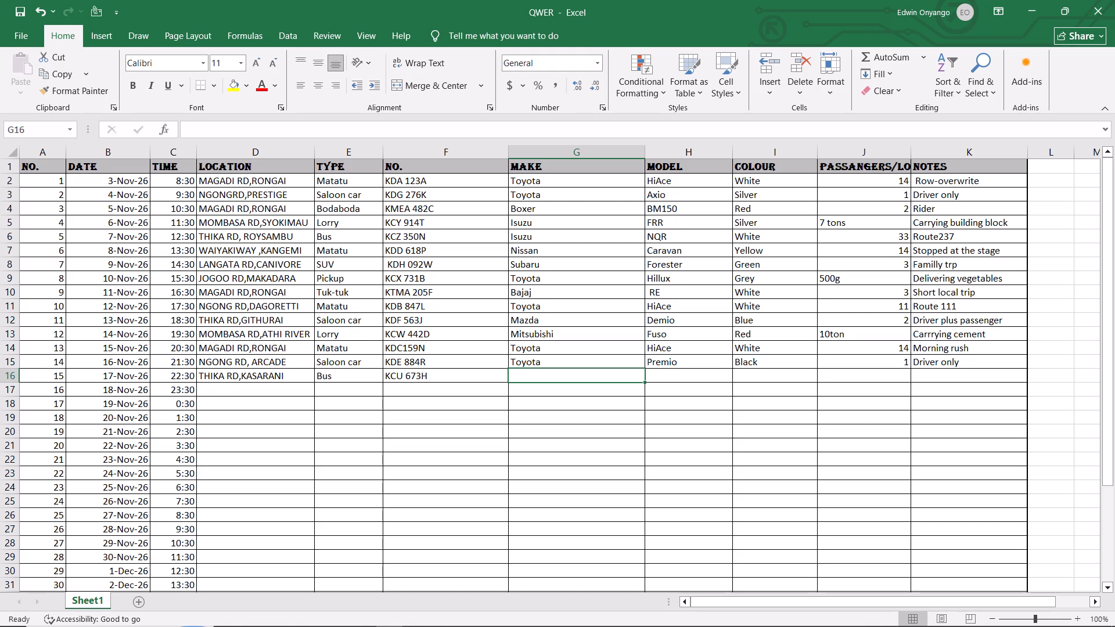
pyautogui.click(536, 376)
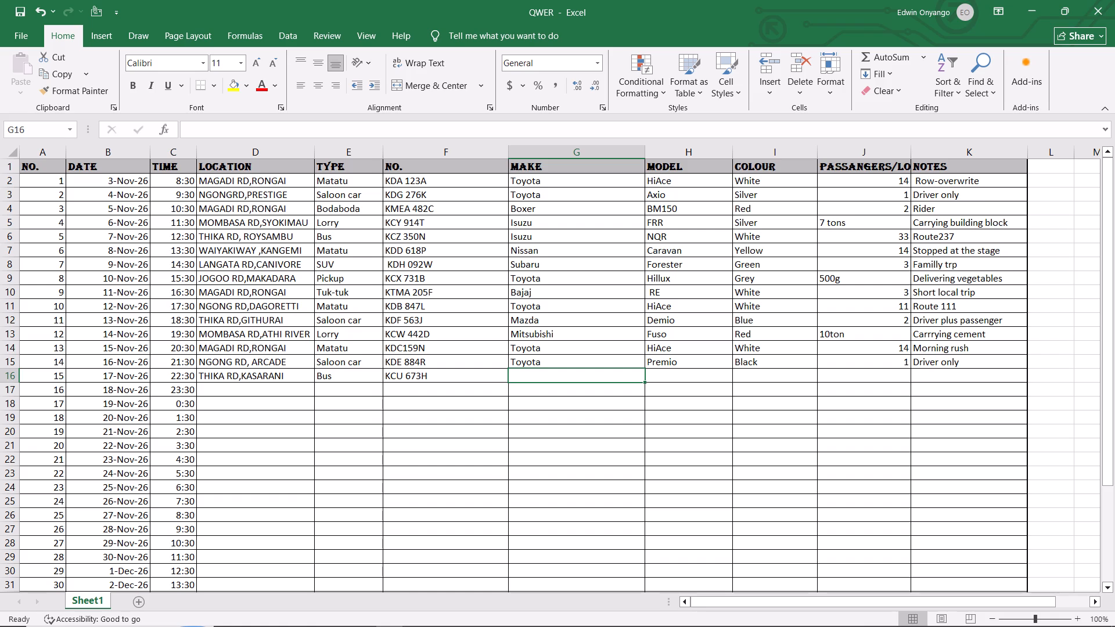
pyautogui.click(536, 376)
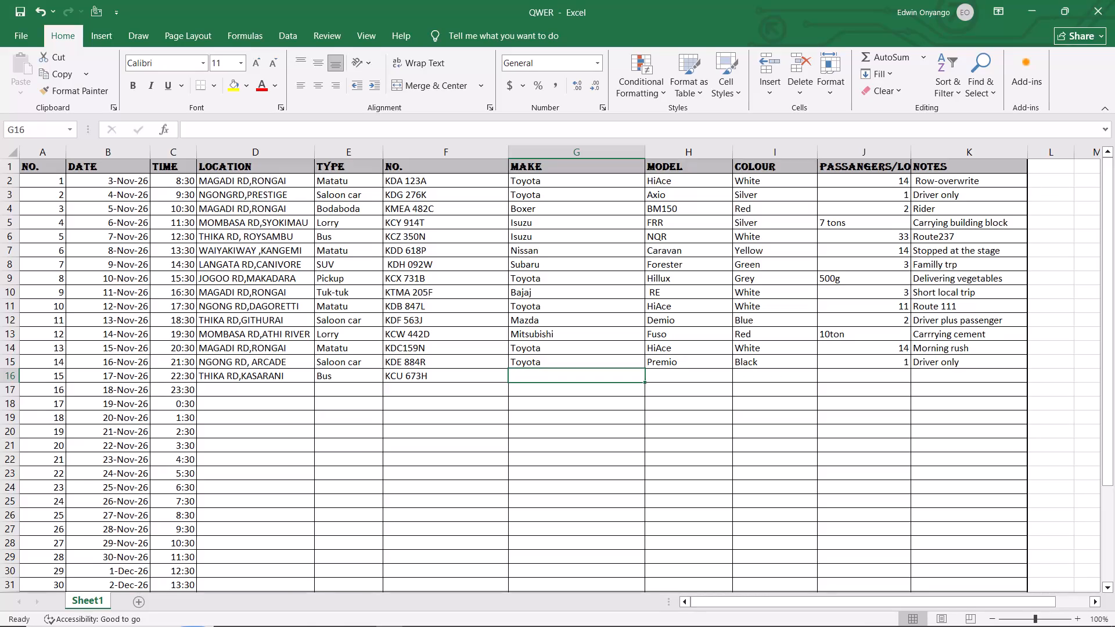
pyautogui.press('s')
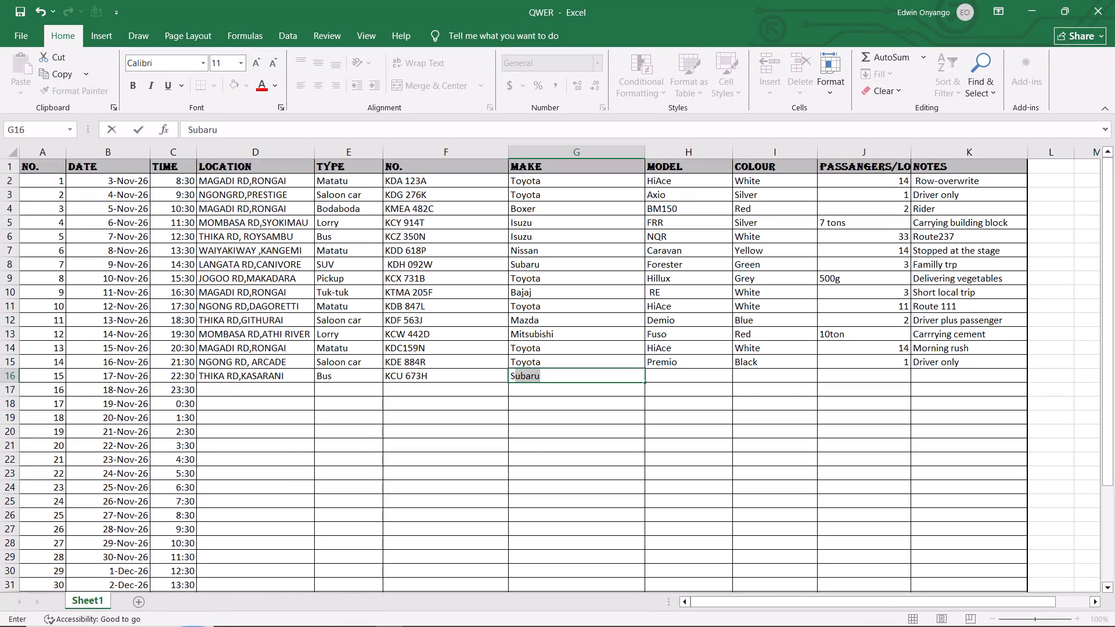
pyautogui.press('c')
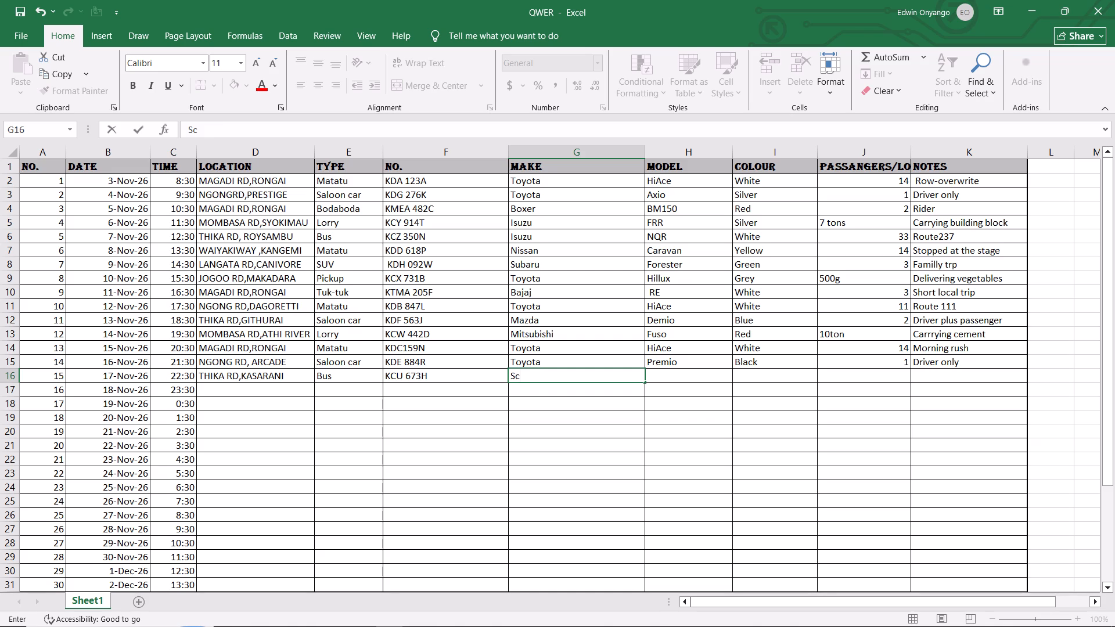
pyautogui.press('a')
pyautogui.write('ni')
pyautogui.press('a')
# Enter K360 as the model of the 17-Nov-26 Scania bus in row 16.
pyautogui.click(684, 379)
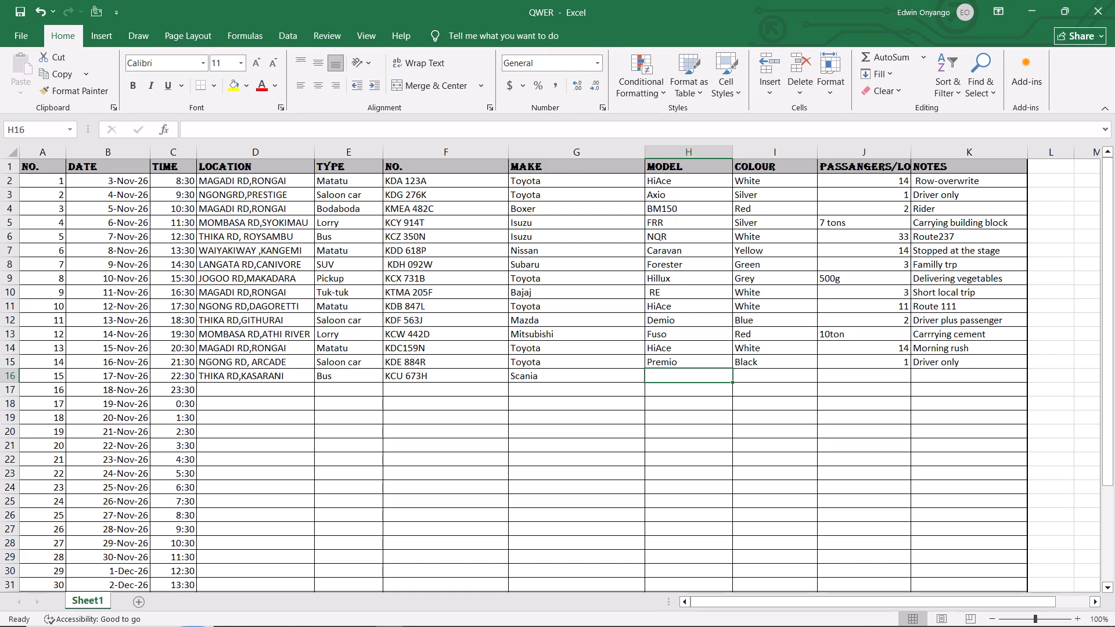
pyautogui.click(684, 379)
pyautogui.press('k')
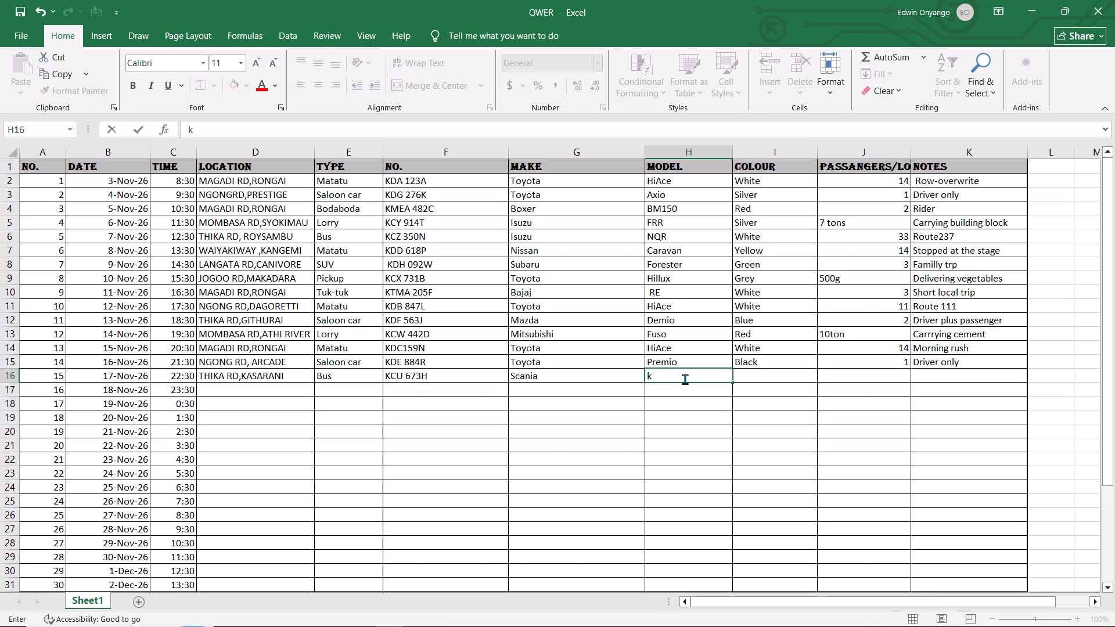
pyautogui.press('Delete')
pyautogui.press('BackSpace')
pyautogui.press('k')
pyautogui.write('360')
# Enter Blue as the colour of the 17-Nov-26 Scania bus in row 16.
pyautogui.click(757, 380)
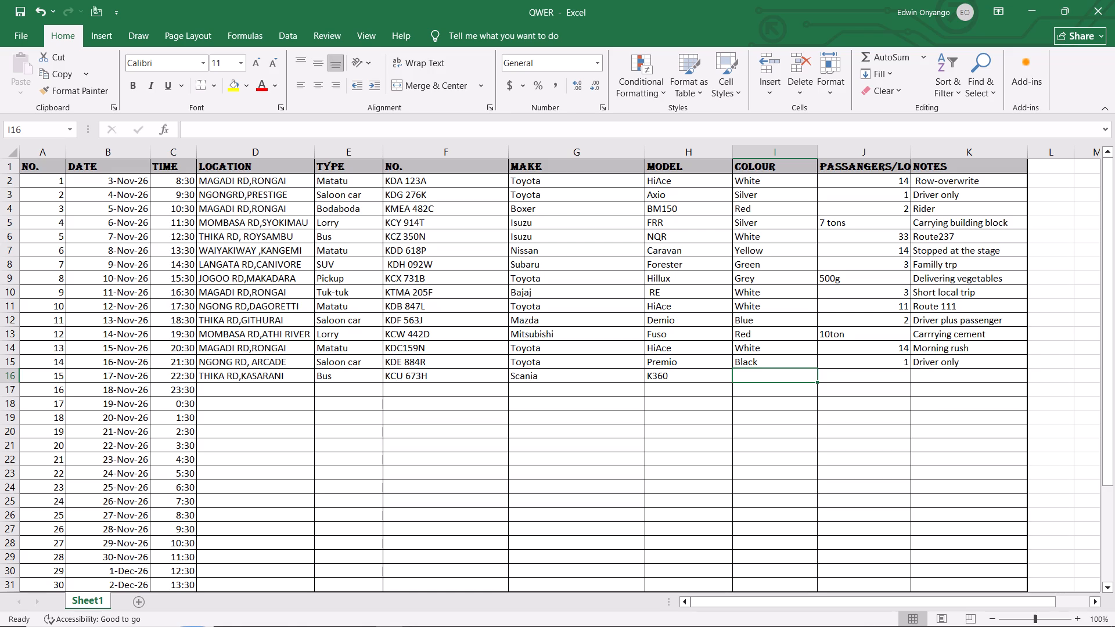
pyautogui.click(759, 377)
pyautogui.press('b')
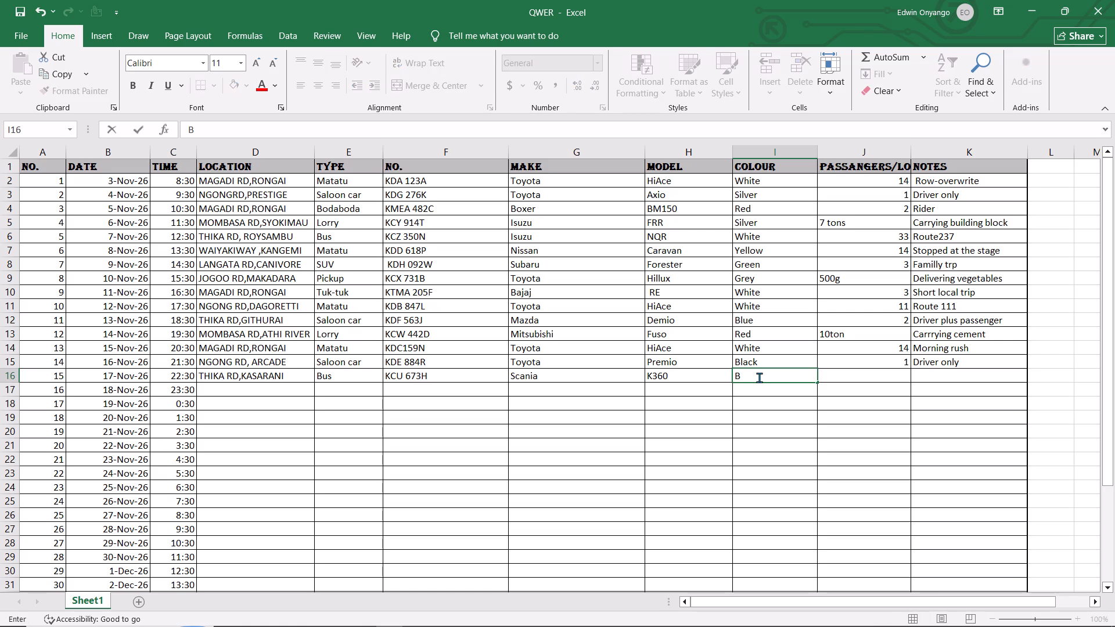
pyautogui.write('lu')
pyautogui.press('e')
# Enter 45 as the passenger count of the 17-Nov-26 record in row 16.
pyautogui.click(847, 373)
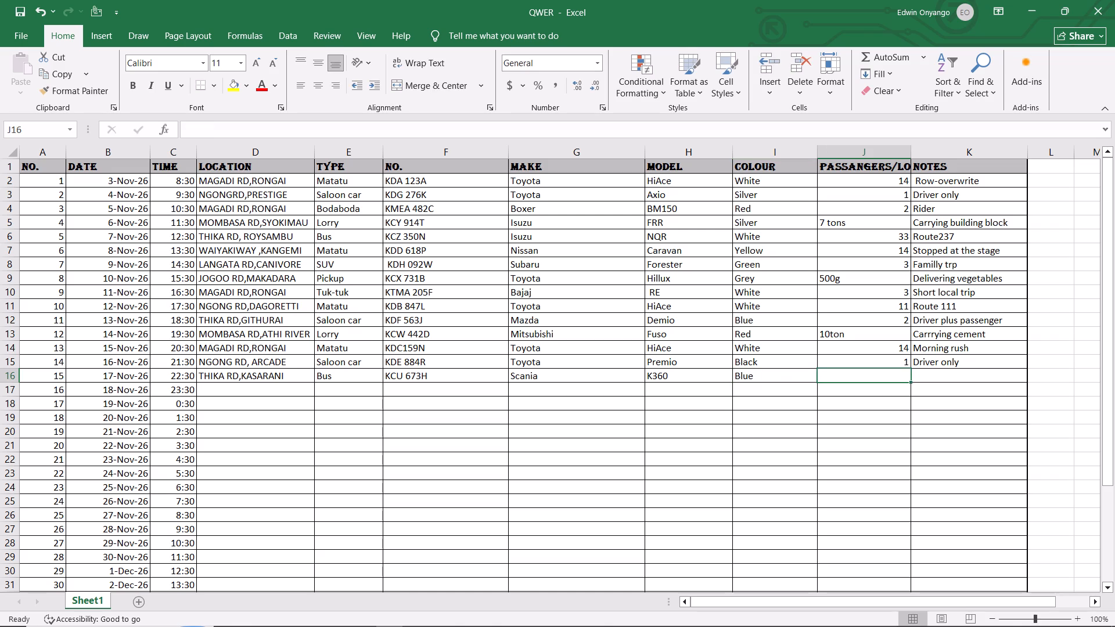
pyautogui.write('45')
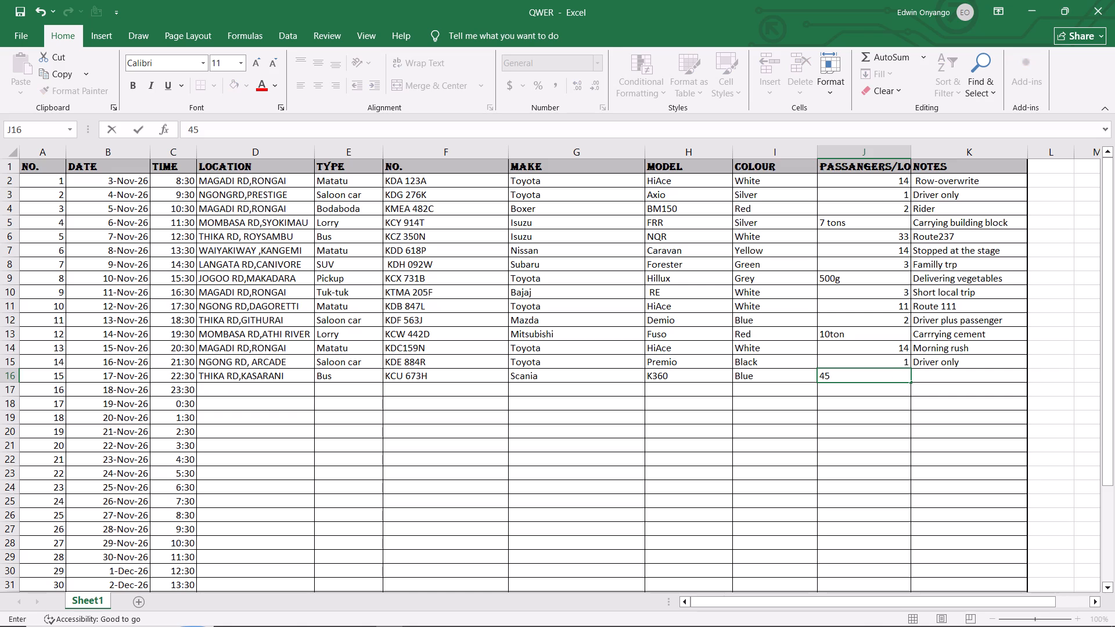
# Enter "Long distance" as the note for the 17-Nov-26 Scania bus in row 16.
pyautogui.click(919, 379)
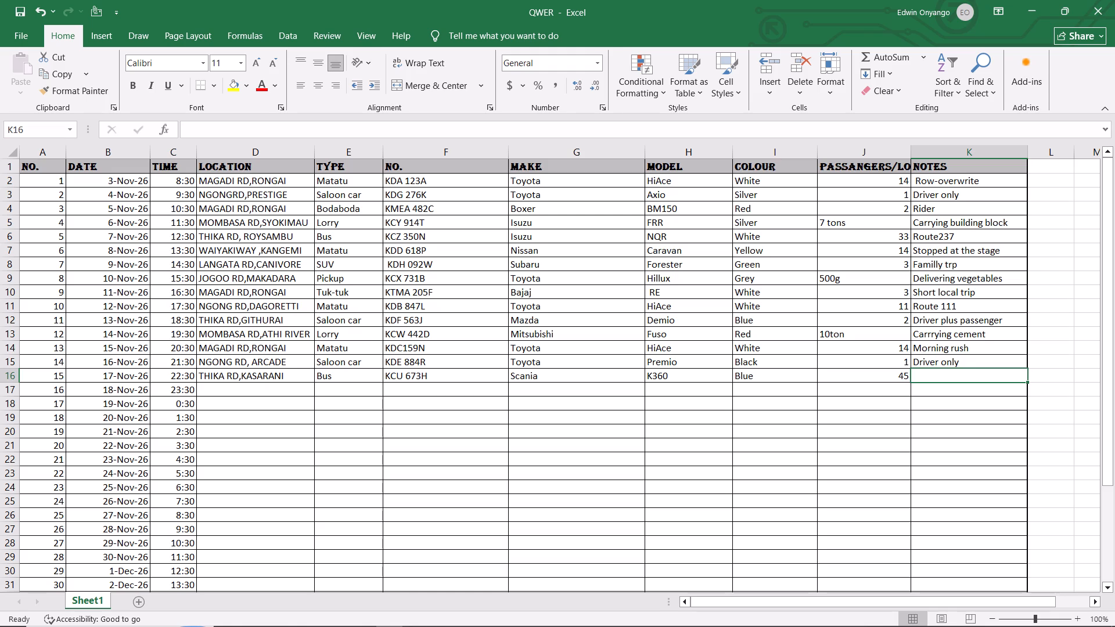
pyautogui.click(273, 395)
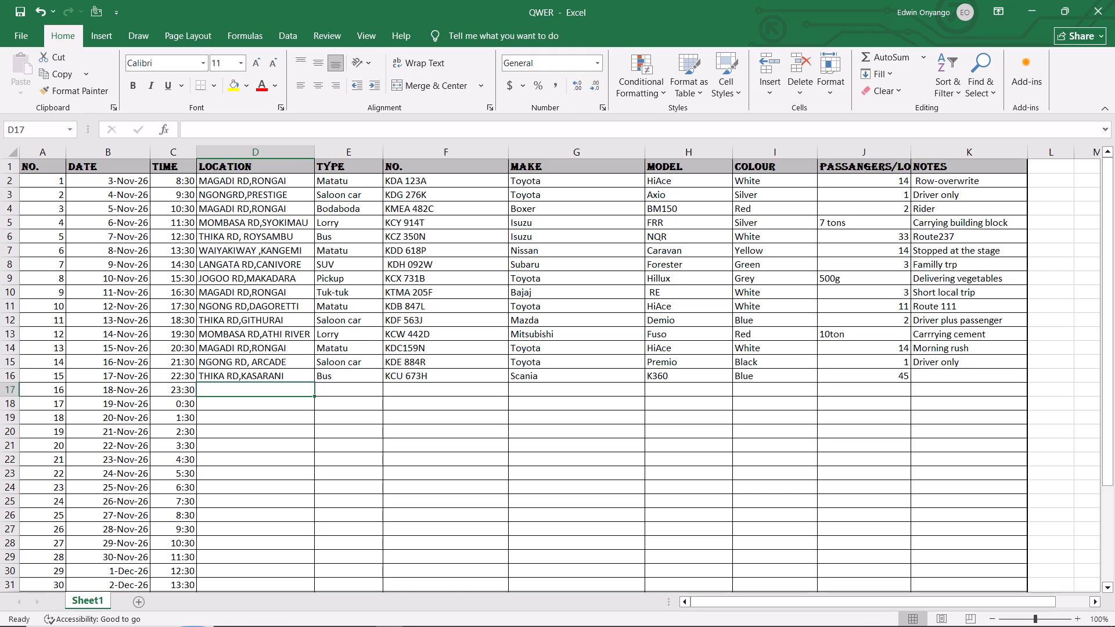
pyautogui.click(923, 380)
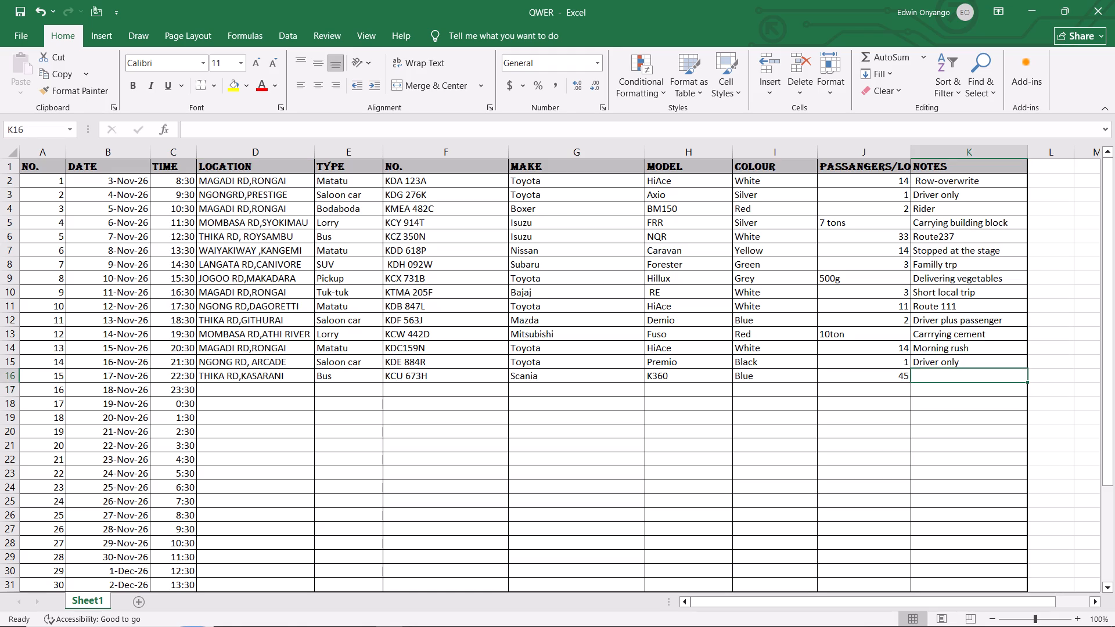
pyautogui.press('l')
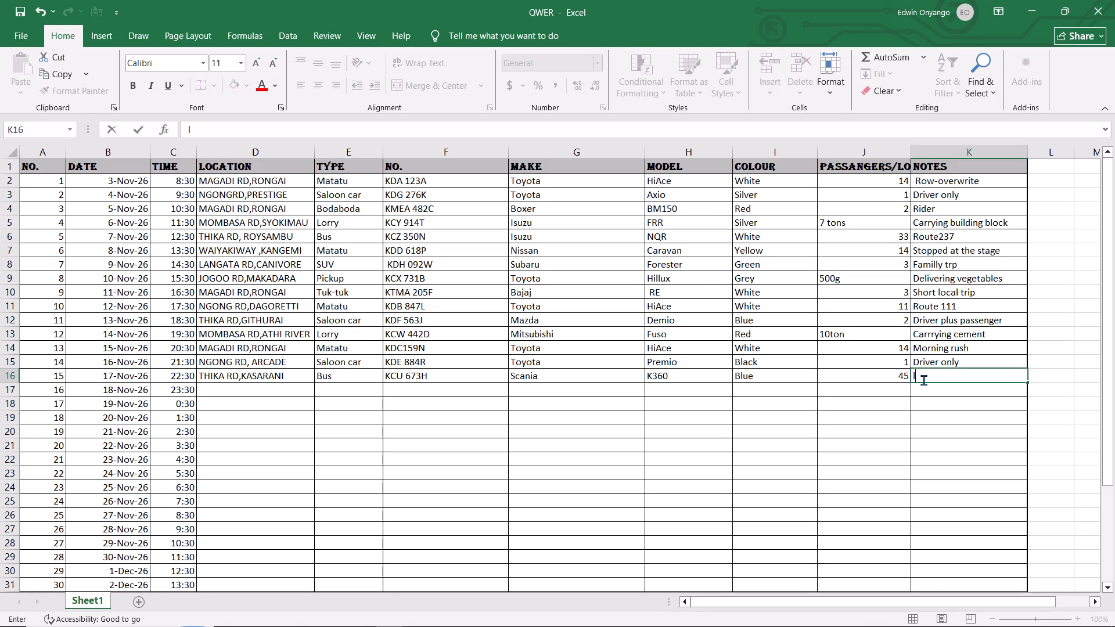
pyautogui.press('BackSpace')
pyautogui.press('l')
pyautogui.press('o')
pyautogui.write('ng')
pyautogui.press('space')
pyautogui.write('di')
pyautogui.write('stan')
pyautogui.write('ce')
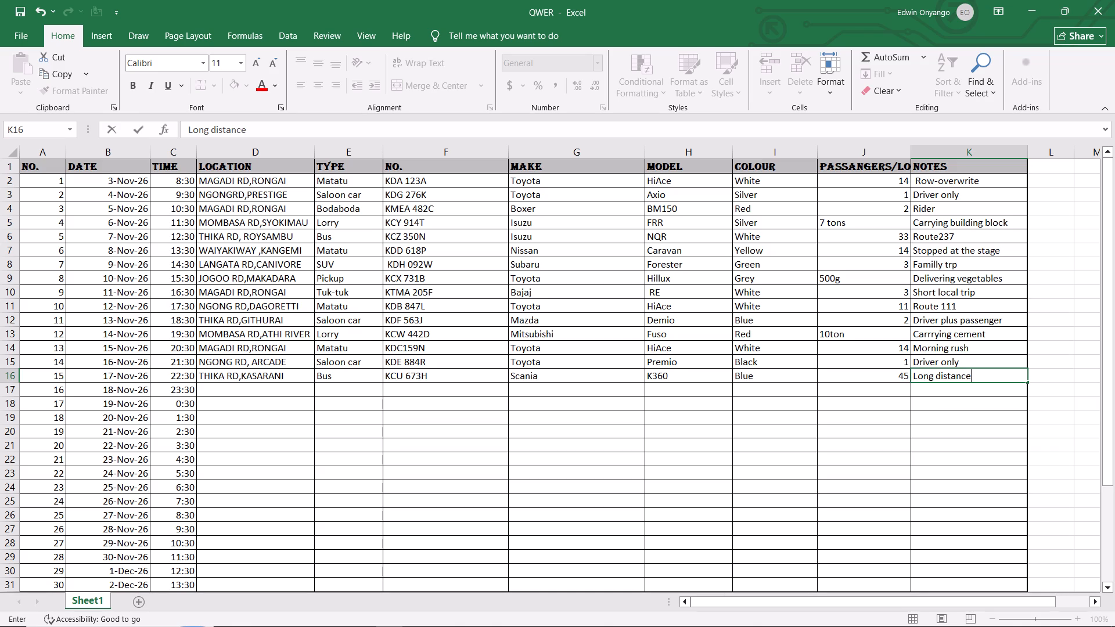
# Enter WAIYAKIWAY,WESTLANDS as the location of the 18-Nov-26 record in row 17.
pyautogui.click(260, 387)
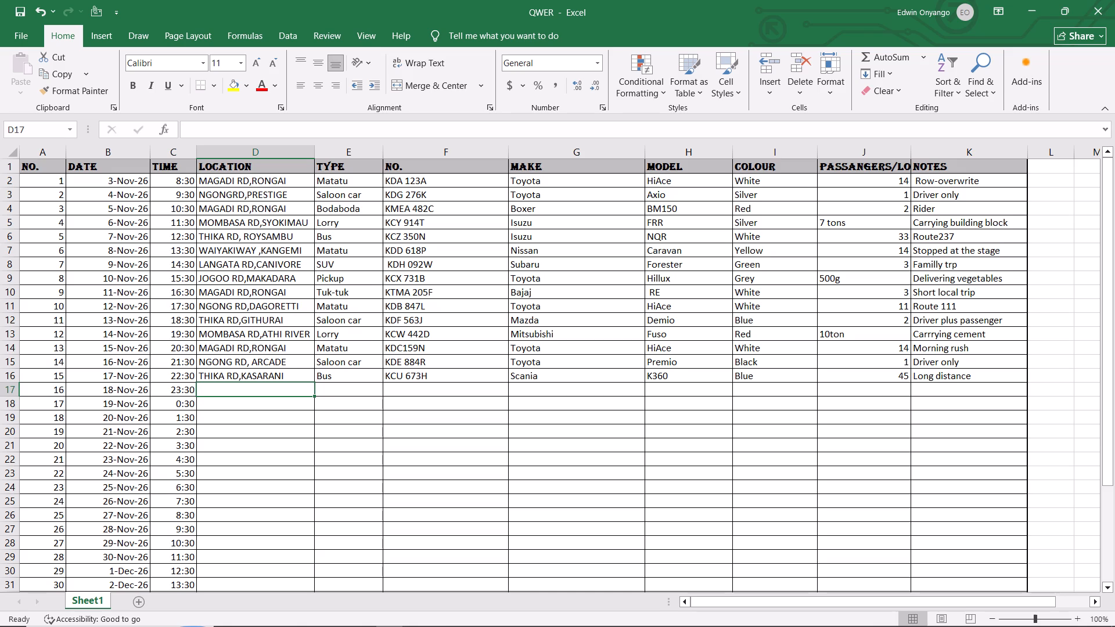
pyautogui.press('w')
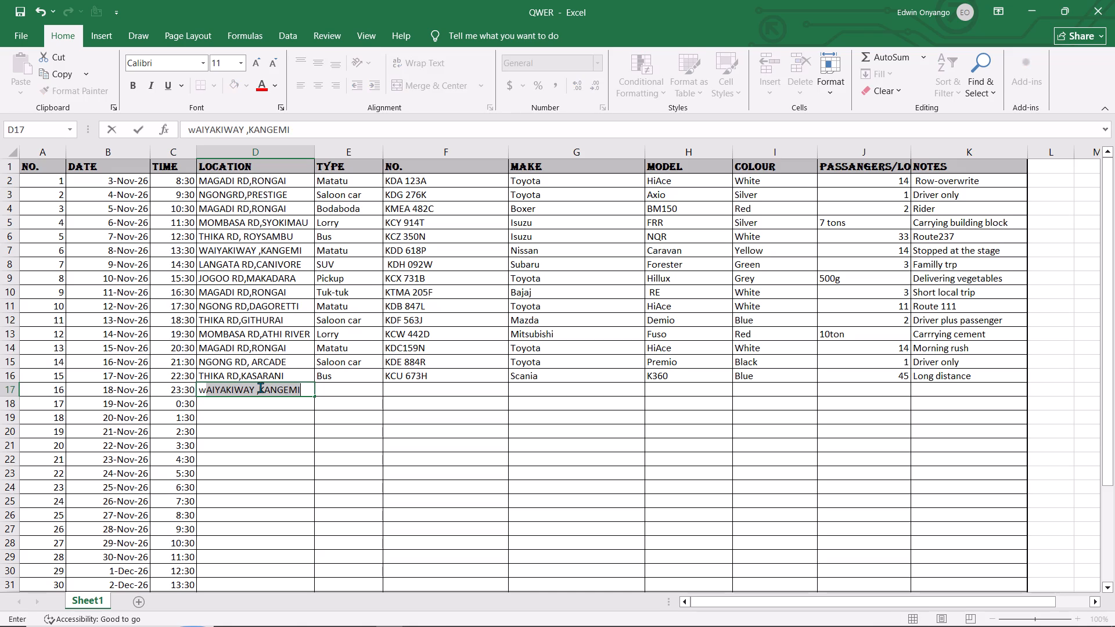
pyautogui.press('BackSpace')
pyautogui.press('BackSpace')
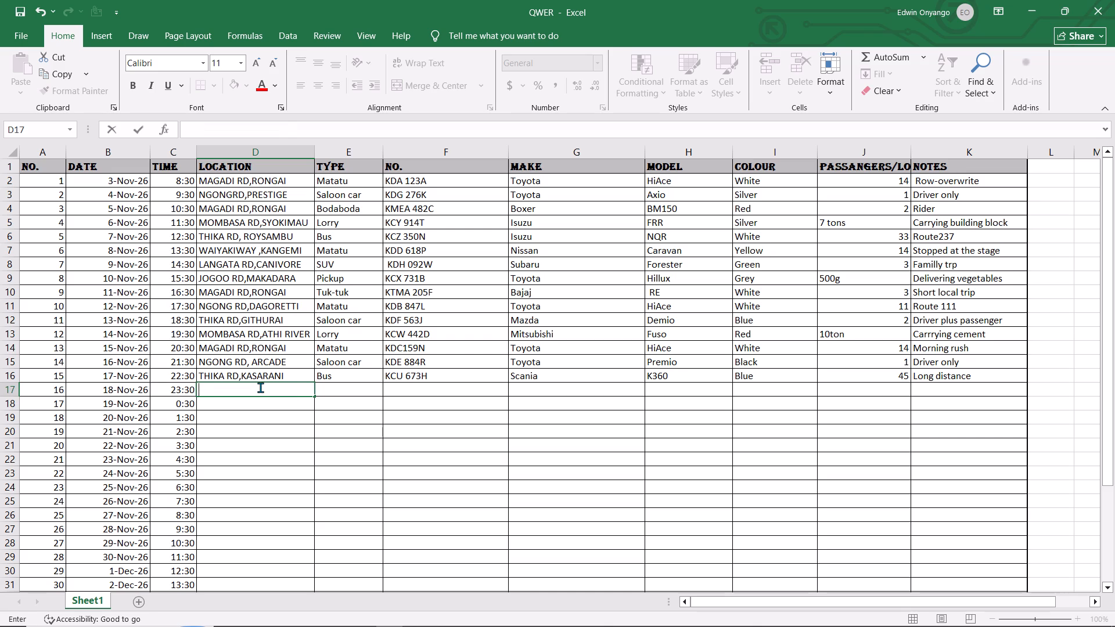
pyautogui.press('w')
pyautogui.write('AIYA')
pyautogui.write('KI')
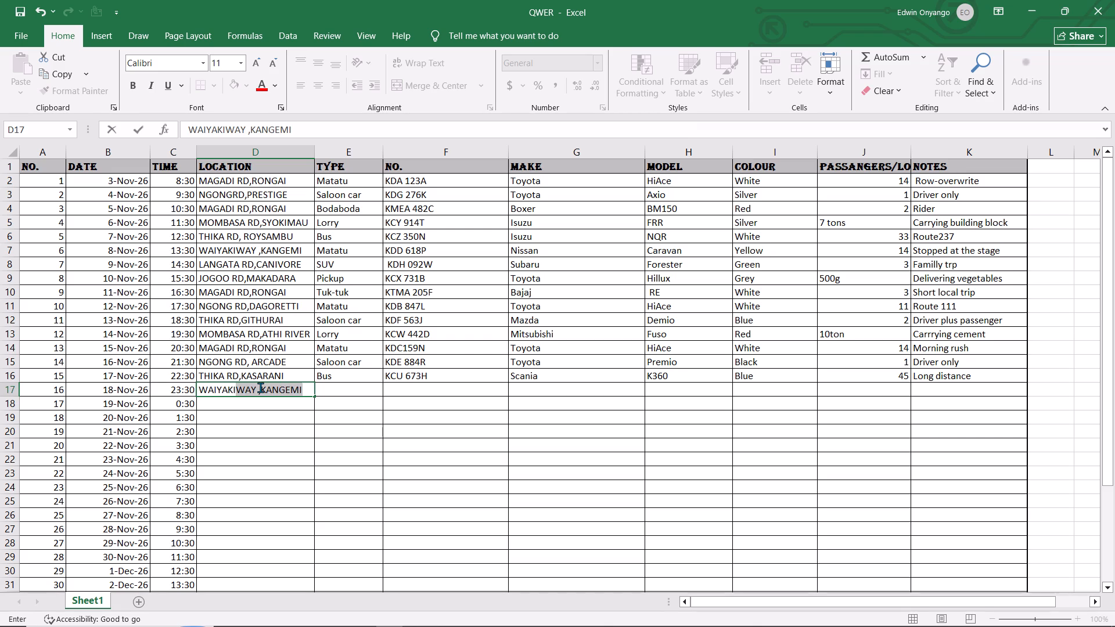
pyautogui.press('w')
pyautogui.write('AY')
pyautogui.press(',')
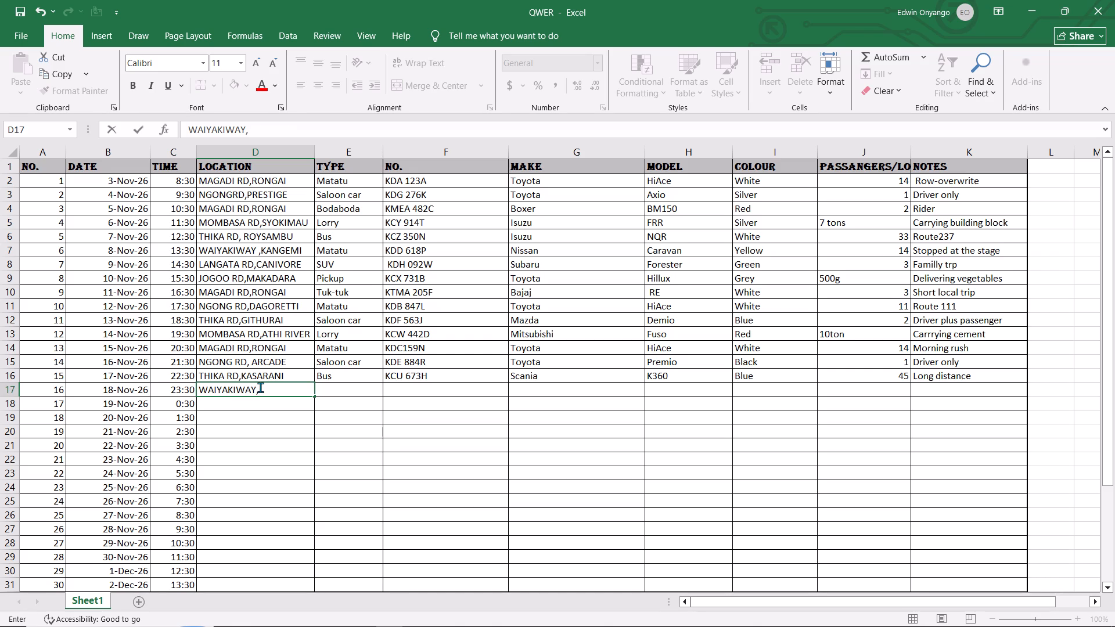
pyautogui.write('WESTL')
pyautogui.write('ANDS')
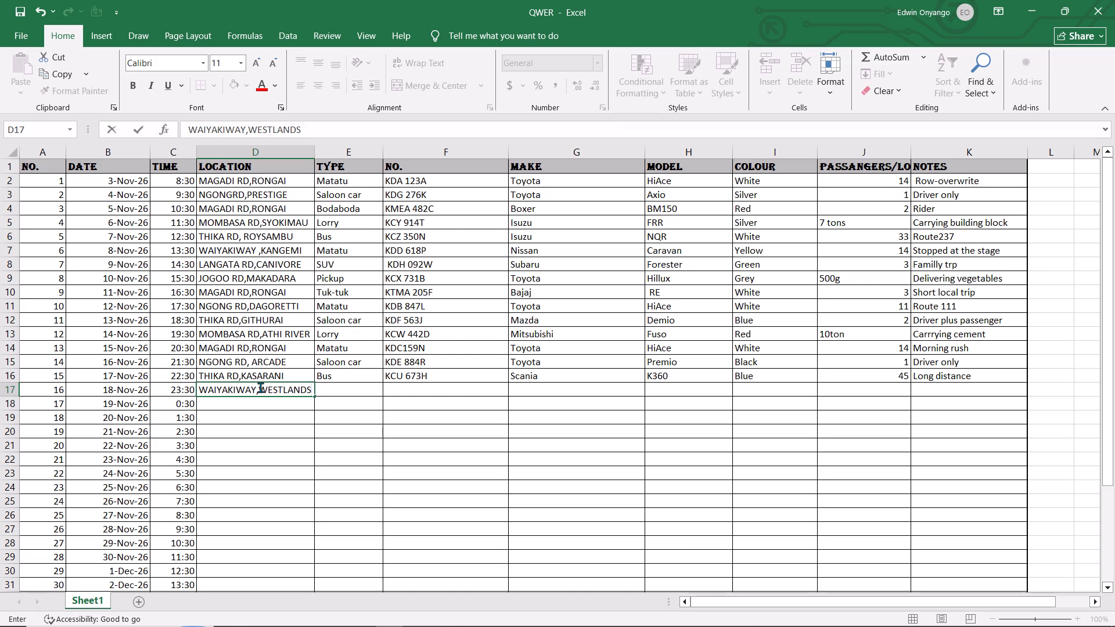
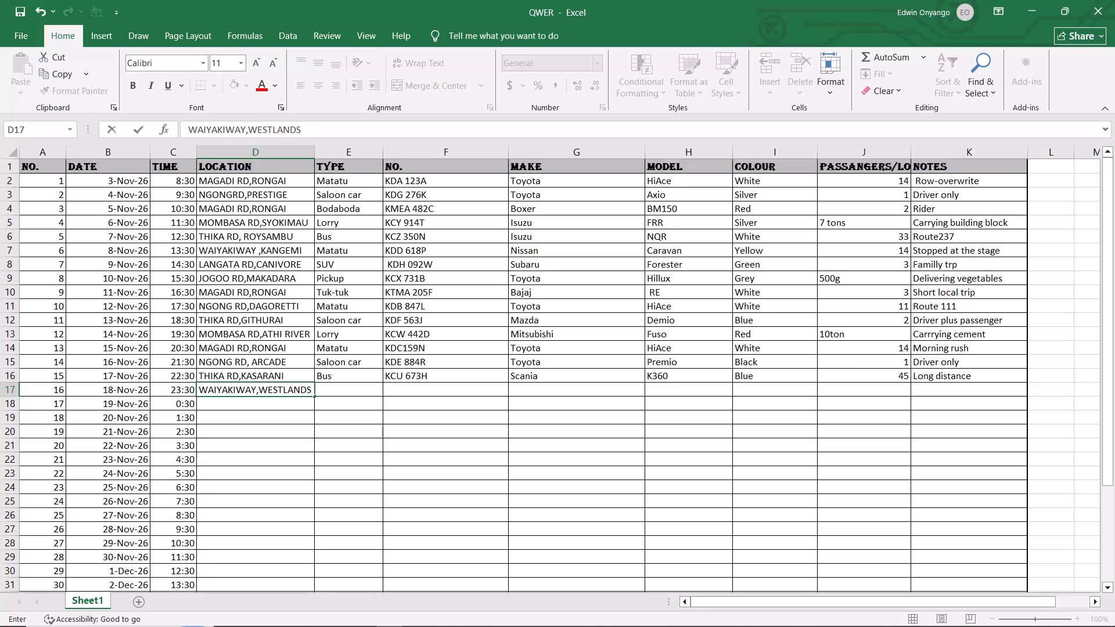
# Enter SUV as the vehicle type of the 18-Nov-26 record in row 17.
pyautogui.click(328, 392)
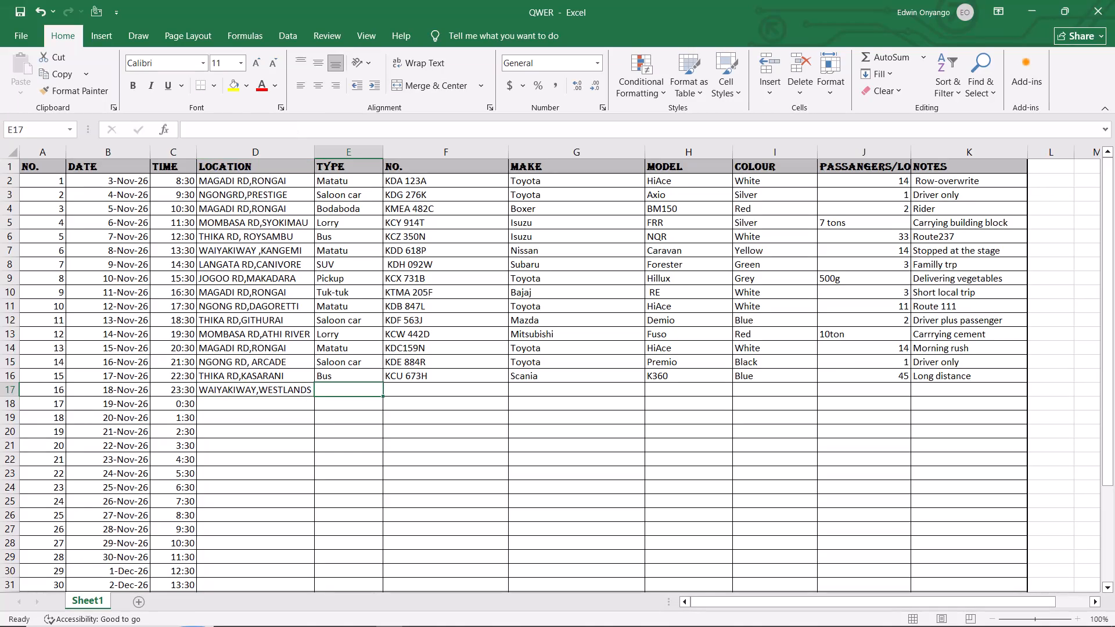
pyautogui.write('SU')
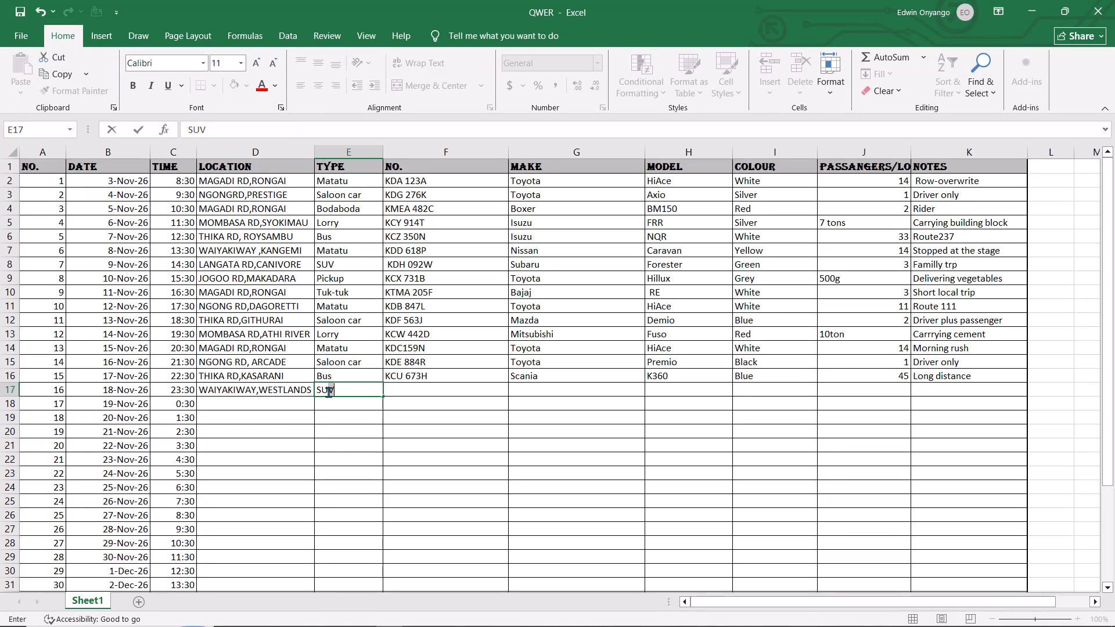
pyautogui.press('v')
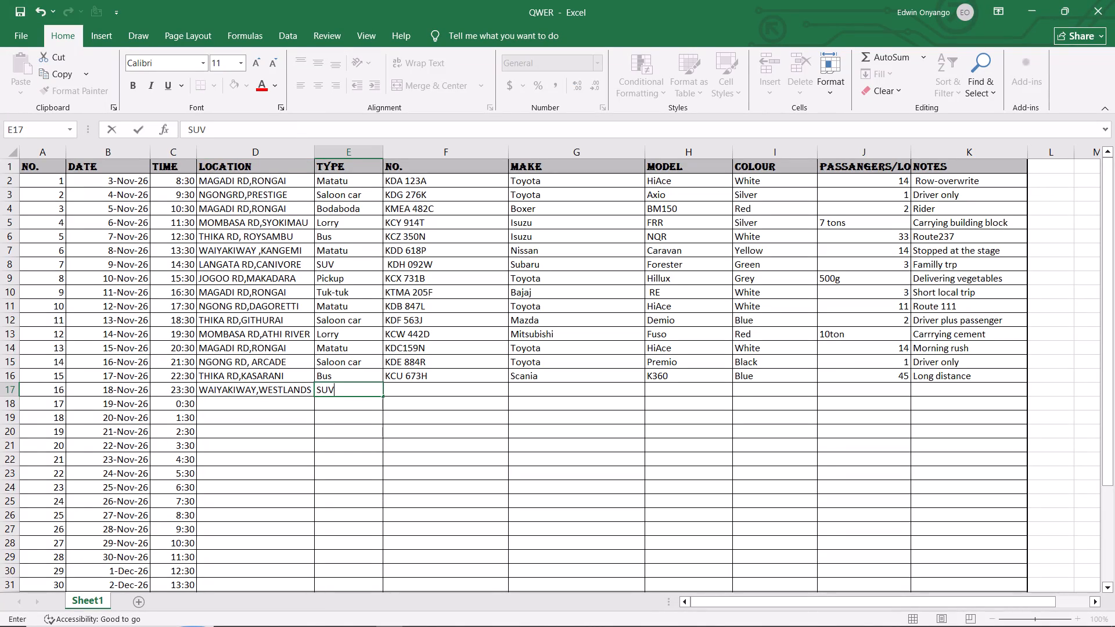
pyautogui.click(405, 392)
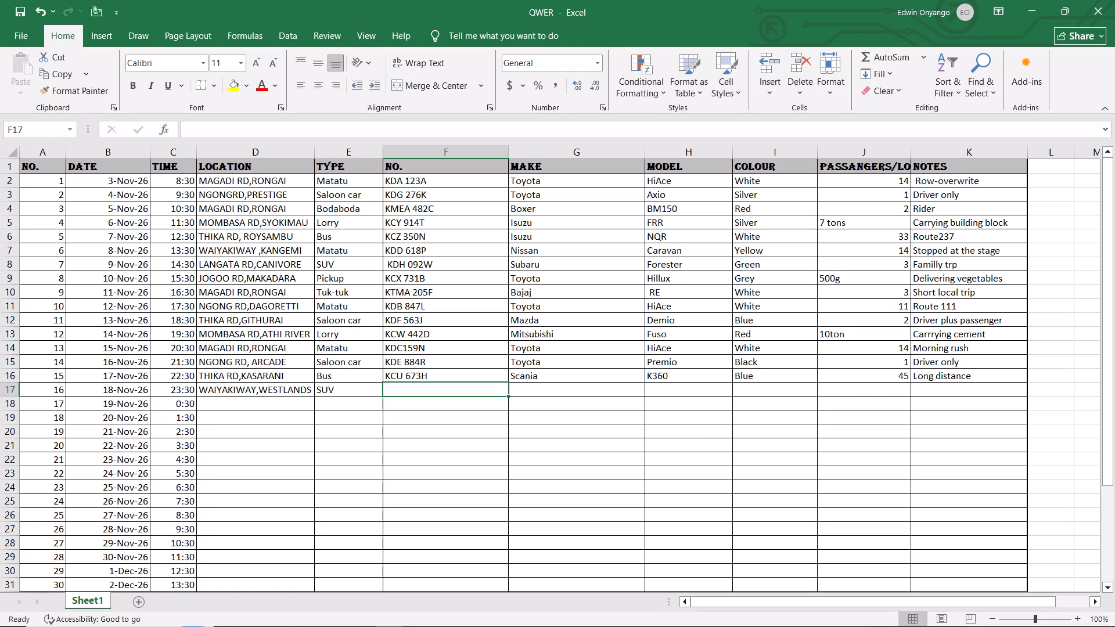
pyautogui.click(444, 393)
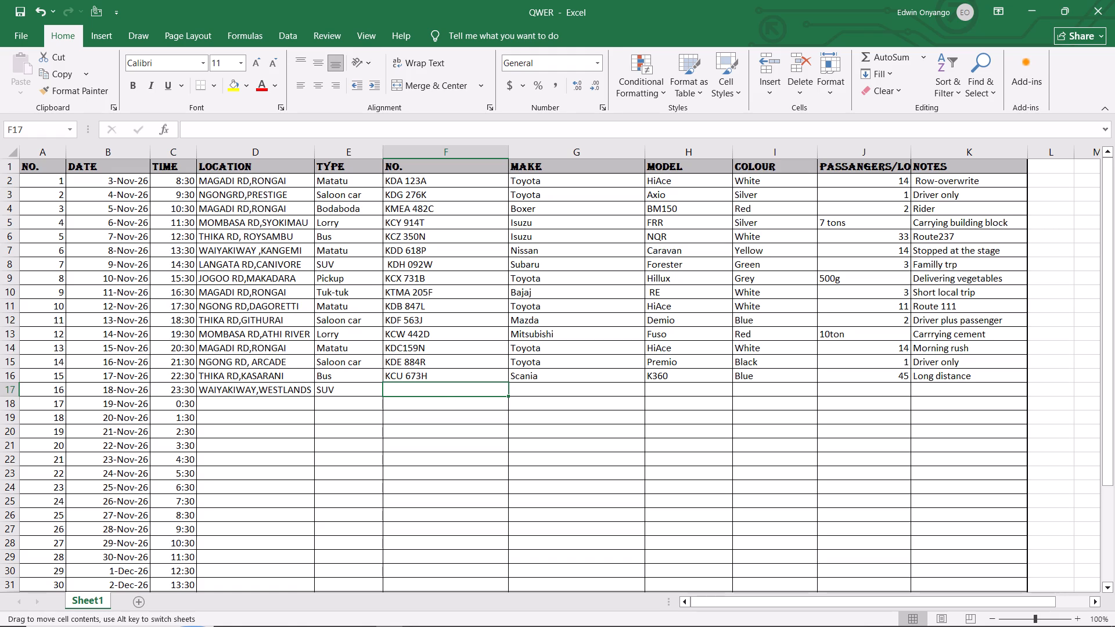
pyautogui.press('k')
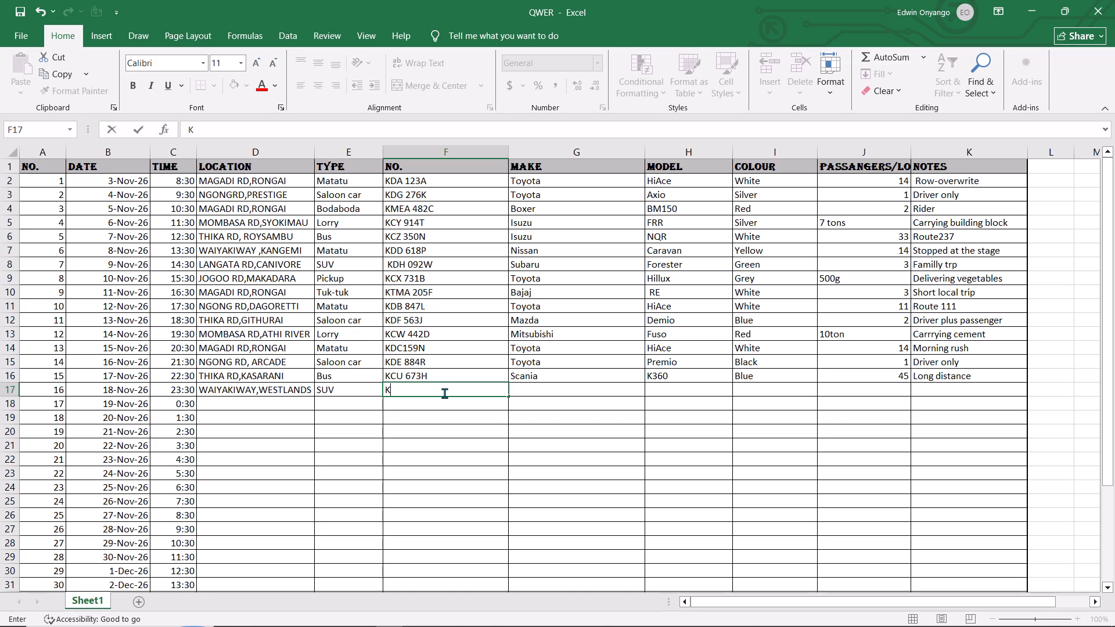
pyautogui.press('s')
pyautogui.press('BackSpace')
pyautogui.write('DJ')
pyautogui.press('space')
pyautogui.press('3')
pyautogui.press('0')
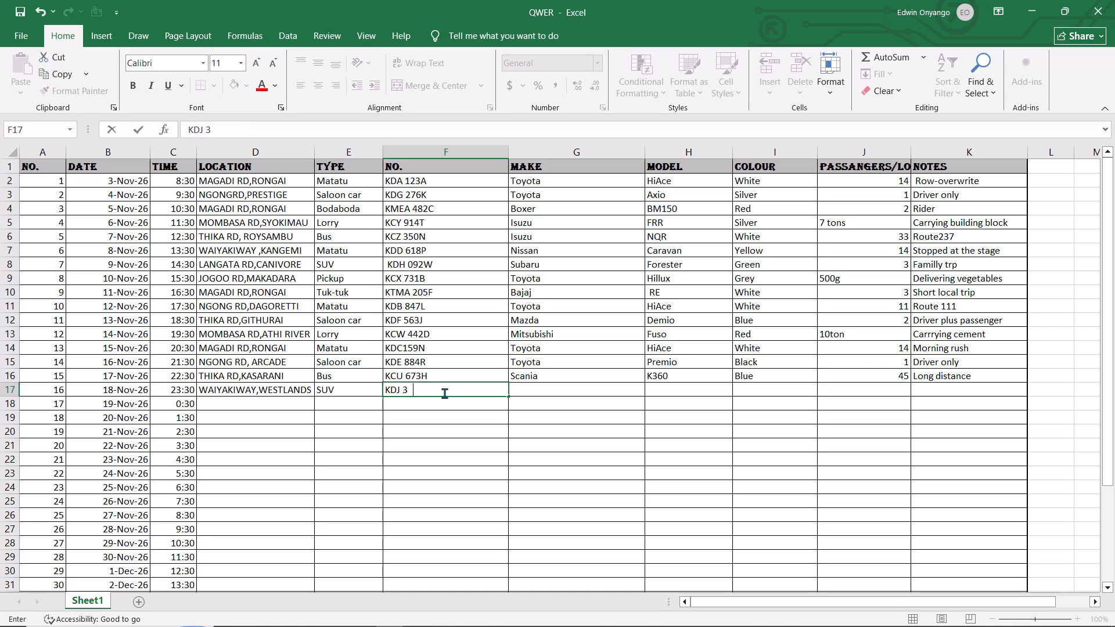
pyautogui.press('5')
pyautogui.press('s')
# Enter Toyota as the make of the 18-Nov-26 SUV in row 17.
pyautogui.click(530, 390)
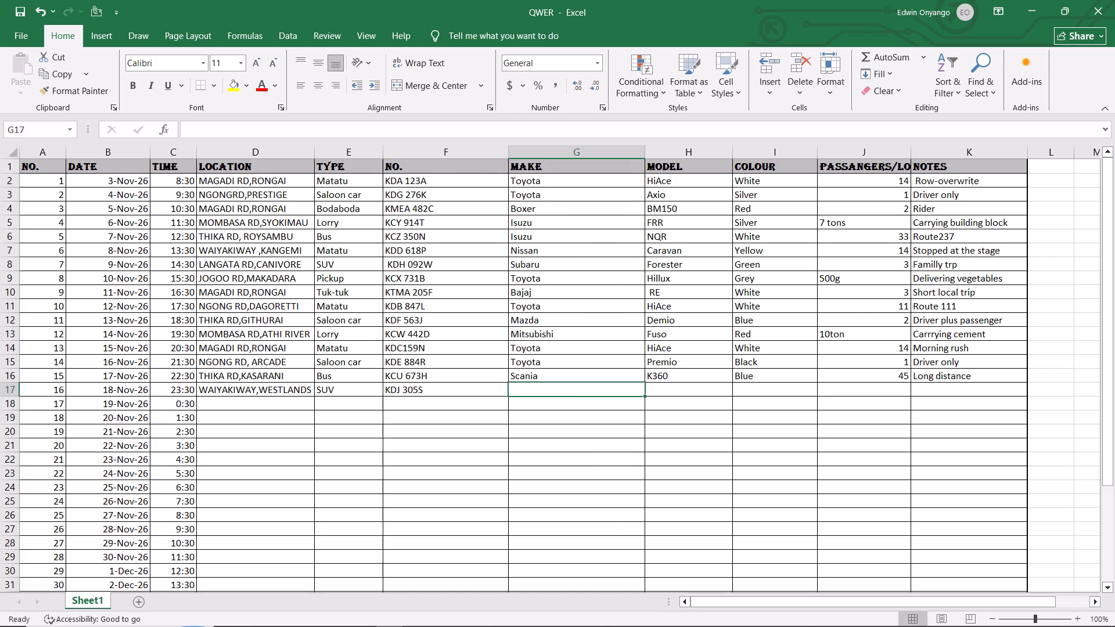
pyautogui.press('t')
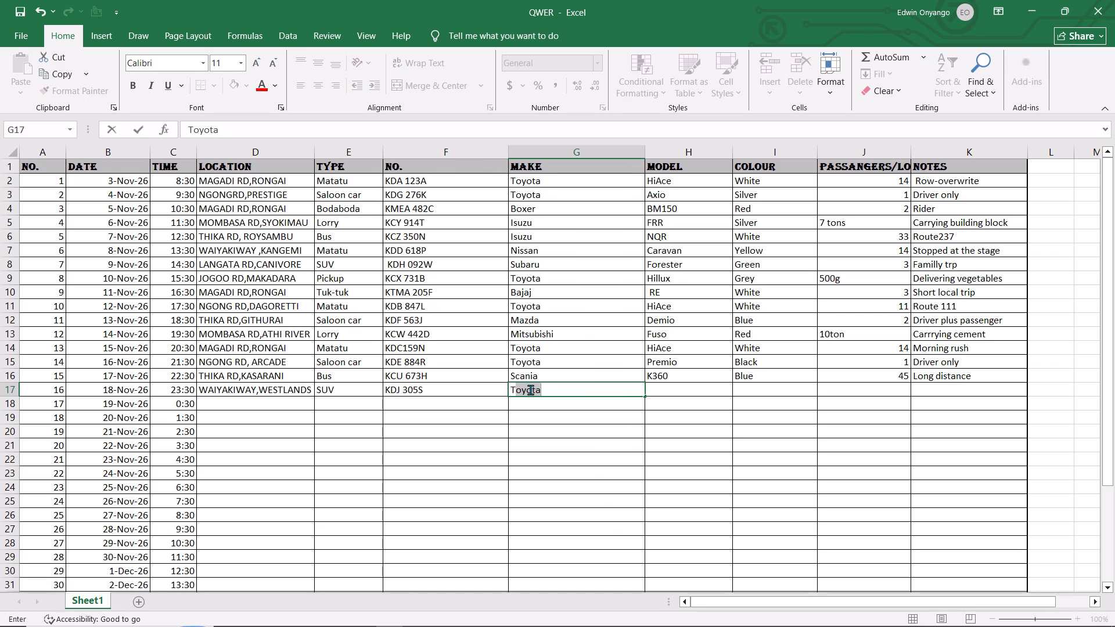
pyautogui.press('o')
pyautogui.write('yot')
pyautogui.press('a')
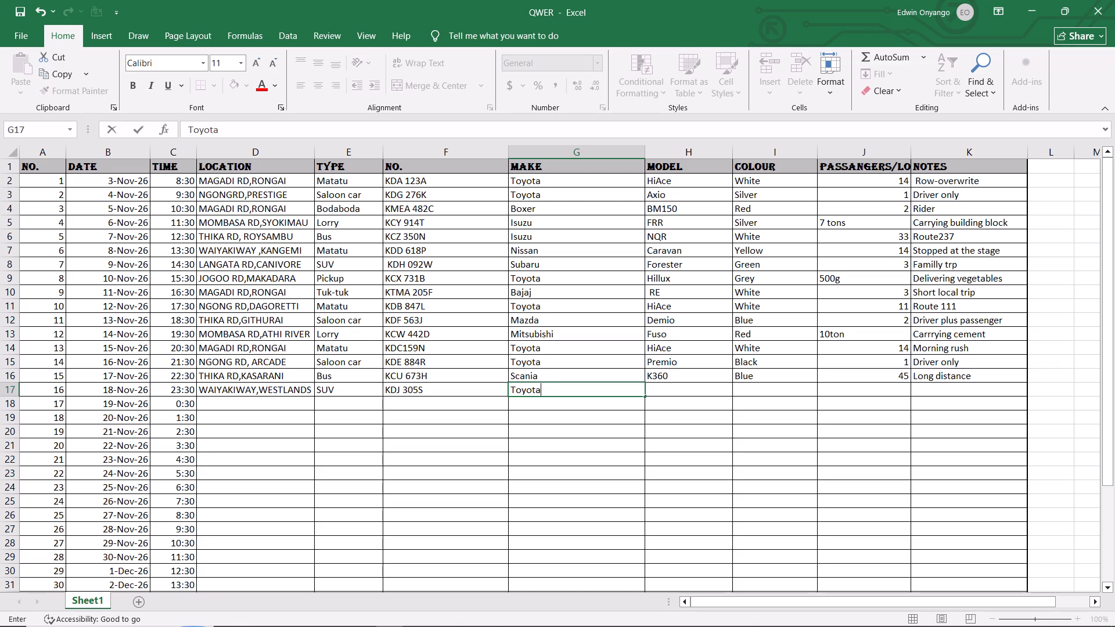
# Enter Prado as the model of the 18-Nov-26 Toyota SUV in row 17.
pyautogui.click(697, 393)
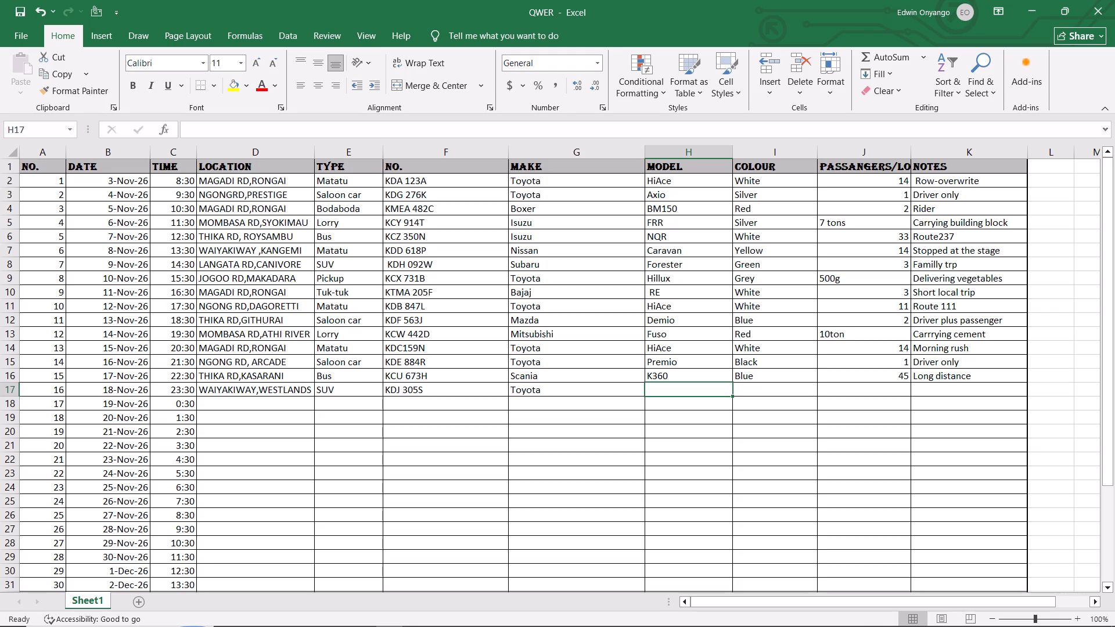
pyautogui.press('p')
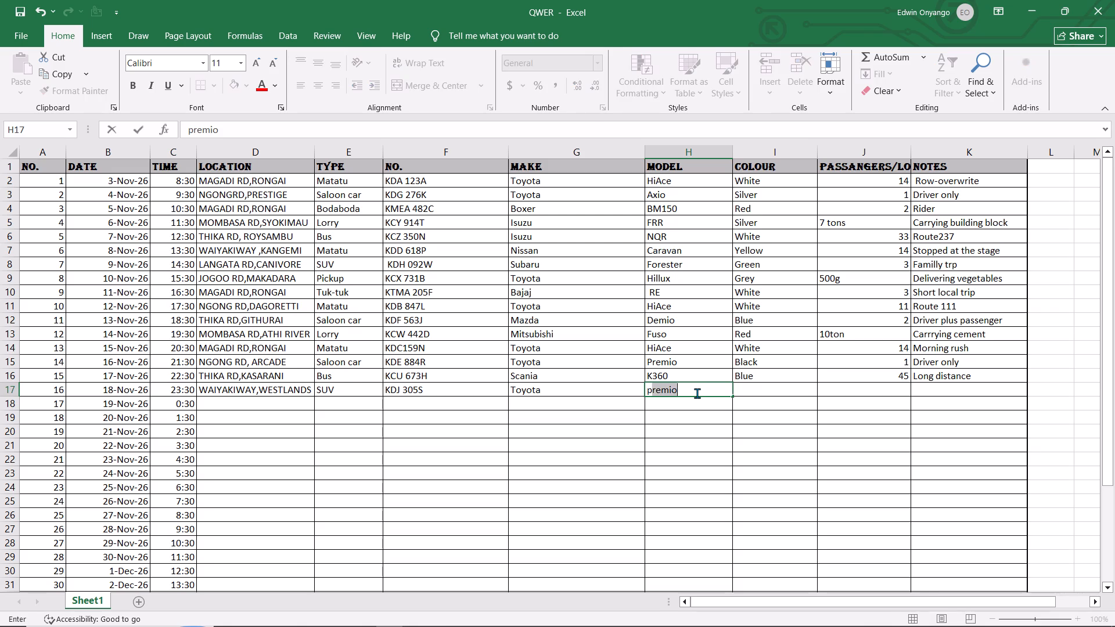
pyautogui.press('BackSpace')
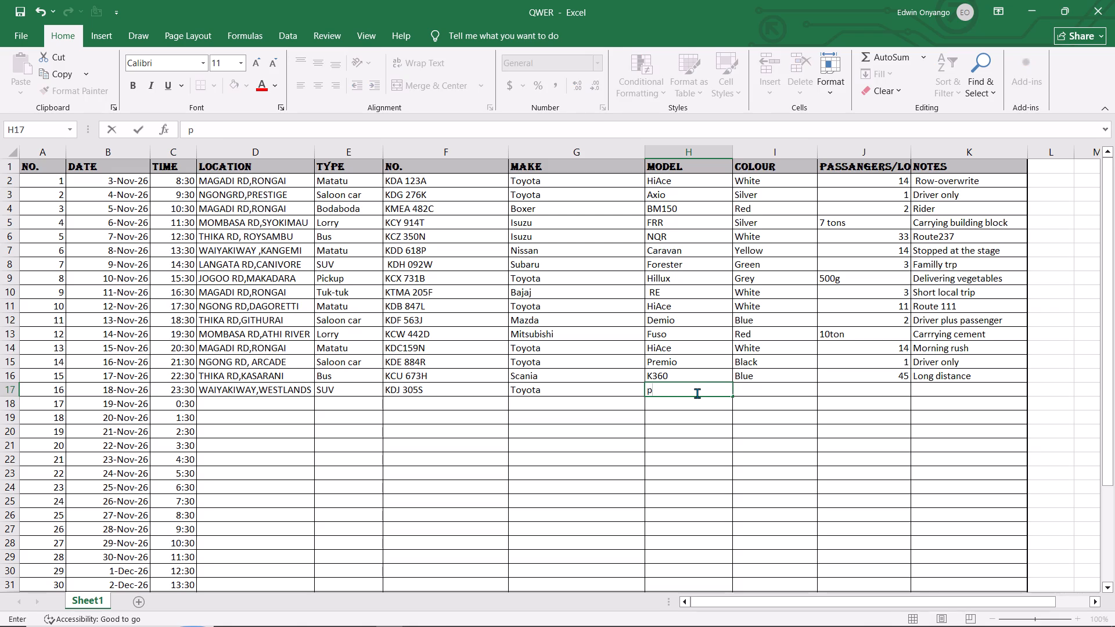
pyautogui.press('BackSpace')
pyautogui.press('p')
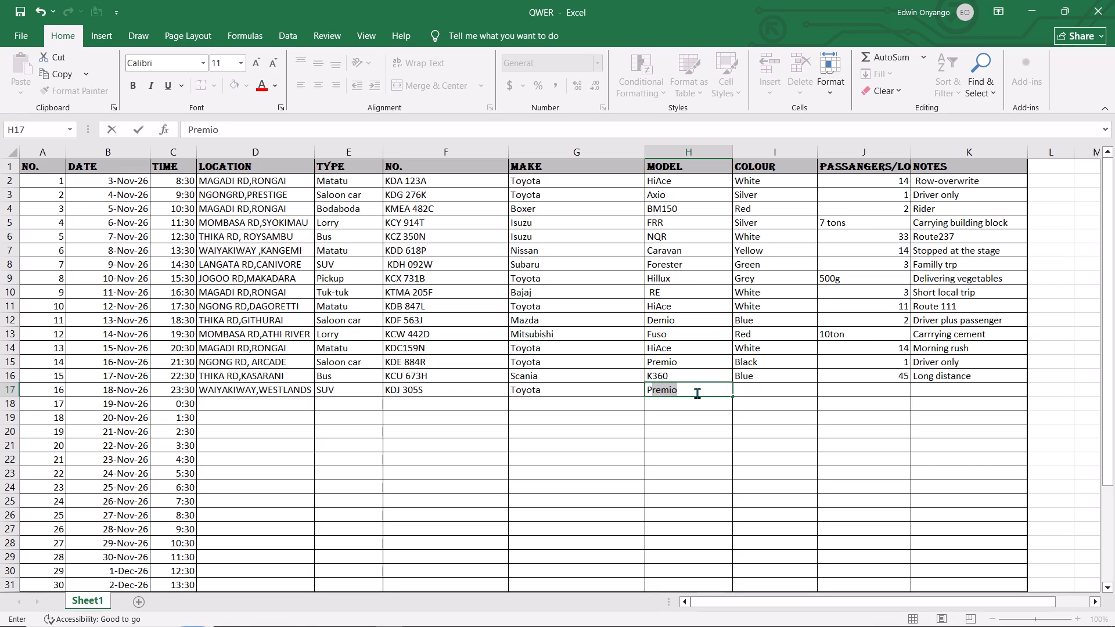
pyautogui.press('r')
pyautogui.write('ado')
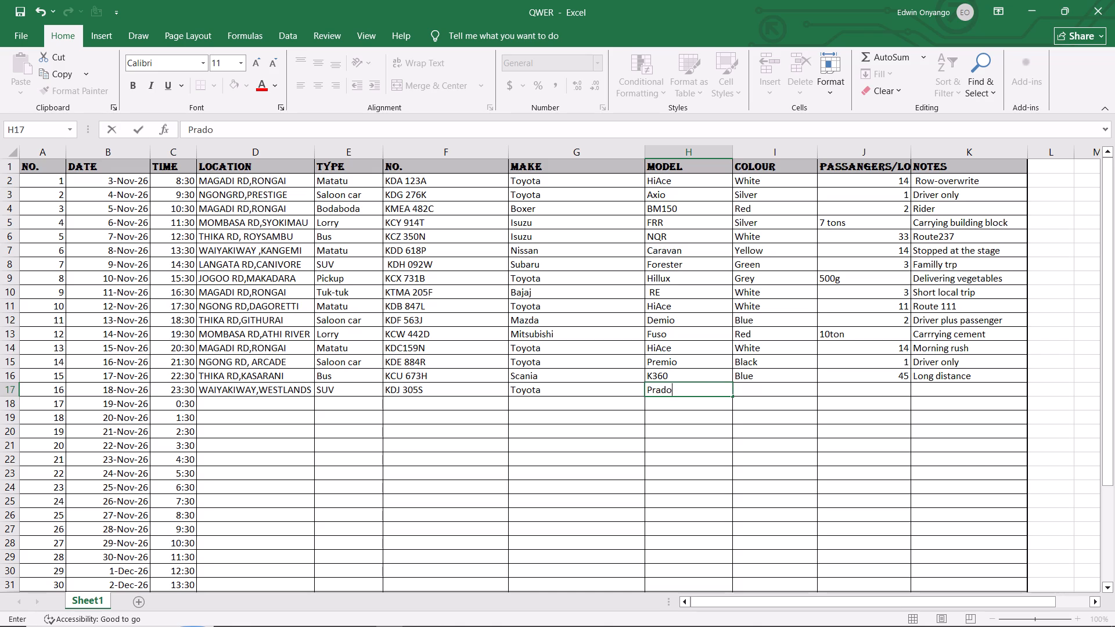
# Enter Silver as the colour of the 18-Nov-26 Toyota Prado in row 17.
pyautogui.click(754, 394)
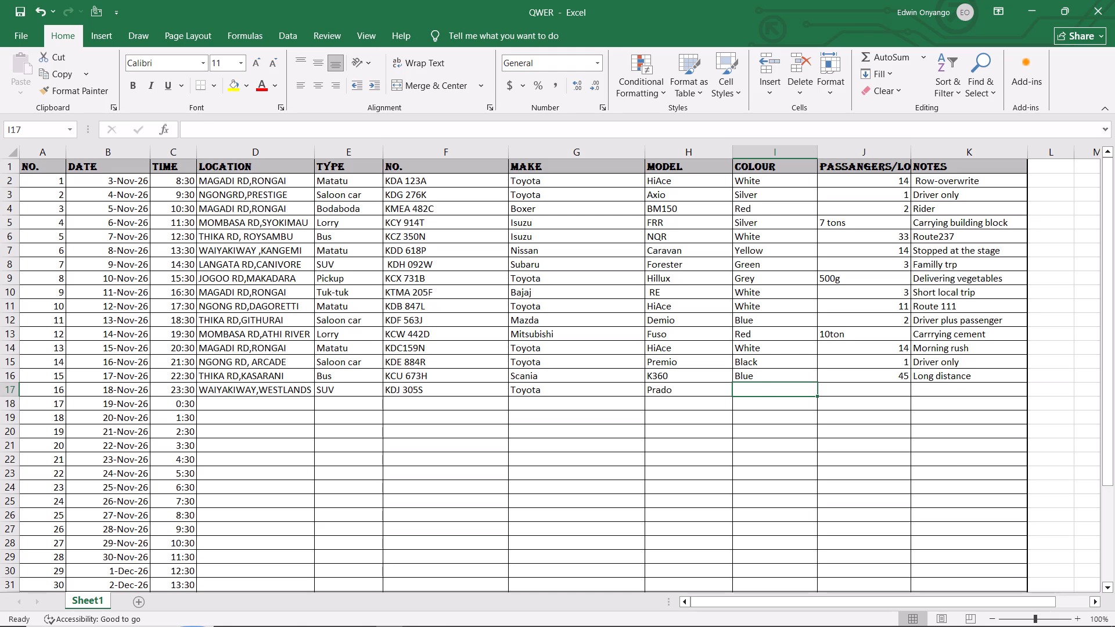
pyautogui.press('s')
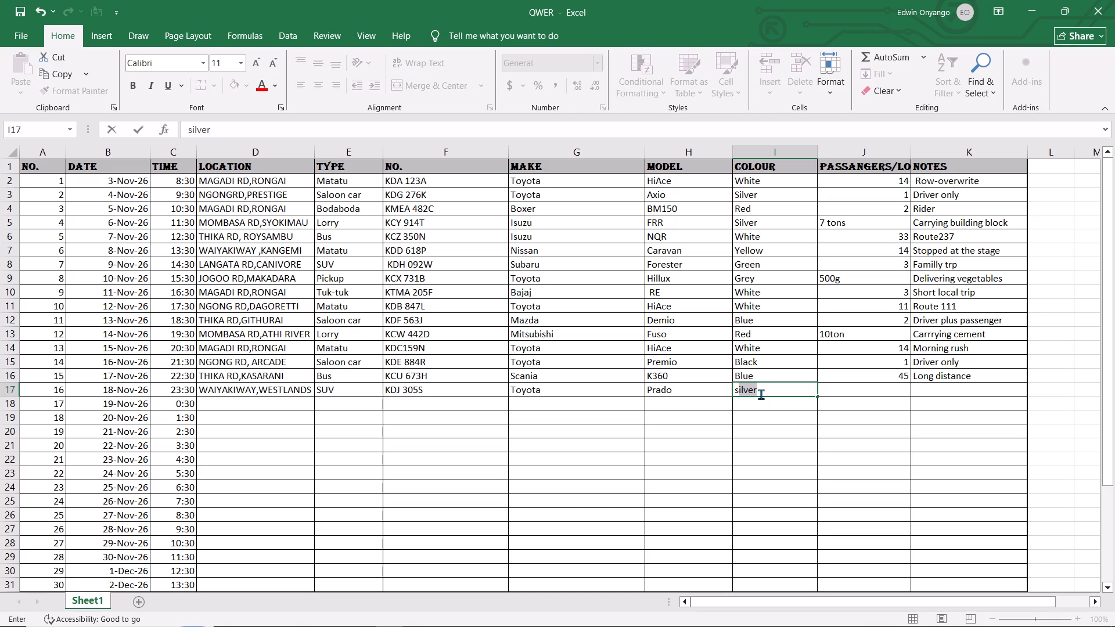
pyautogui.press('BackSpace')
pyautogui.press('BackSpace')
pyautogui.press('s')
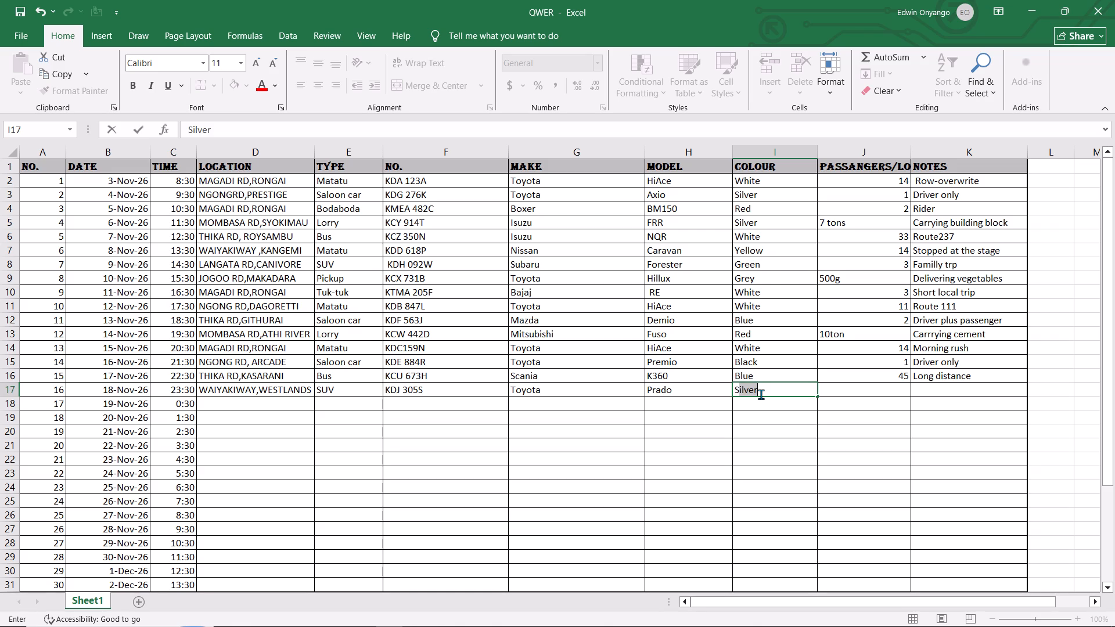
pyautogui.write('IL')
pyautogui.press('BackSpace')
pyautogui.press('BackSpace')
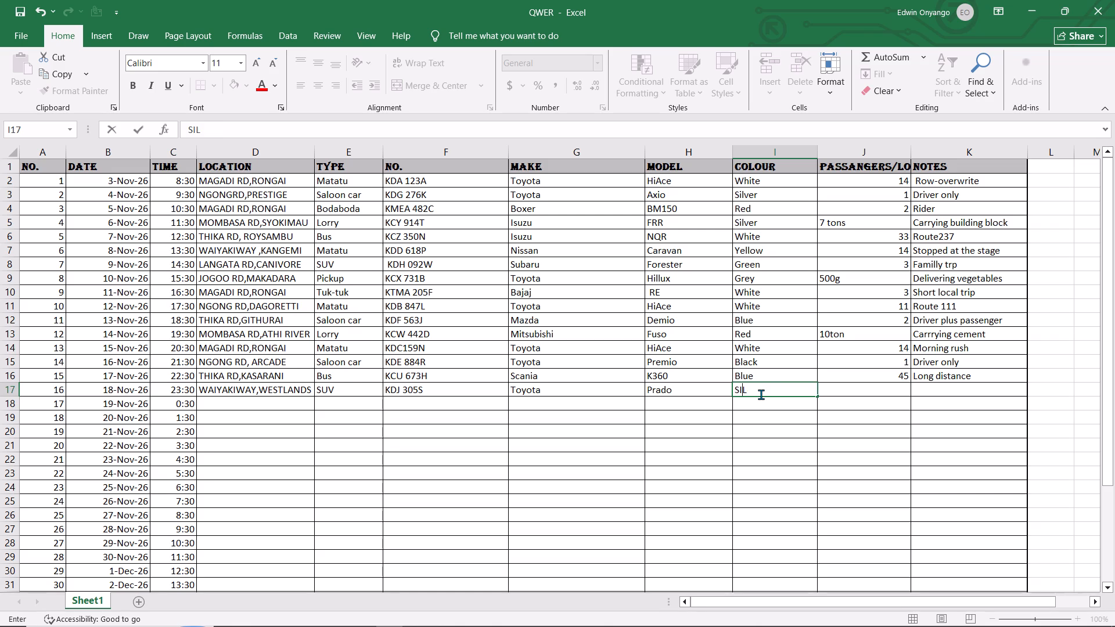
pyautogui.press('BackSpace')
pyautogui.press('i')
pyautogui.press('l')
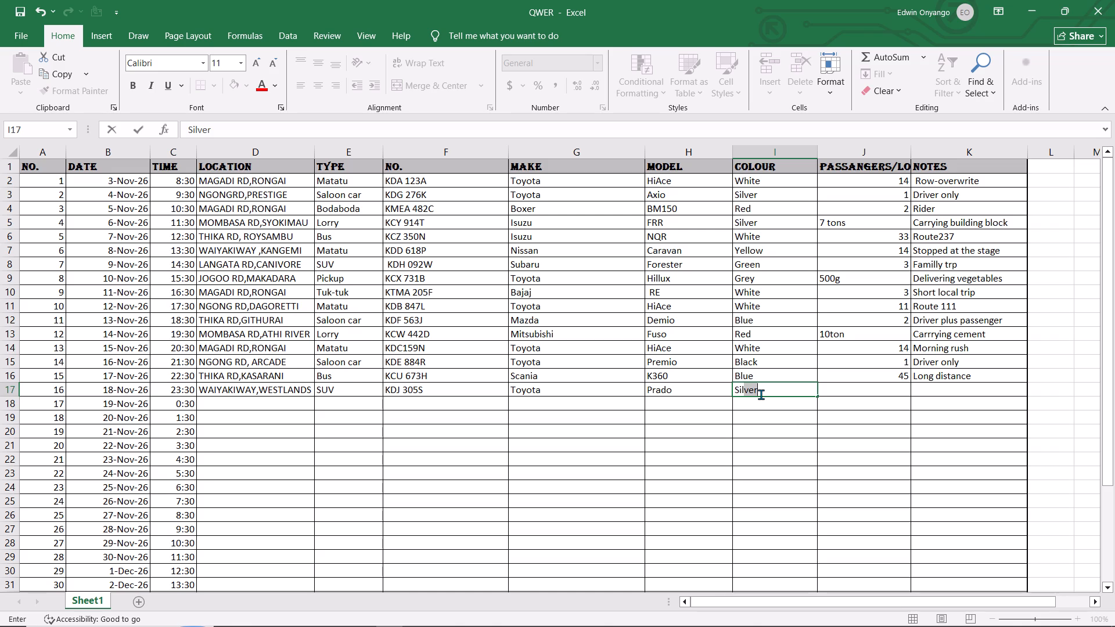
pyautogui.write('vw')
pyautogui.press('BackSpace')
pyautogui.write('er')
# Enter 4 as the passenger count of the 18-Nov-26 record in row 17.
pyautogui.click(877, 387)
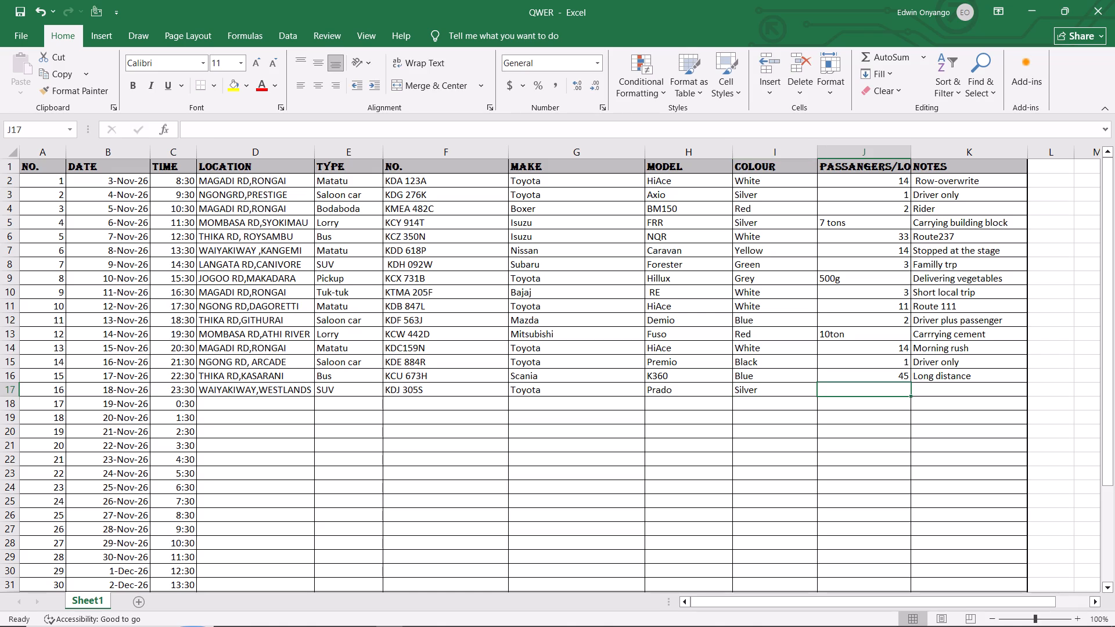
pyautogui.press('4')
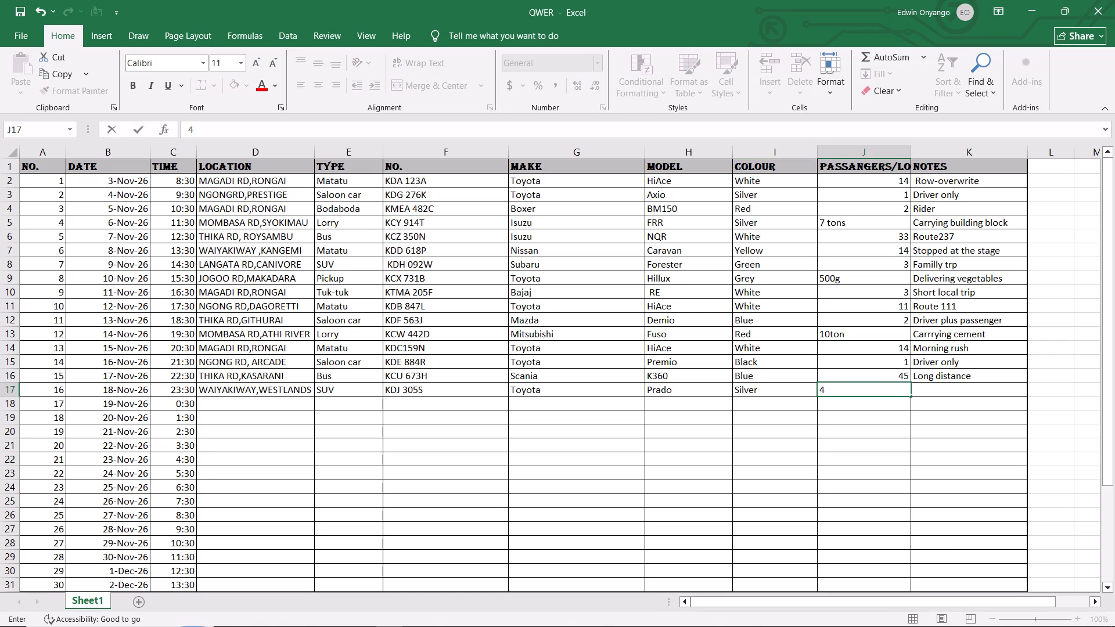
pyautogui.click(964, 390)
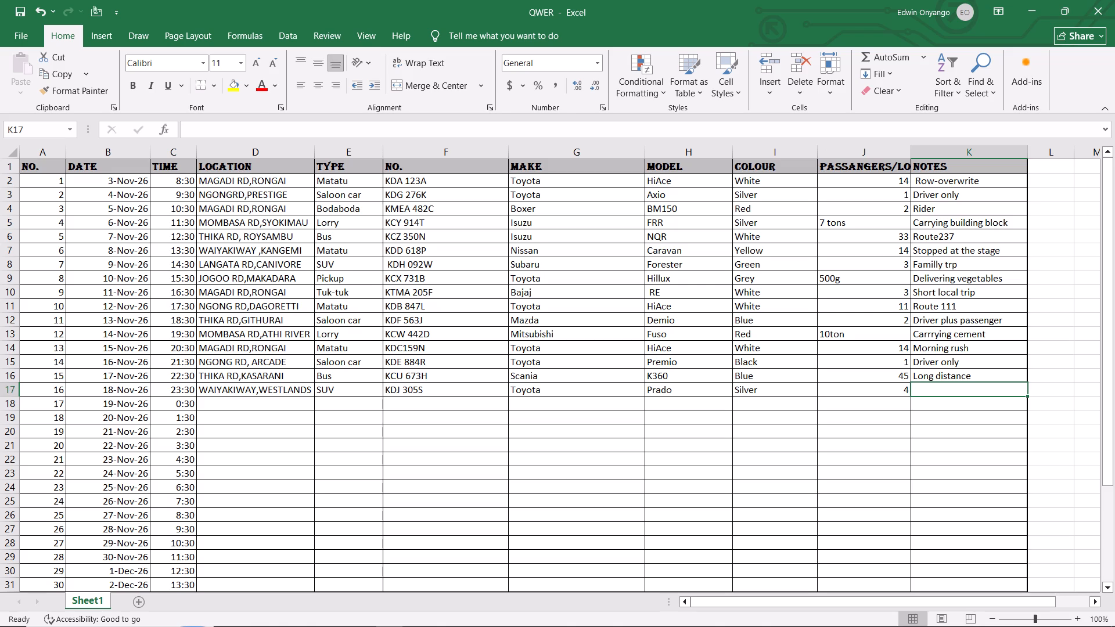
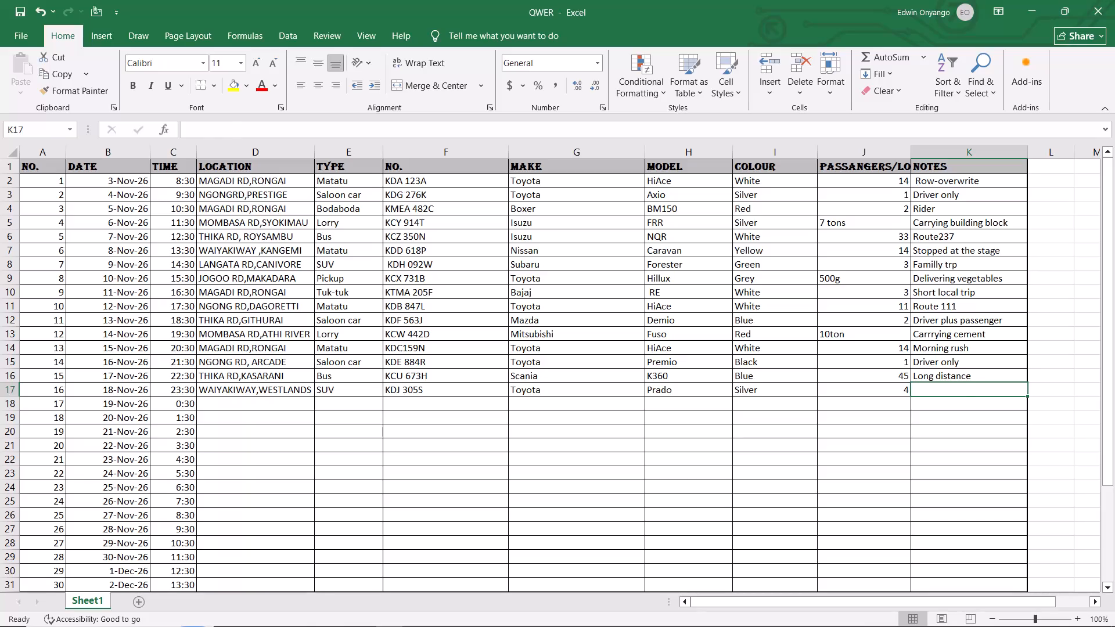
# Enter "Family going to school" as the note of the 18-Nov-26 Toyota Prado record in row 17.
pyautogui.press('f')
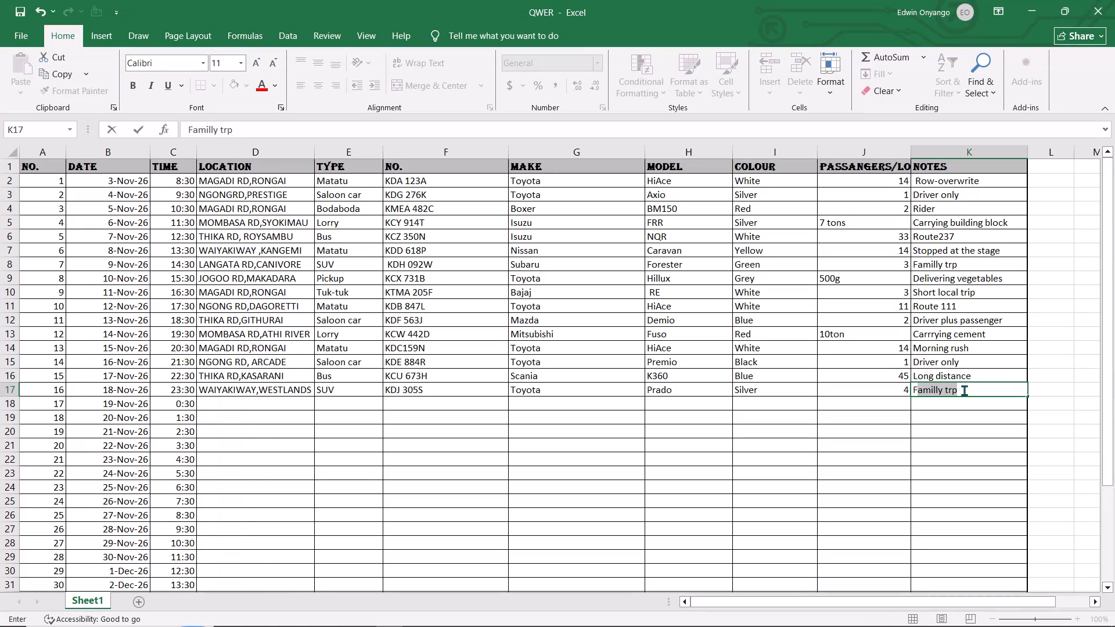
pyautogui.press('a')
pyautogui.write('mi')
pyautogui.write('ly')
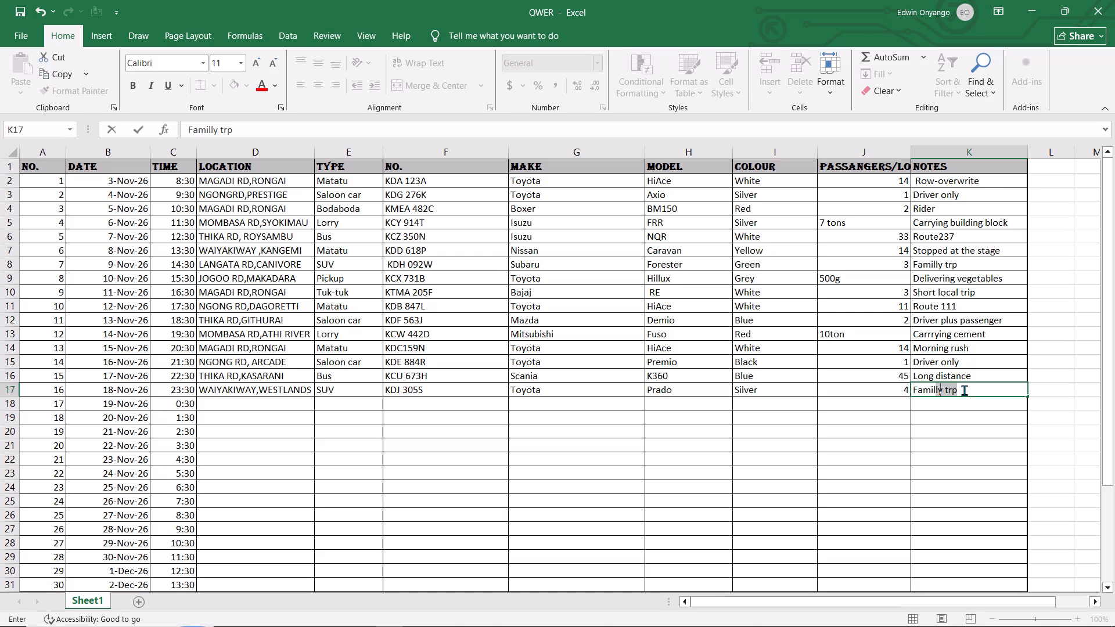
pyautogui.press('space')
pyautogui.write('go')
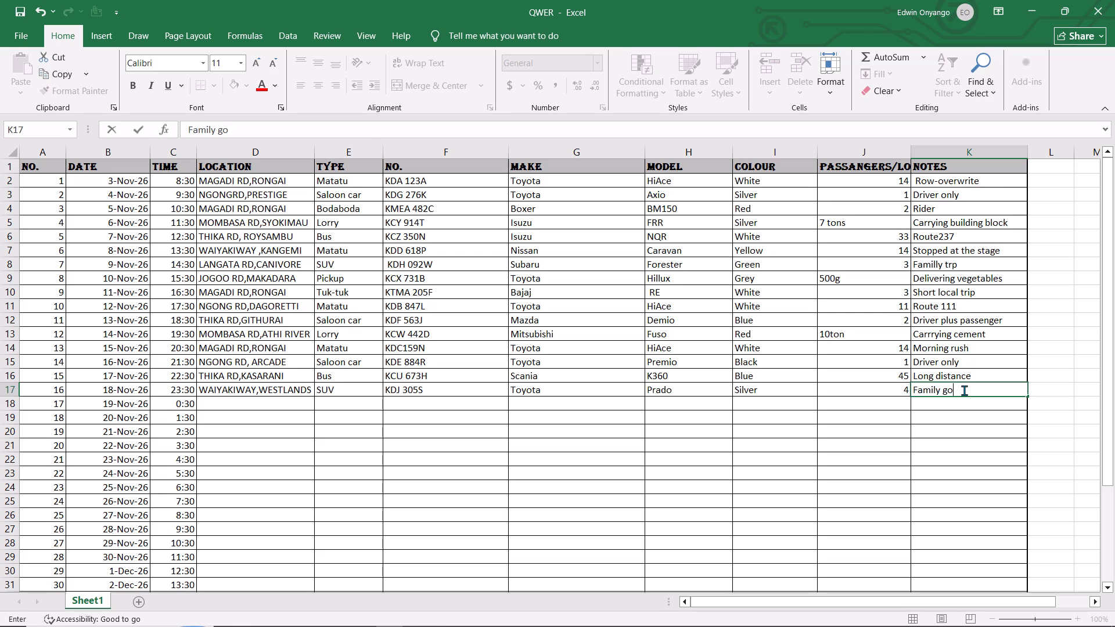
pyautogui.write('ing')
pyautogui.press('space')
pyautogui.write('to')
pyautogui.press('space')
pyautogui.write('school')
# Enter a location starting with JO for the 19-Nov-26 record in row 18.
pyautogui.click(251, 406)
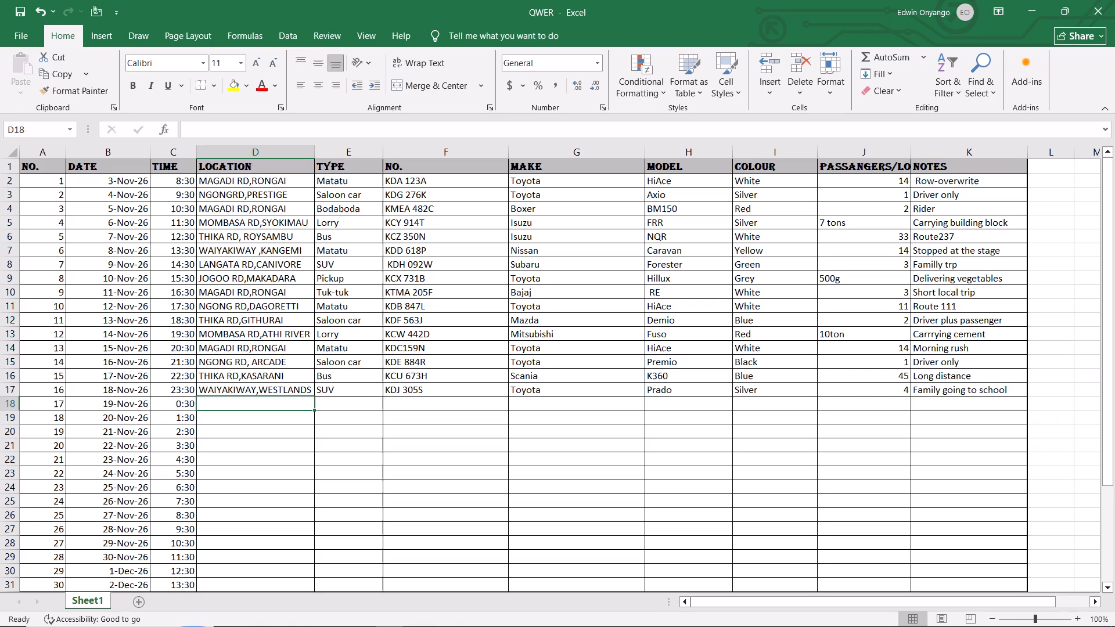
pyautogui.write('JO')
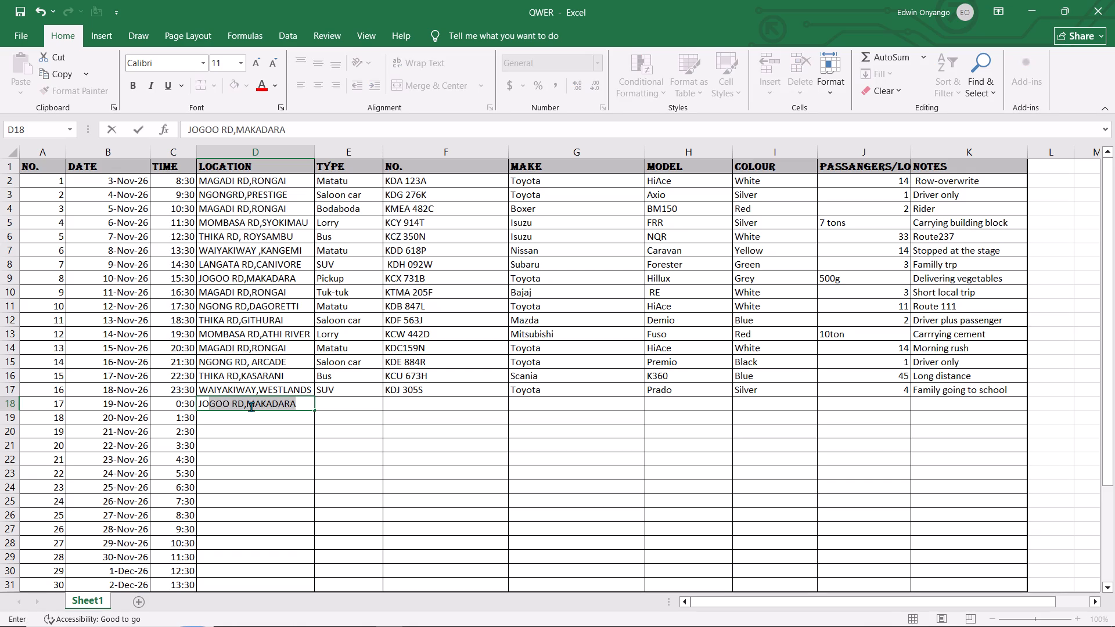
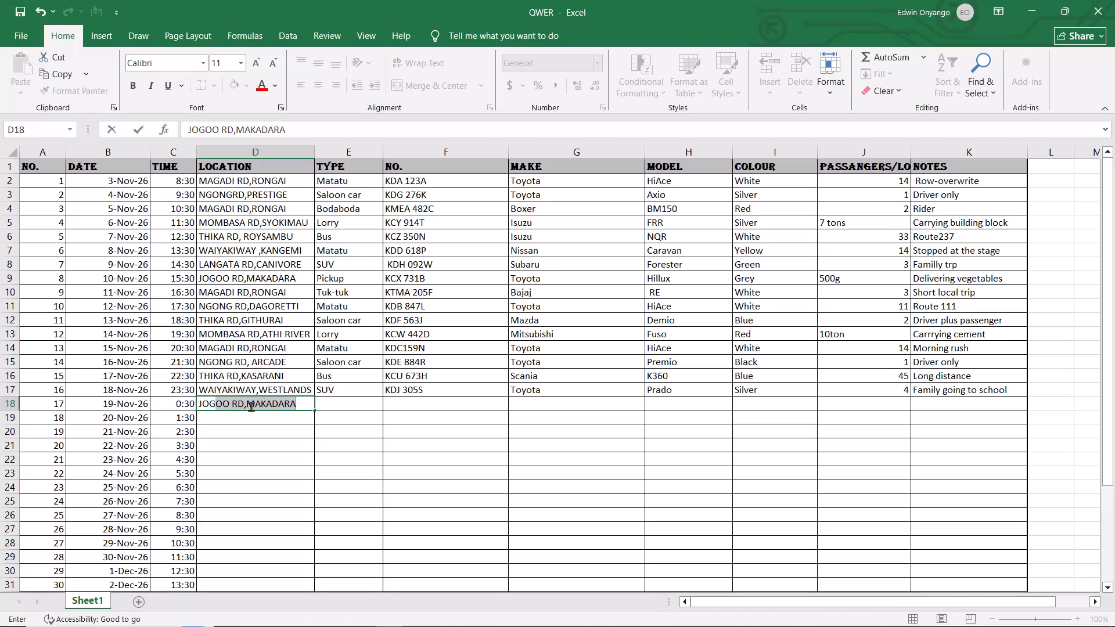
# Complete the location of the 19-Nov-26 record in row 18 as "JOGOO,RD DONHOLM".
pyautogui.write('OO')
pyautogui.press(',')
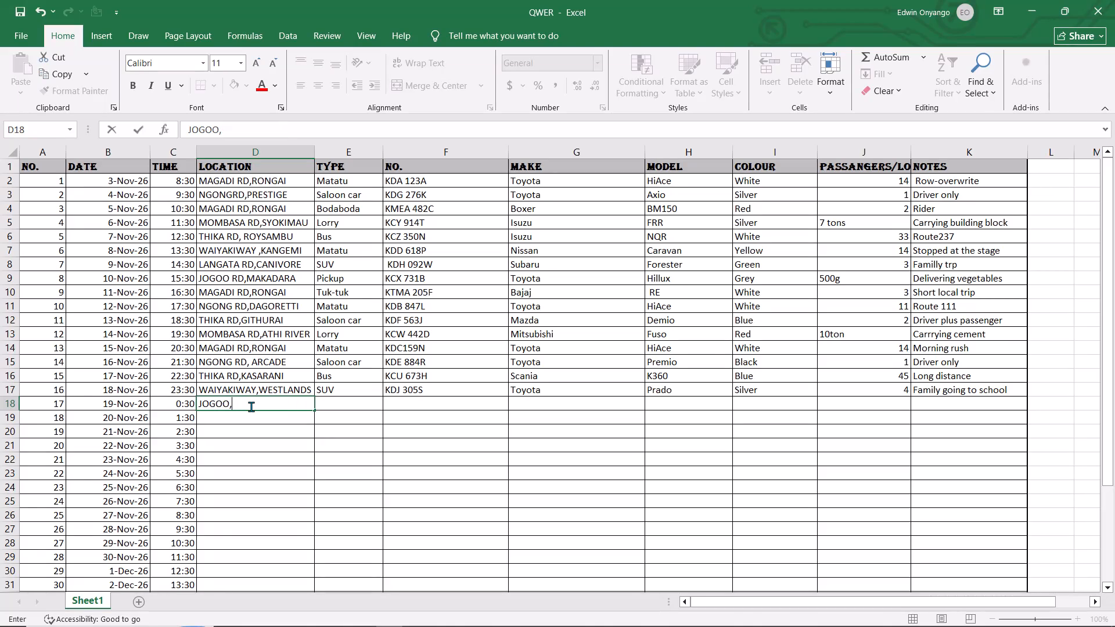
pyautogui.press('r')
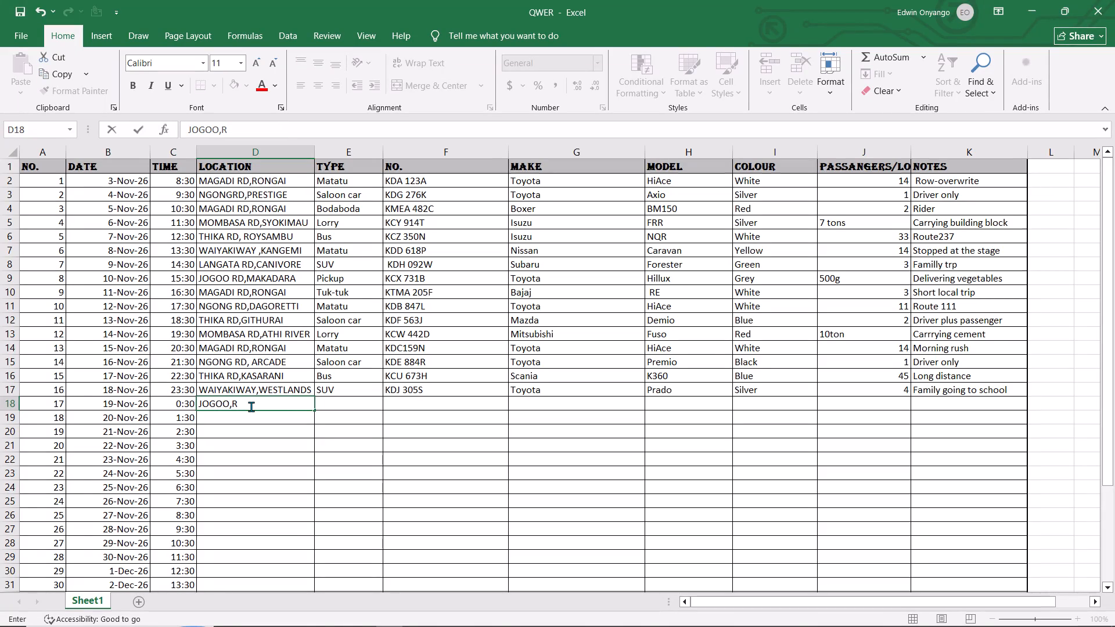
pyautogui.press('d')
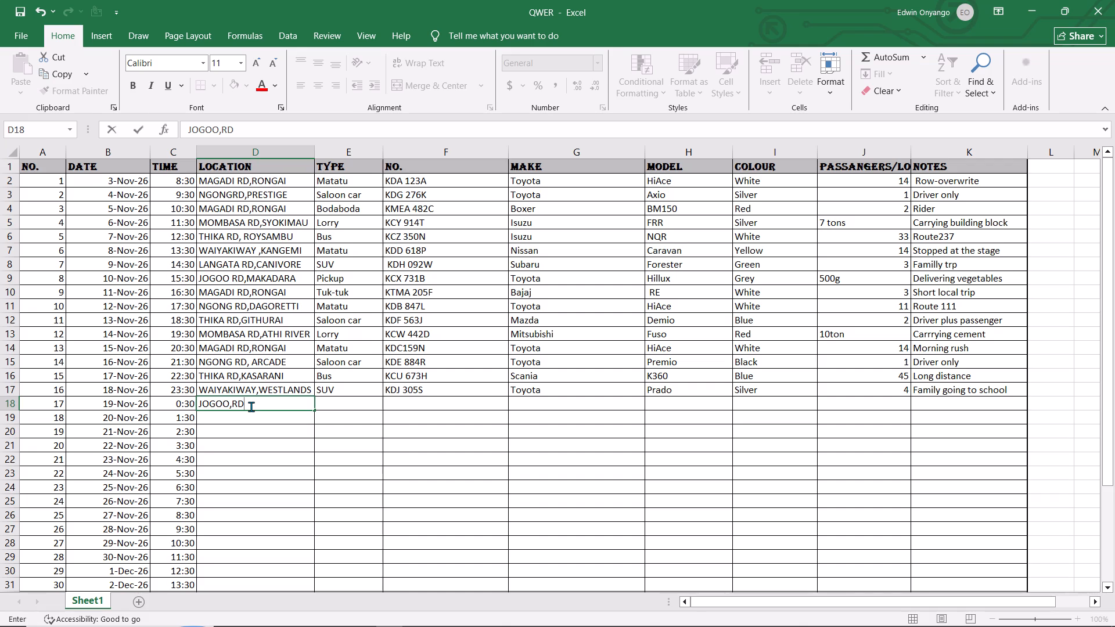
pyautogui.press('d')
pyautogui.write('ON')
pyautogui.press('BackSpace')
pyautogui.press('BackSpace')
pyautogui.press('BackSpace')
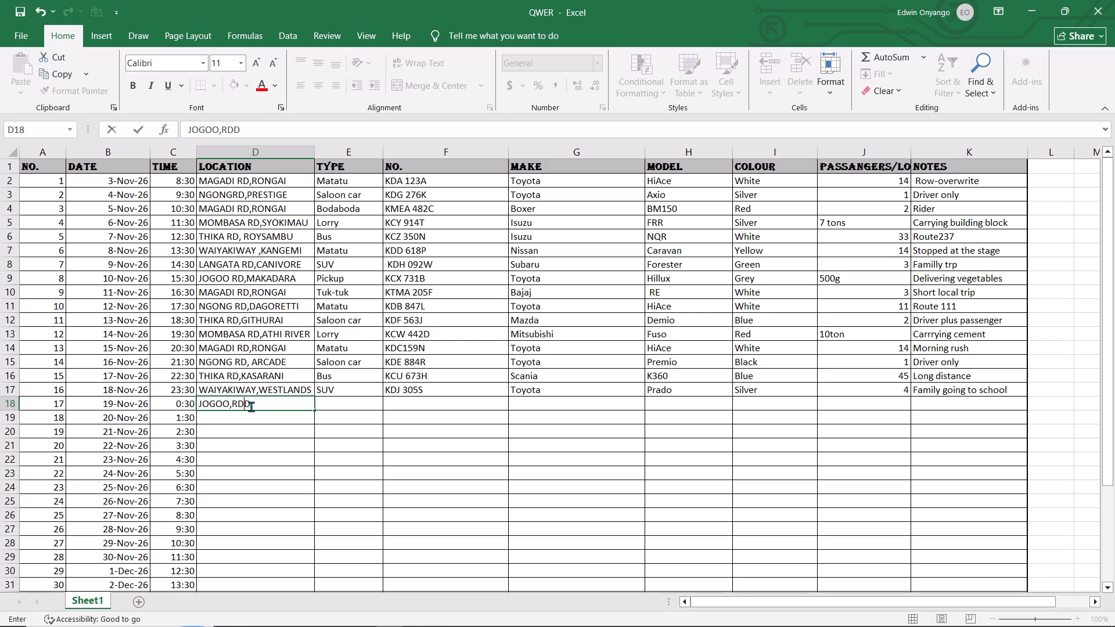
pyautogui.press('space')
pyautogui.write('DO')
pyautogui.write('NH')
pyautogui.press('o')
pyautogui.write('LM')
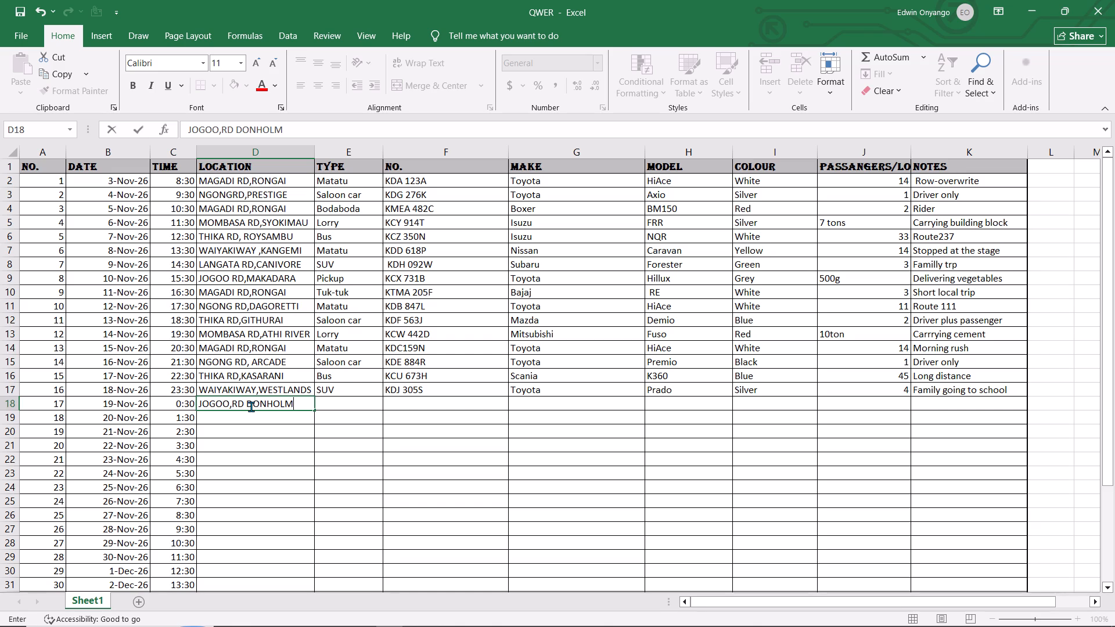
# Enter "Bodaboda" as the vehicle type of the 19-Nov-26 record in row 18.
pyautogui.click(369, 405)
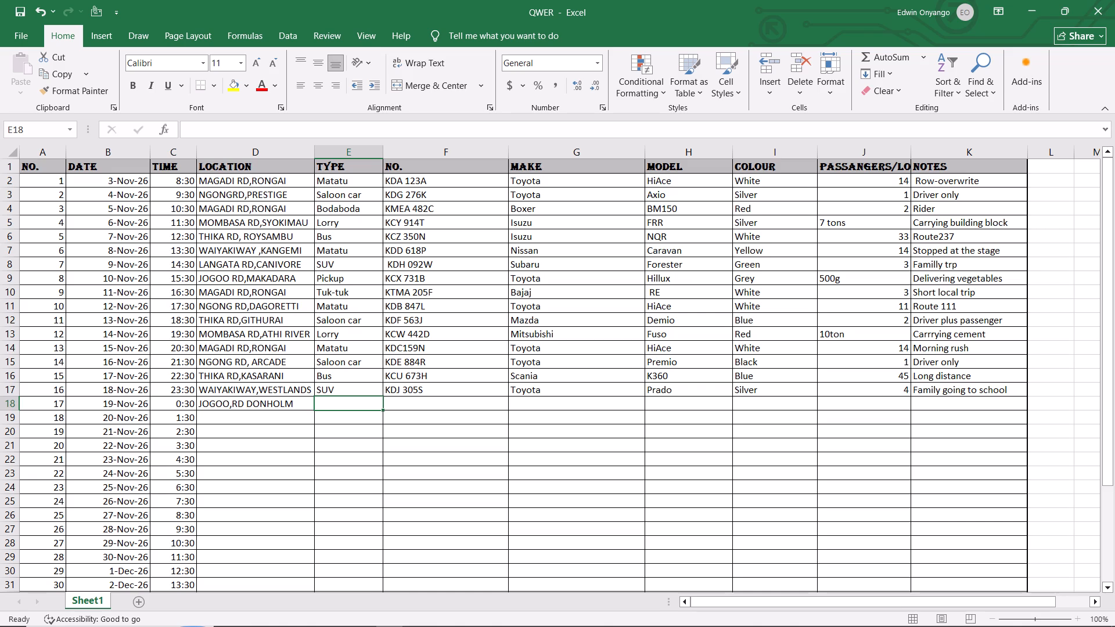
pyautogui.press('b')
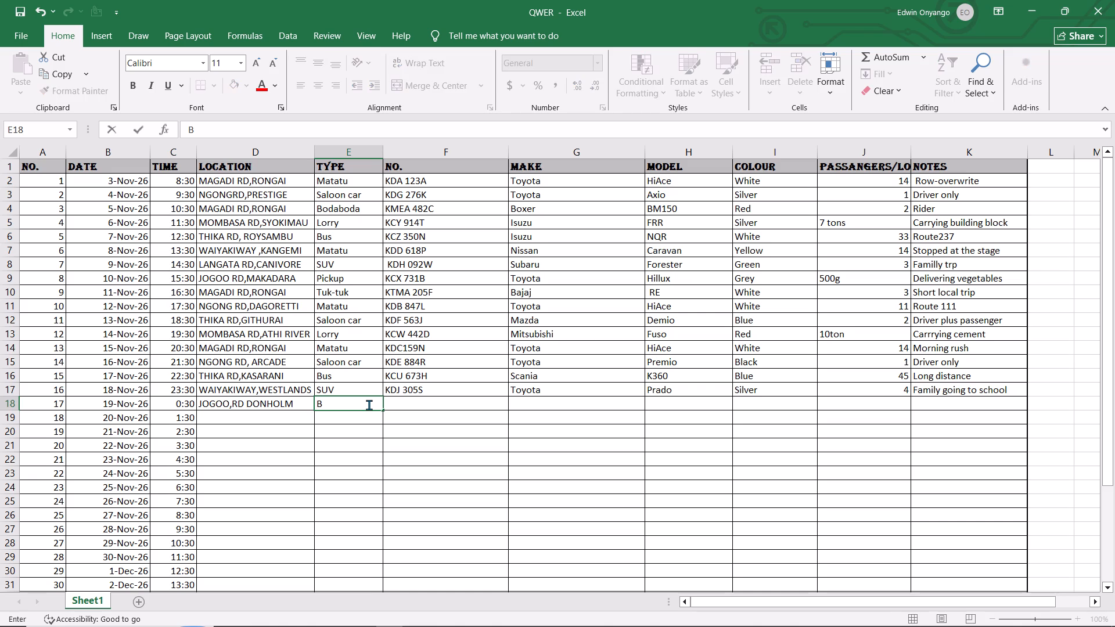
pyautogui.press('o')
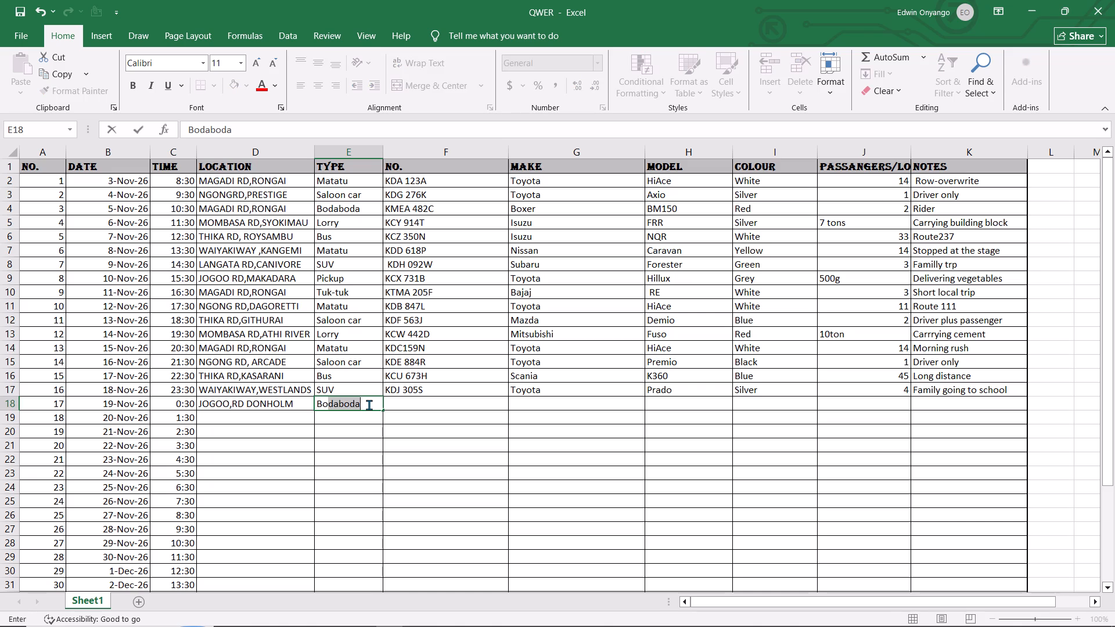
pyautogui.write('da')
pyautogui.write('bo')
pyautogui.write('da')
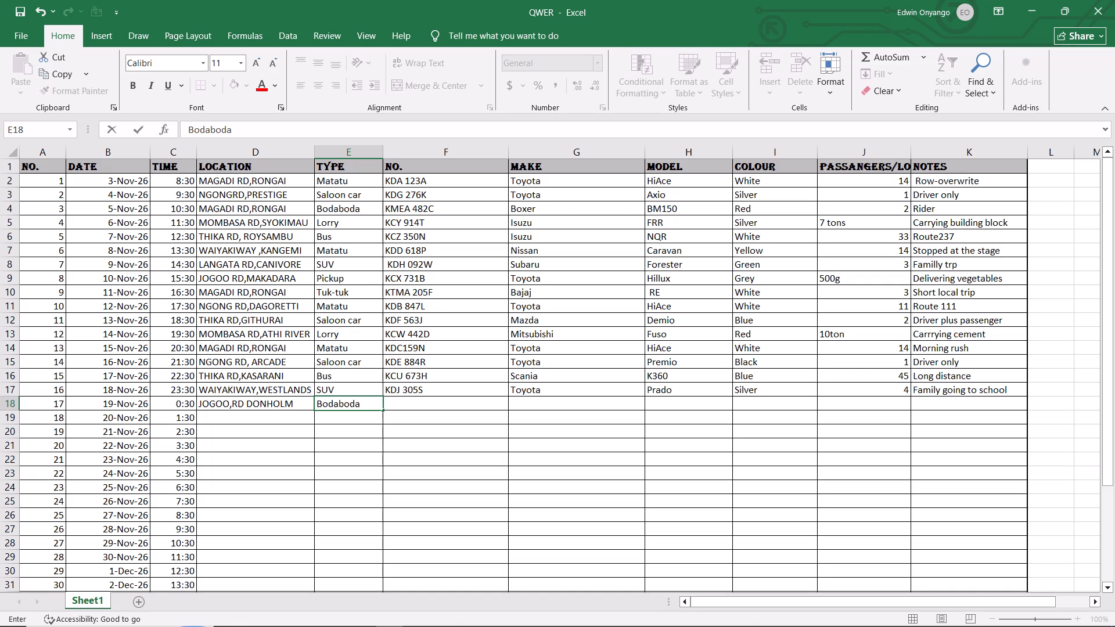
pyautogui.click(423, 405)
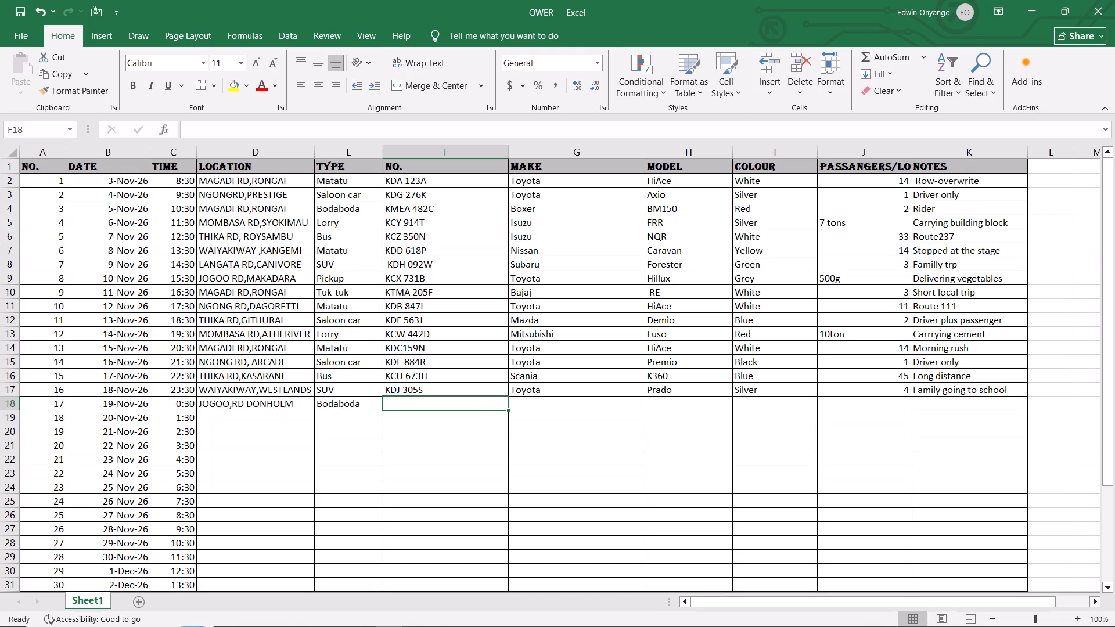
pyautogui.press('k')
pyautogui.press('m')
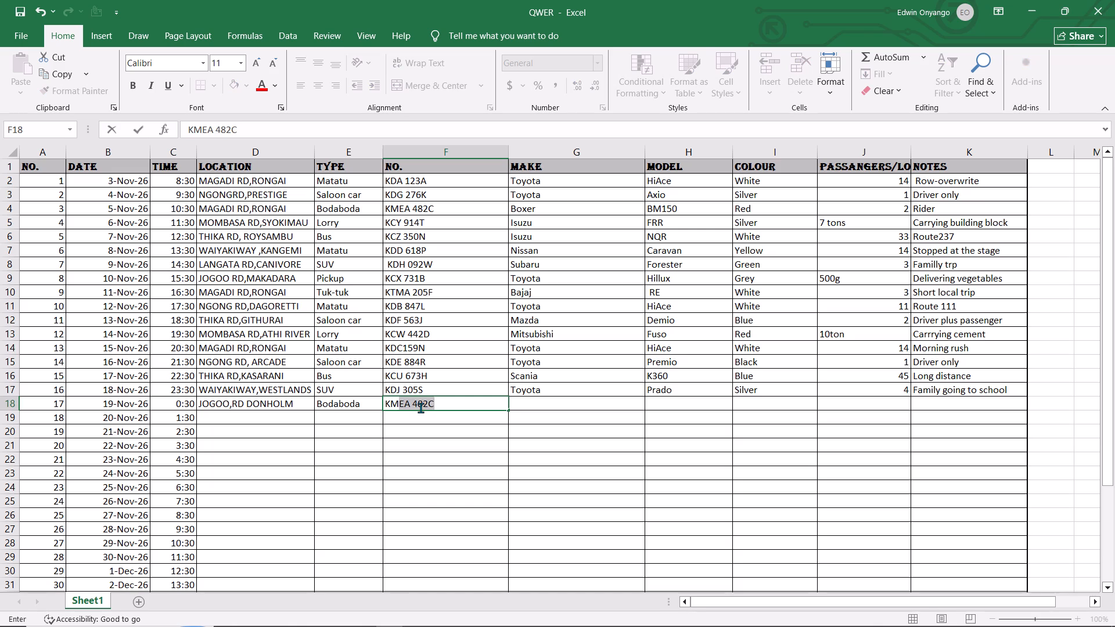
pyautogui.press('f')
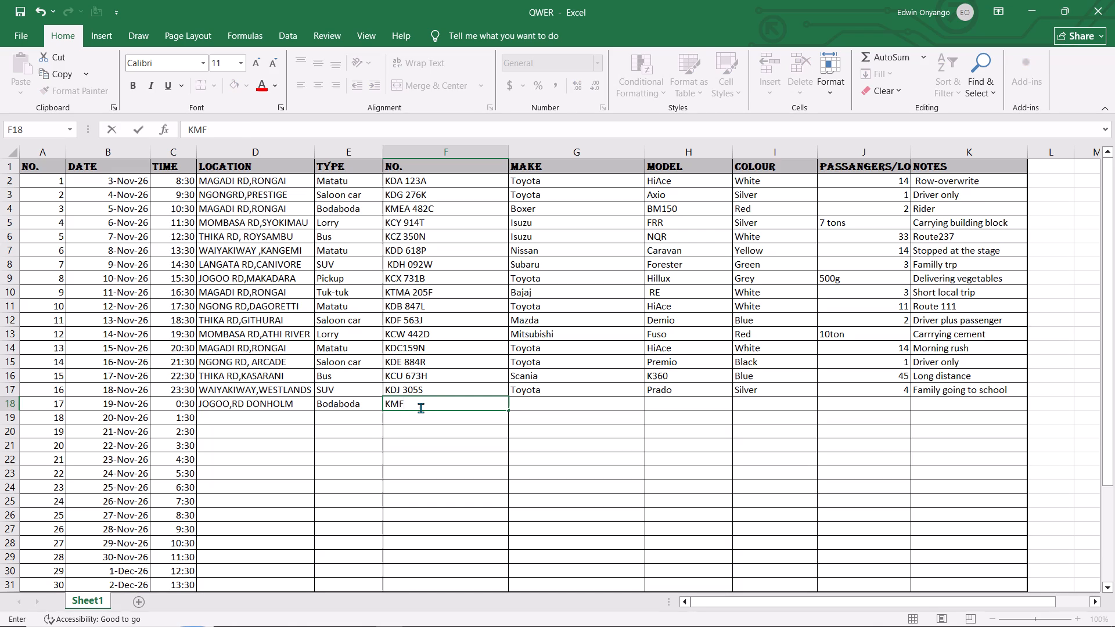
pyautogui.press('b')
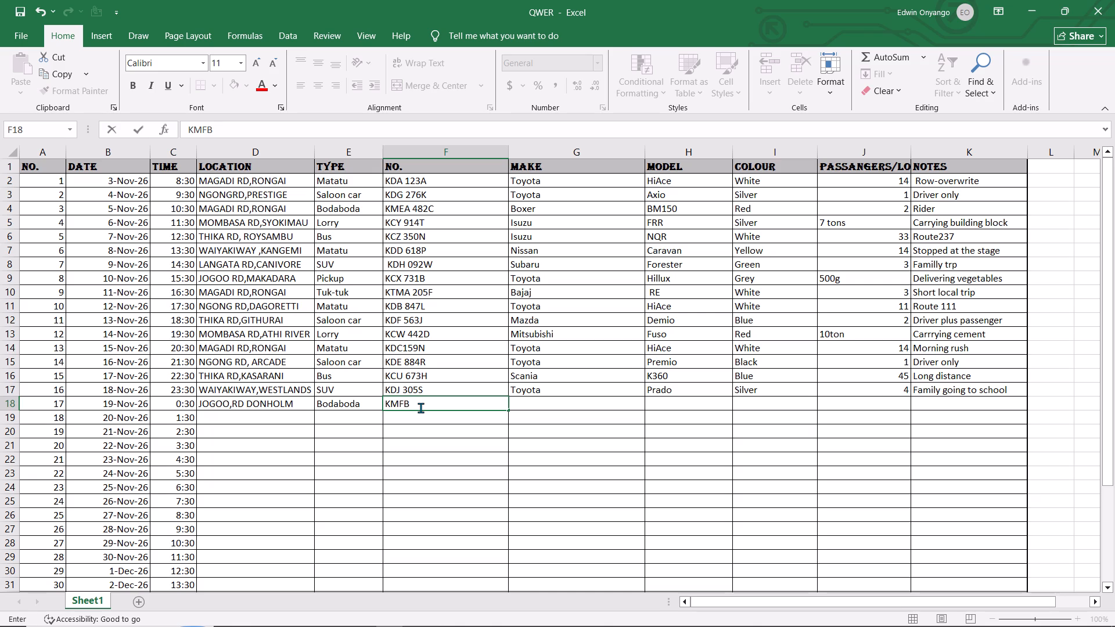
pyautogui.press('space')
pyautogui.press('9')
pyautogui.press('1')
pyautogui.press('7')
pyautogui.press('g')
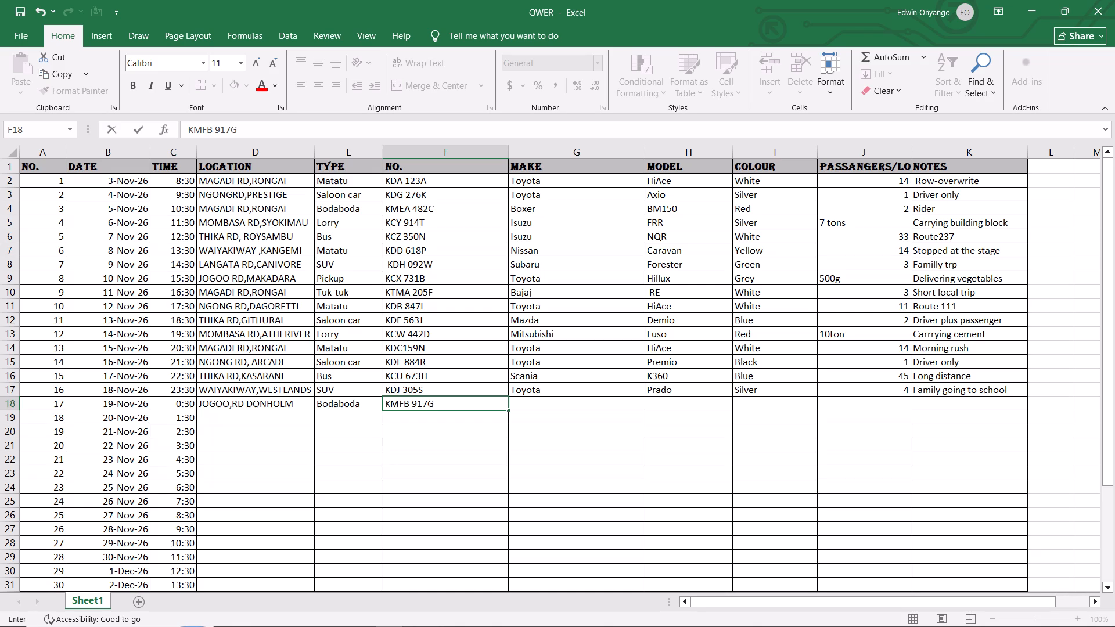
pyautogui.click(529, 405)
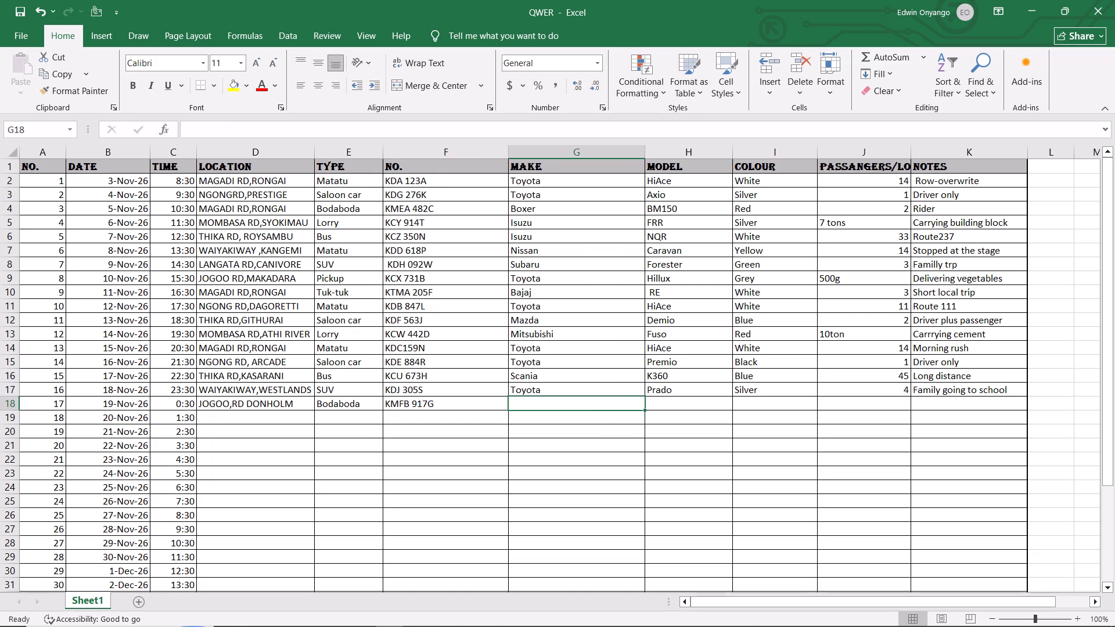
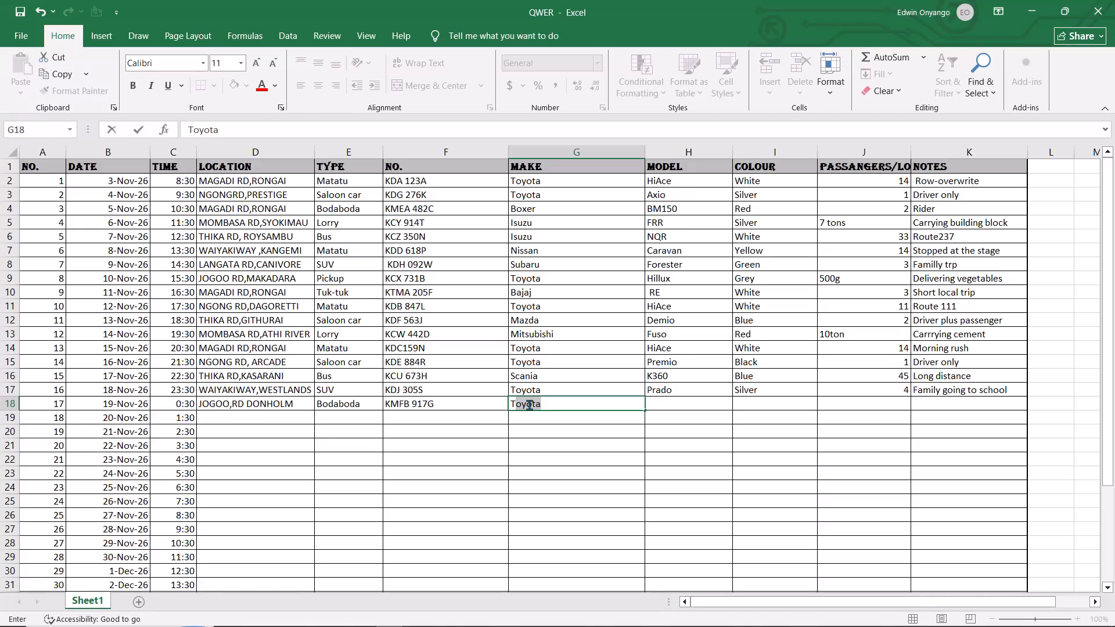
# Complete the make of the 19-Nov-26 Bodaboda record in row 18 as "TVS".
pyautogui.press('v')
pyautogui.press('s')
# Enter "HLX" as the model of the 19-Nov-26 Bodaboda record in row 18.
pyautogui.click(672, 406)
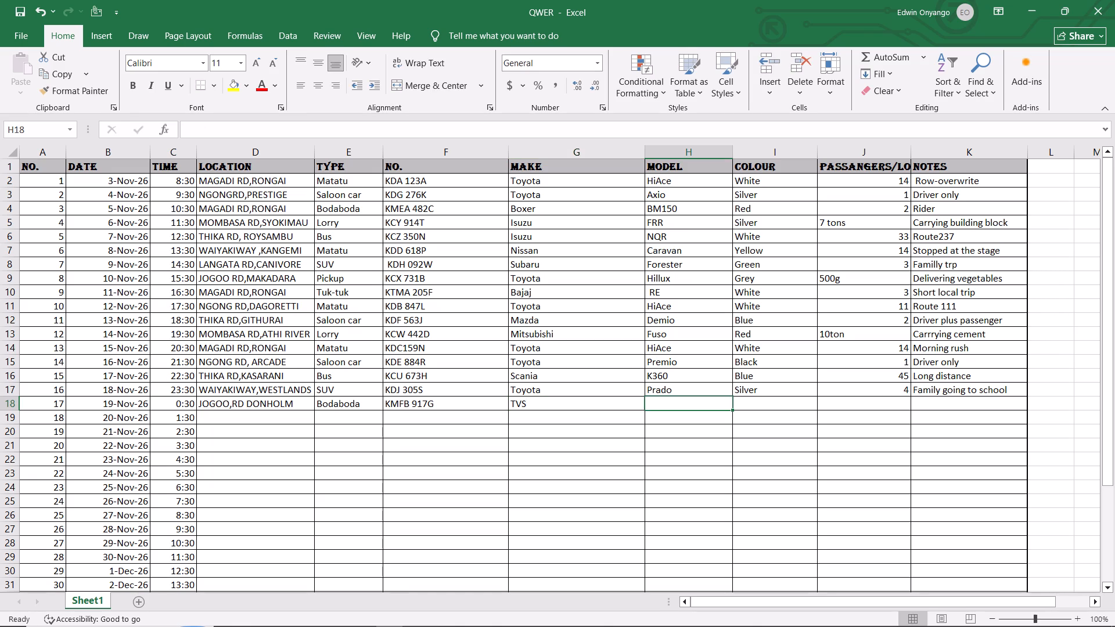
pyautogui.click(672, 406)
pyautogui.write('HL')
pyautogui.press('x')
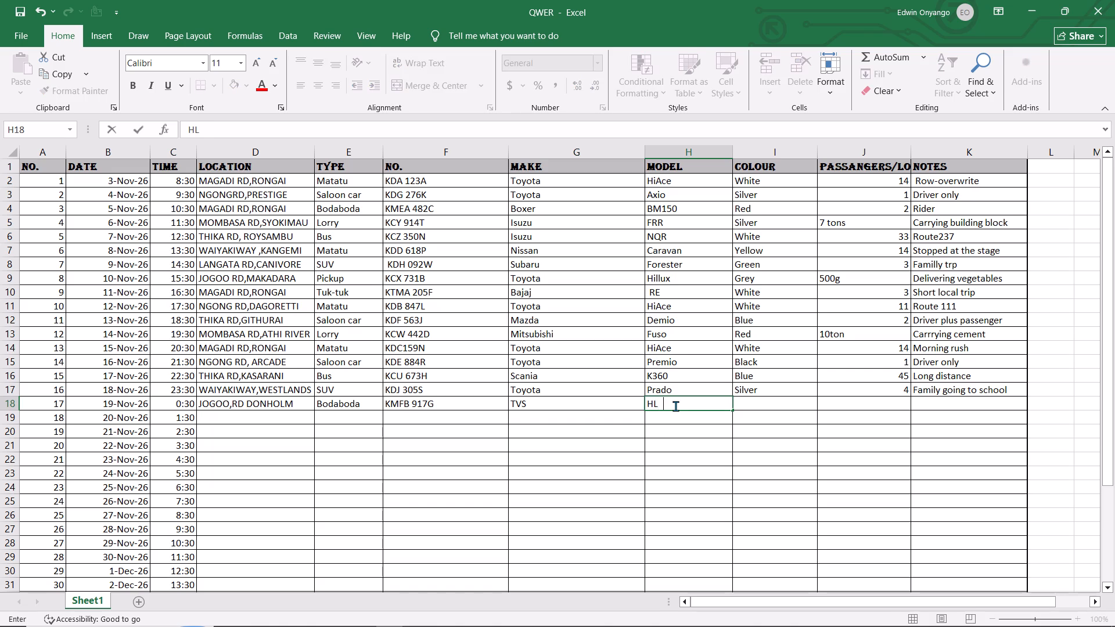
# Enter "Black" as the colour of the 19-Nov-26 Bodaboda record in row 18.
pyautogui.click(756, 401)
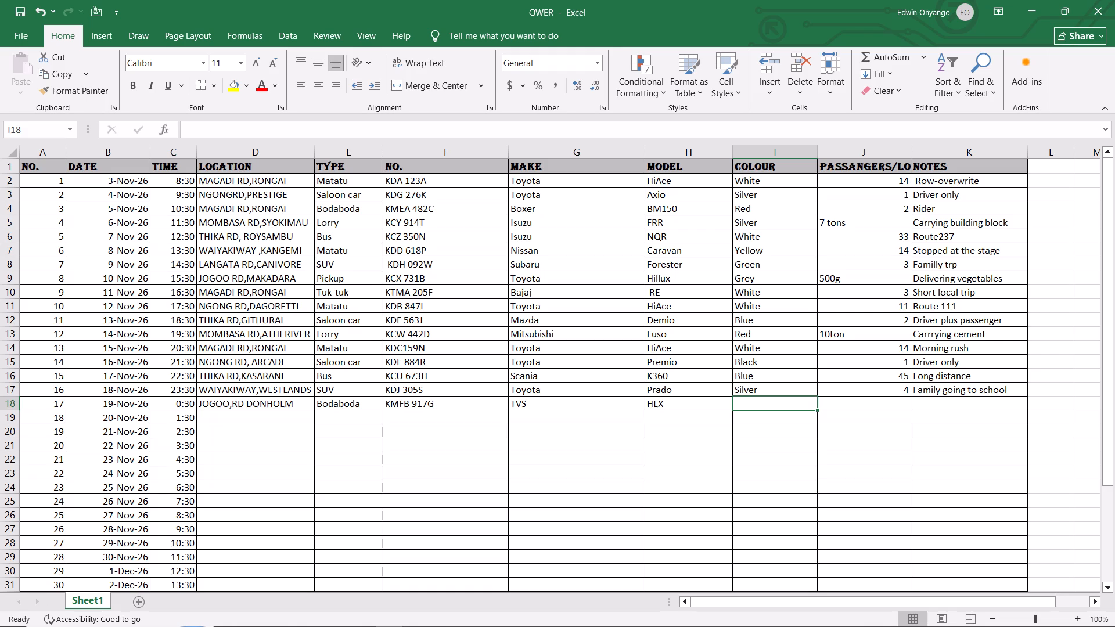
pyautogui.press('b')
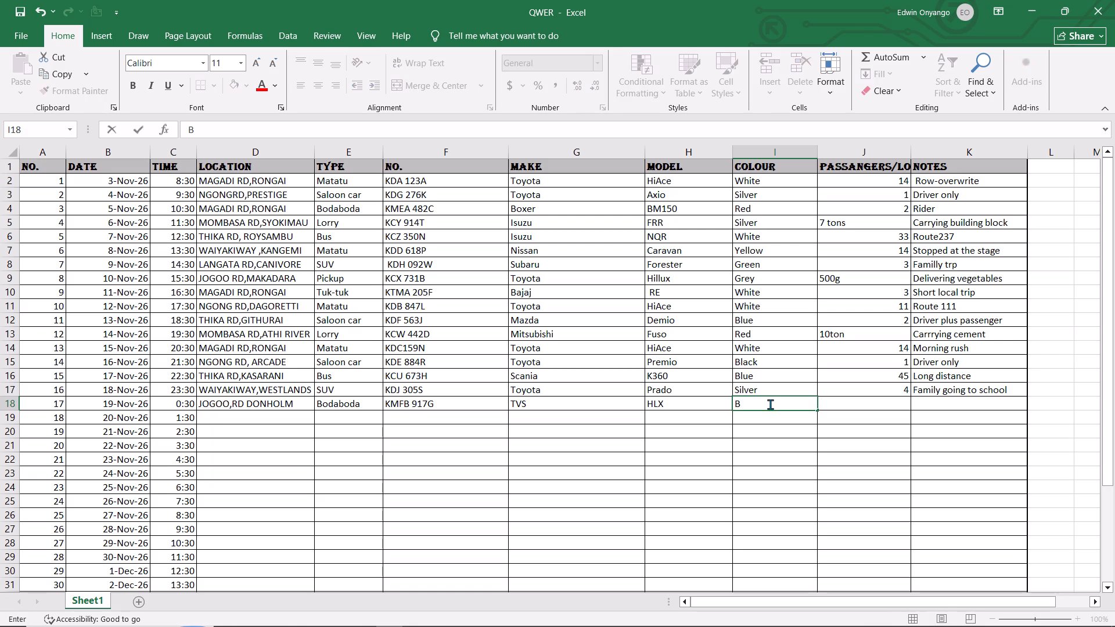
pyautogui.press('l')
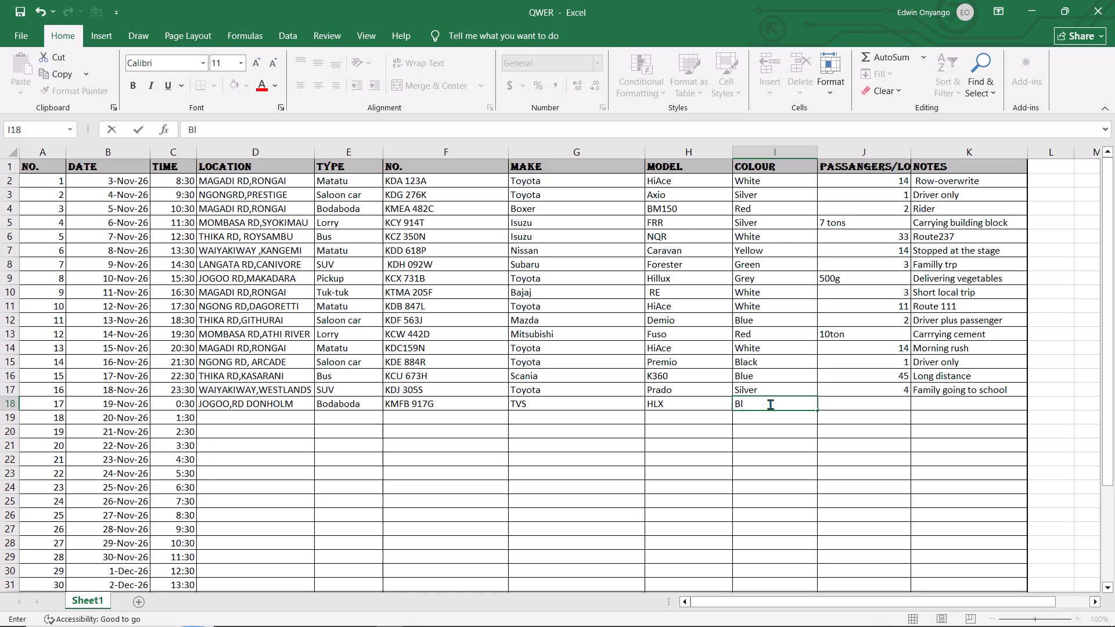
pyautogui.write('ack')
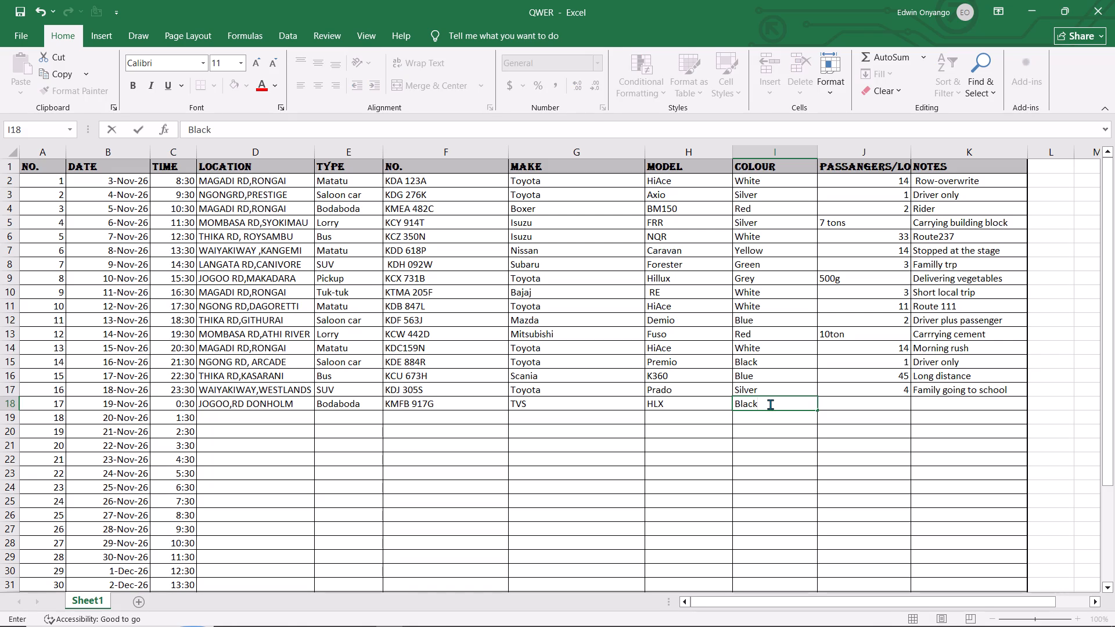
# Enter 1 as the passenger count of the 19-Nov-26 Bodaboda record in row 18.
pyautogui.click(844, 406)
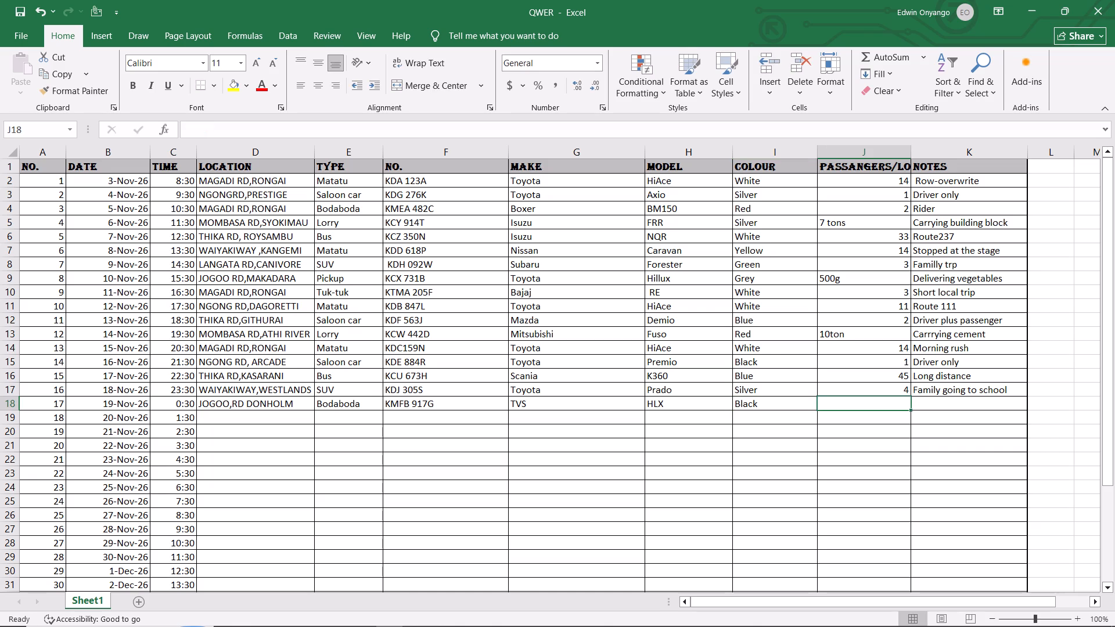
pyautogui.click(882, 403)
pyautogui.press('1')
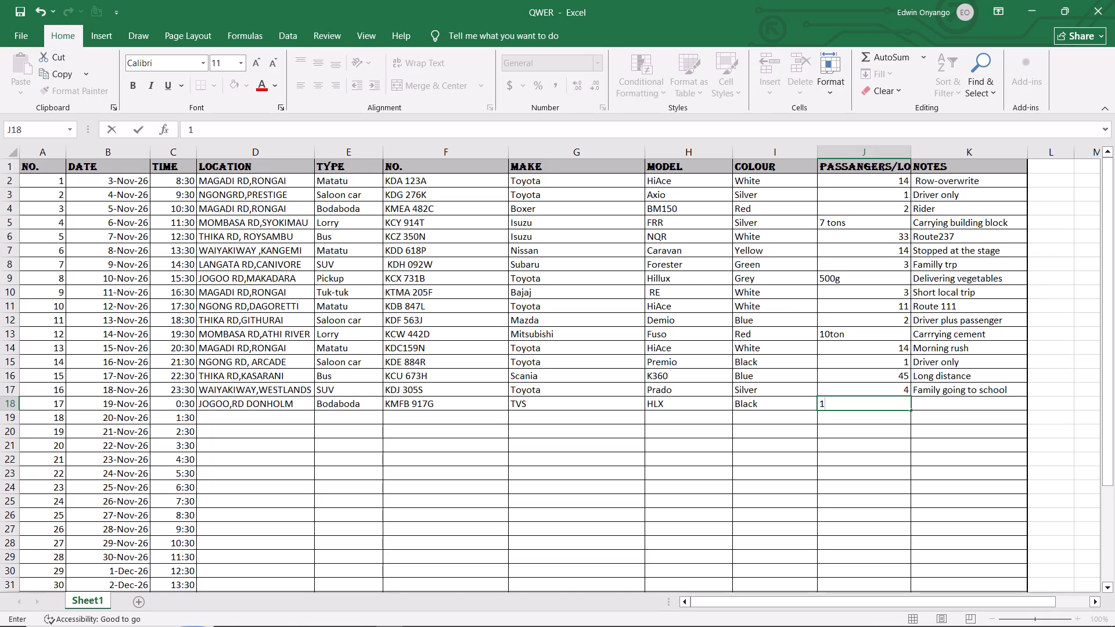
pyautogui.press('space')
pyautogui.write('rider')
pyautogui.press('BackSpace')
pyautogui.press('BackSpace')
pyautogui.press('BackSpace')
pyautogui.press('BackSpace')
pyautogui.press('BackSpace')
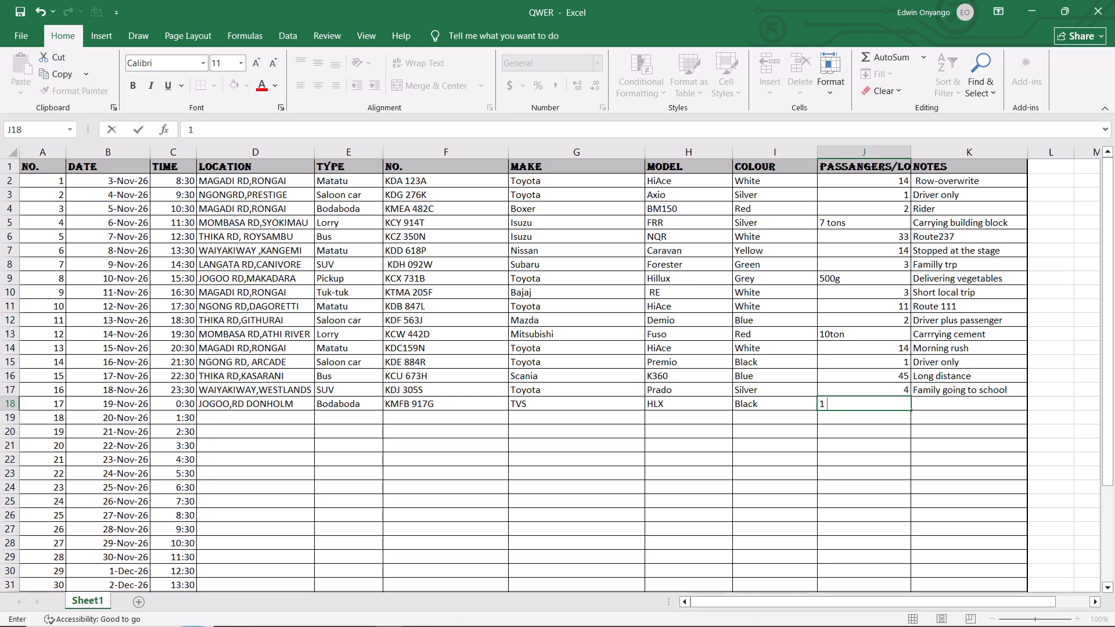
# Enter the note "Rider only" for the 19-Nov-26 Bodaboda record in row 18.
pyautogui.click(947, 406)
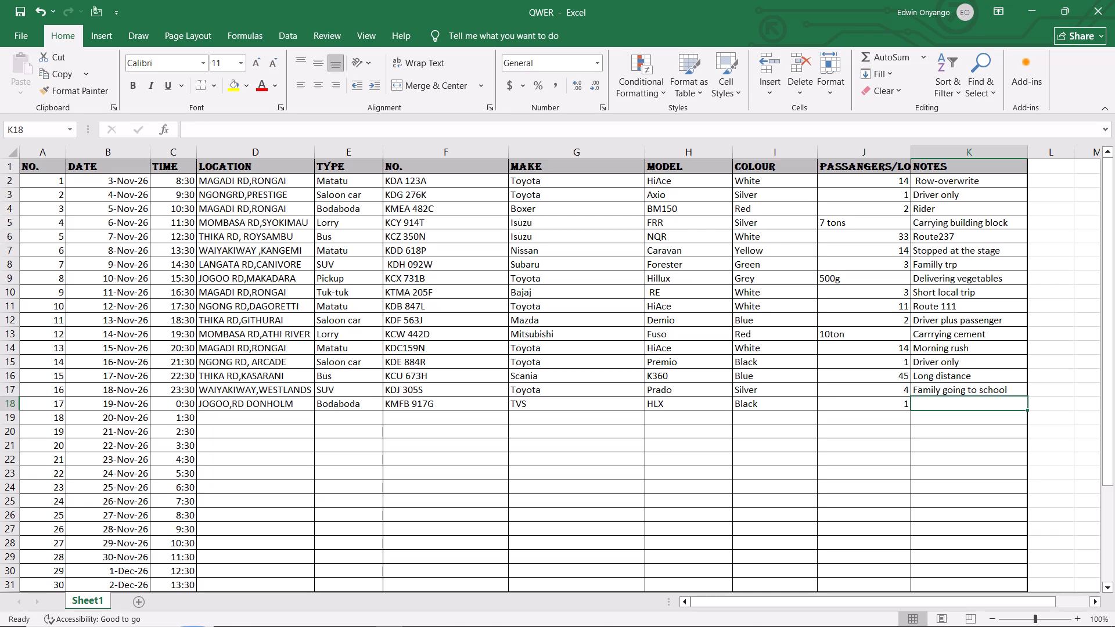
pyautogui.click(947, 406)
pyautogui.press('r')
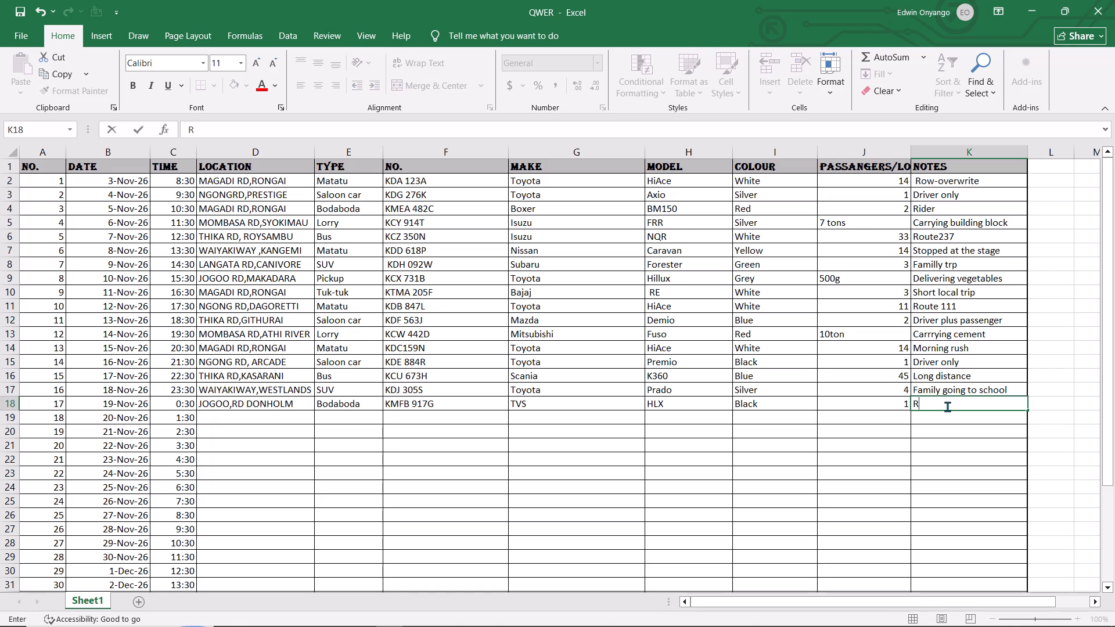
pyautogui.write('ider')
pyautogui.press('space')
pyautogui.write('onl')
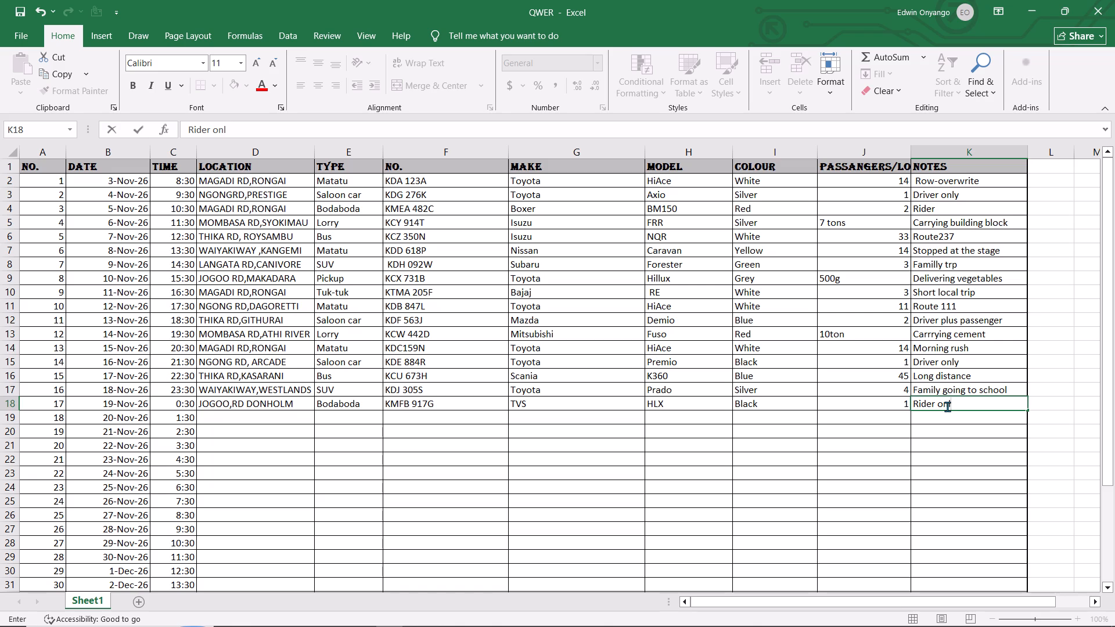
pyautogui.press('y')
pyautogui.click(293, 419)
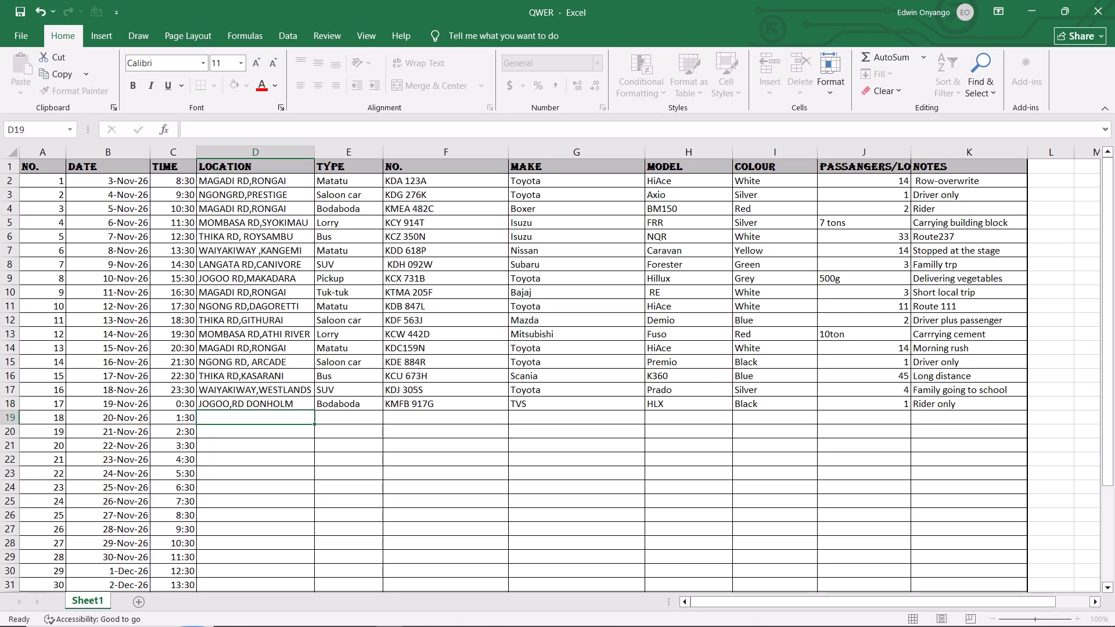
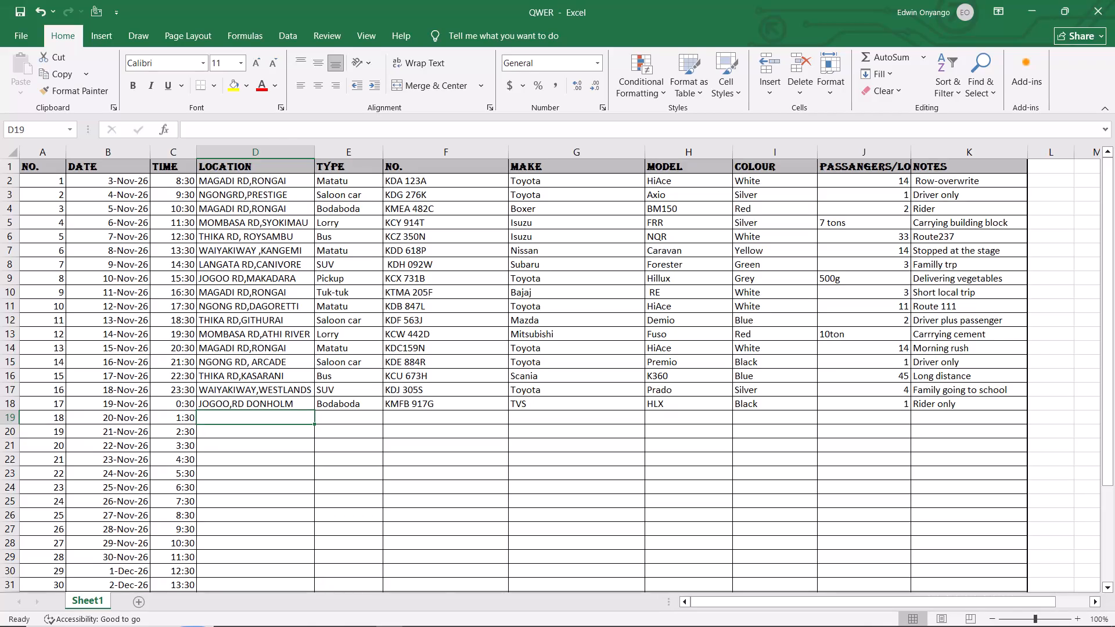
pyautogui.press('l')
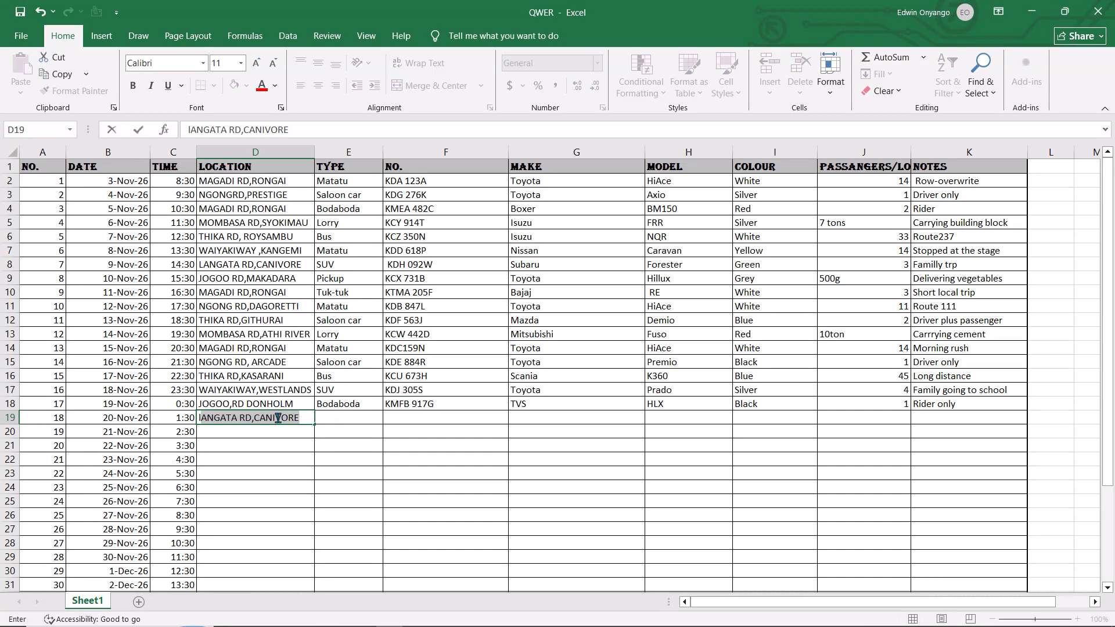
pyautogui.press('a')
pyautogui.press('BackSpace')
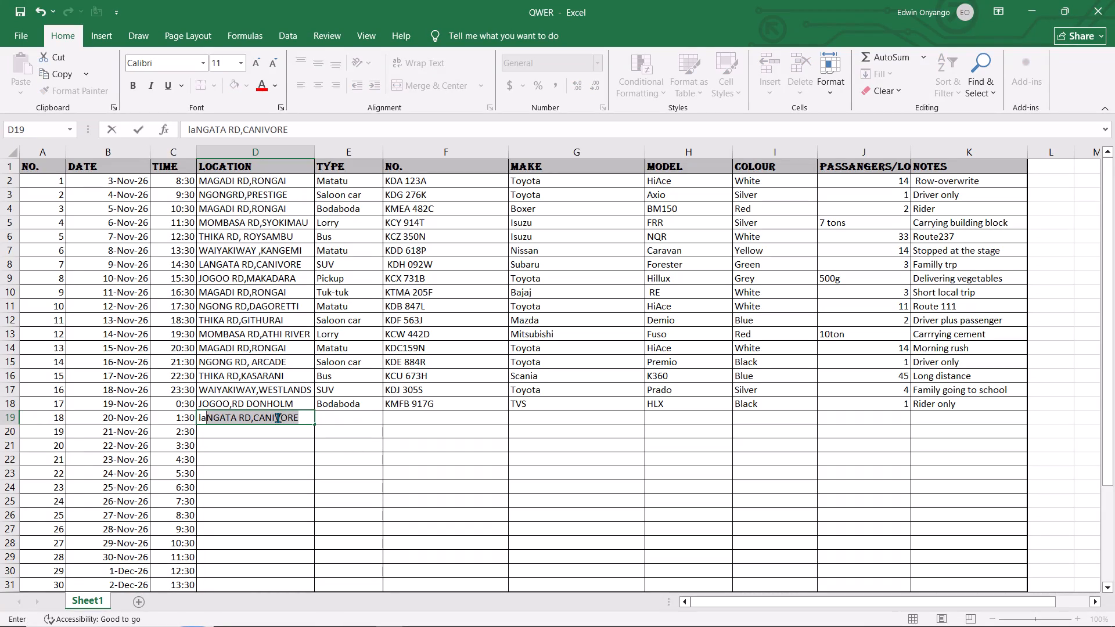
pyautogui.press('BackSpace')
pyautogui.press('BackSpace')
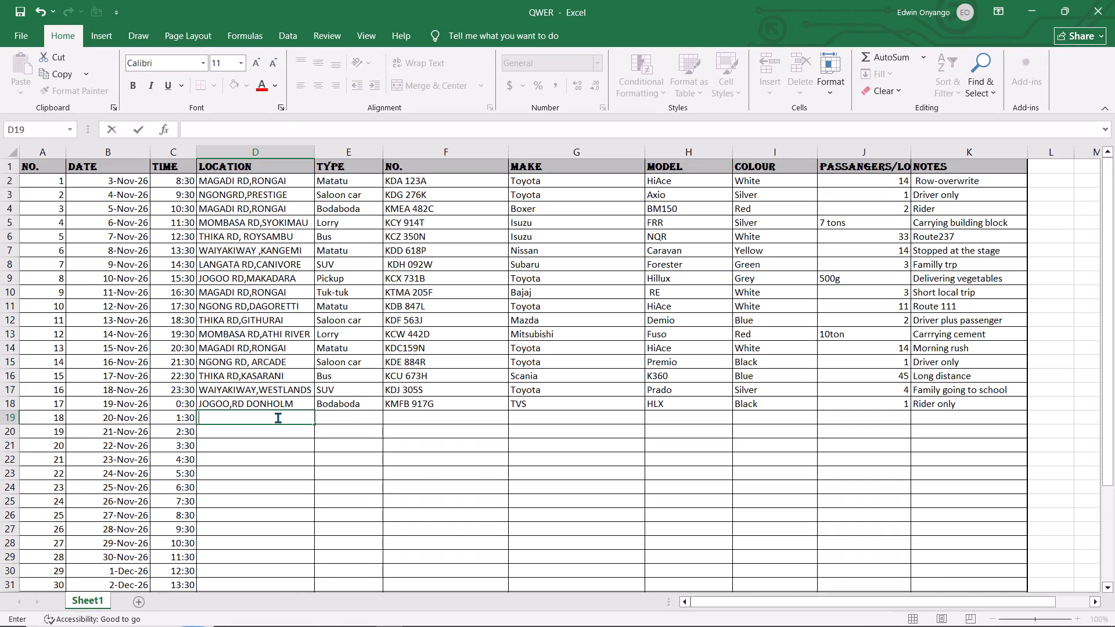
# Enter "LANGATA RD, WILSON AIRPORT" as the location of the 20-Nov-26 record in row 19.
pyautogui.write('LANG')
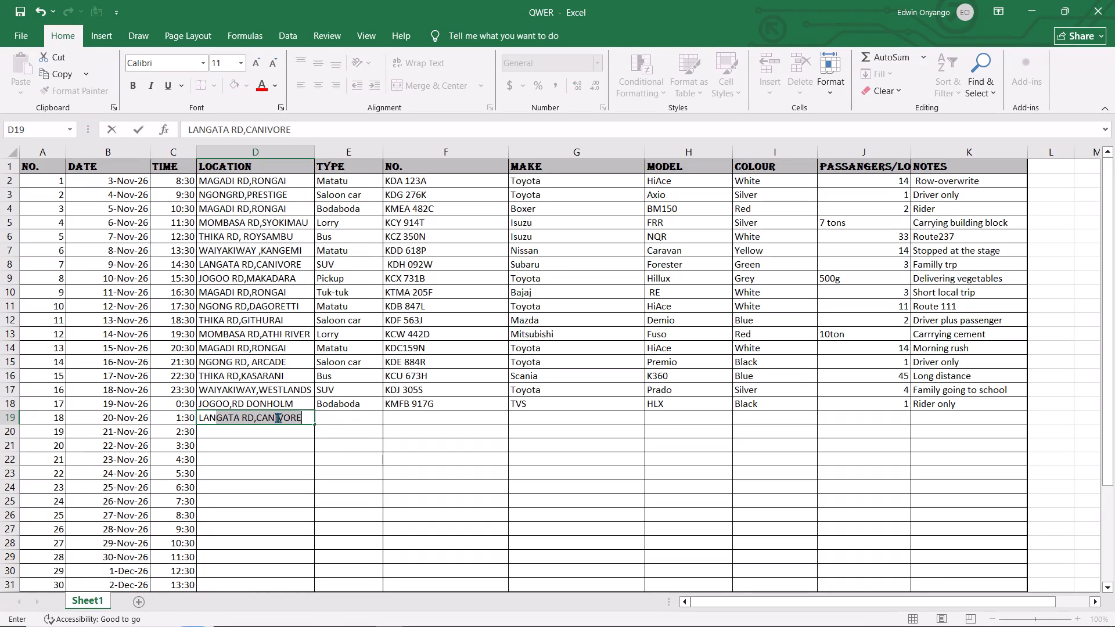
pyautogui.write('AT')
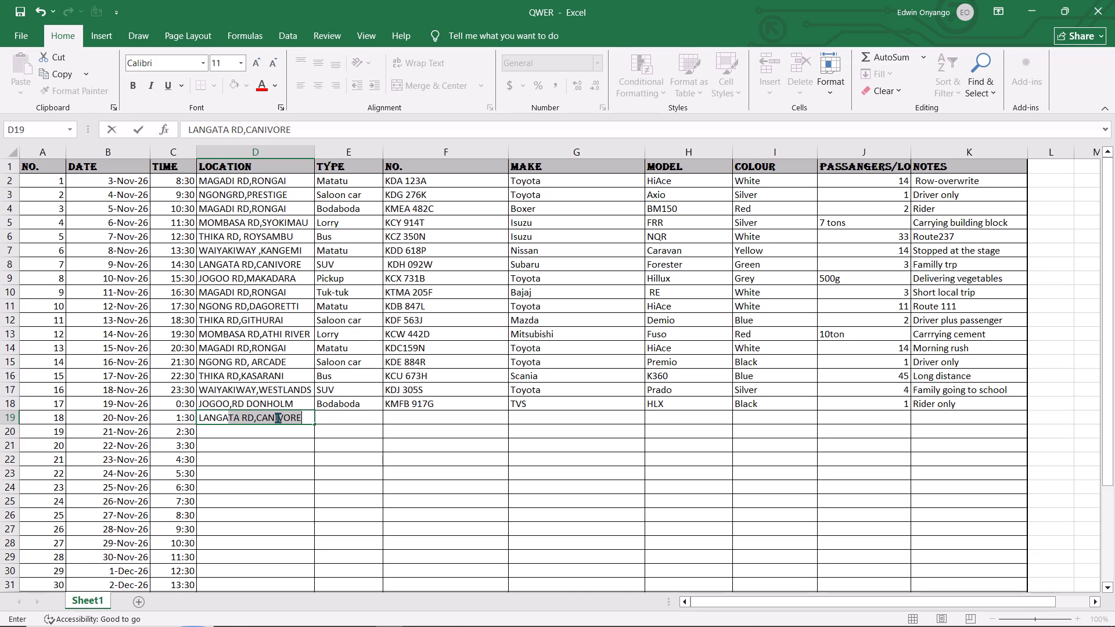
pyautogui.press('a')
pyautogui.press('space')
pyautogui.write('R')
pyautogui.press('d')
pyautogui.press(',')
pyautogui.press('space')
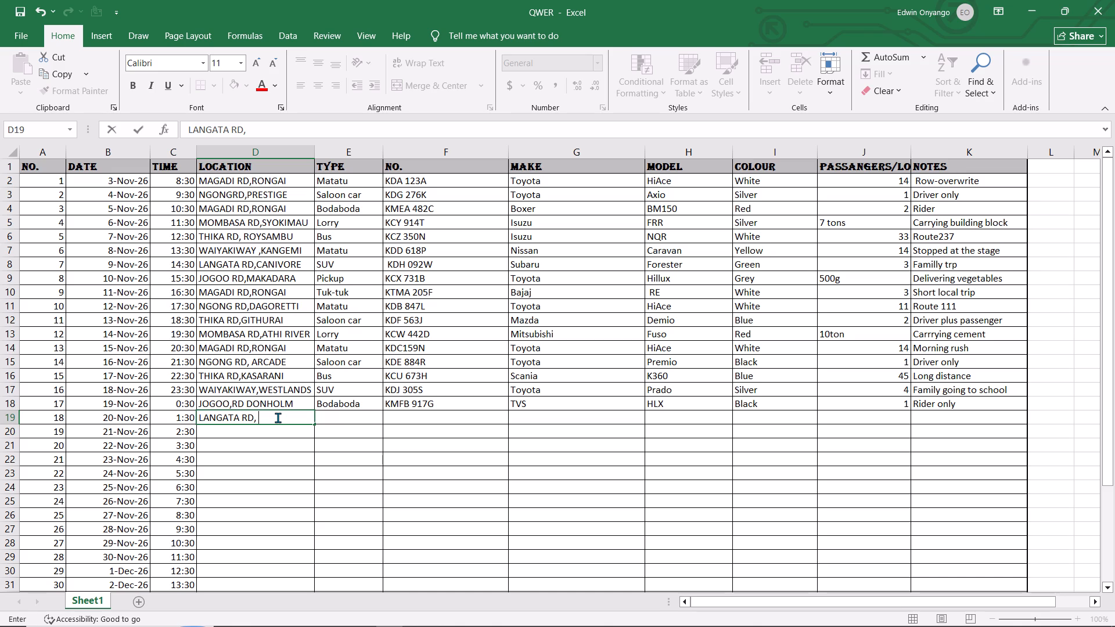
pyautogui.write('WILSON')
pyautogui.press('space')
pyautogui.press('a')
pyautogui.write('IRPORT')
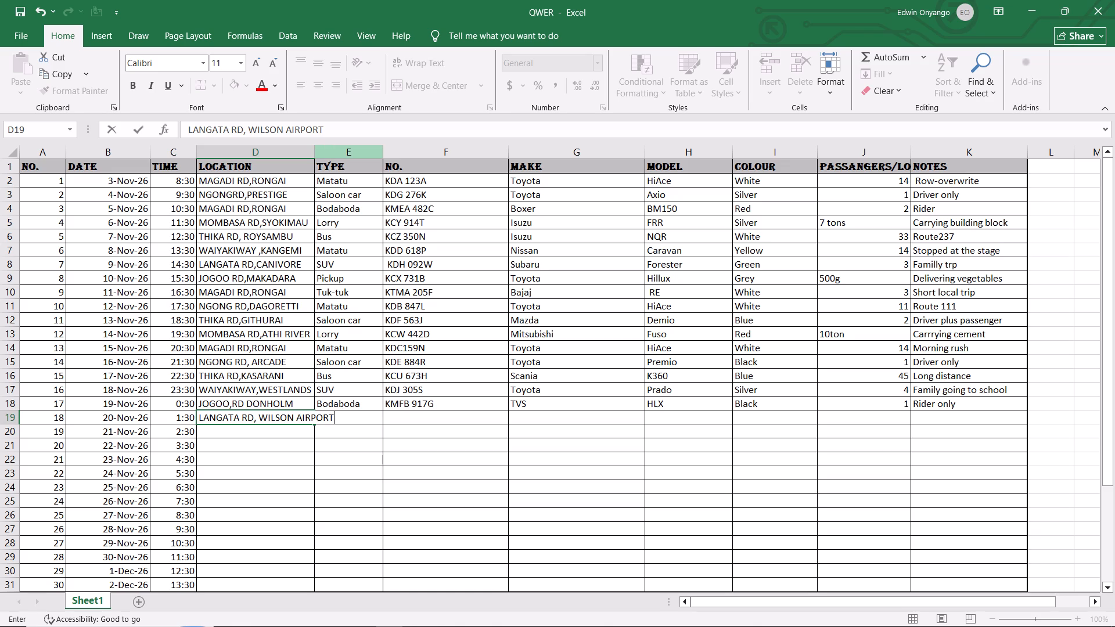
pyautogui.click(328, 224)
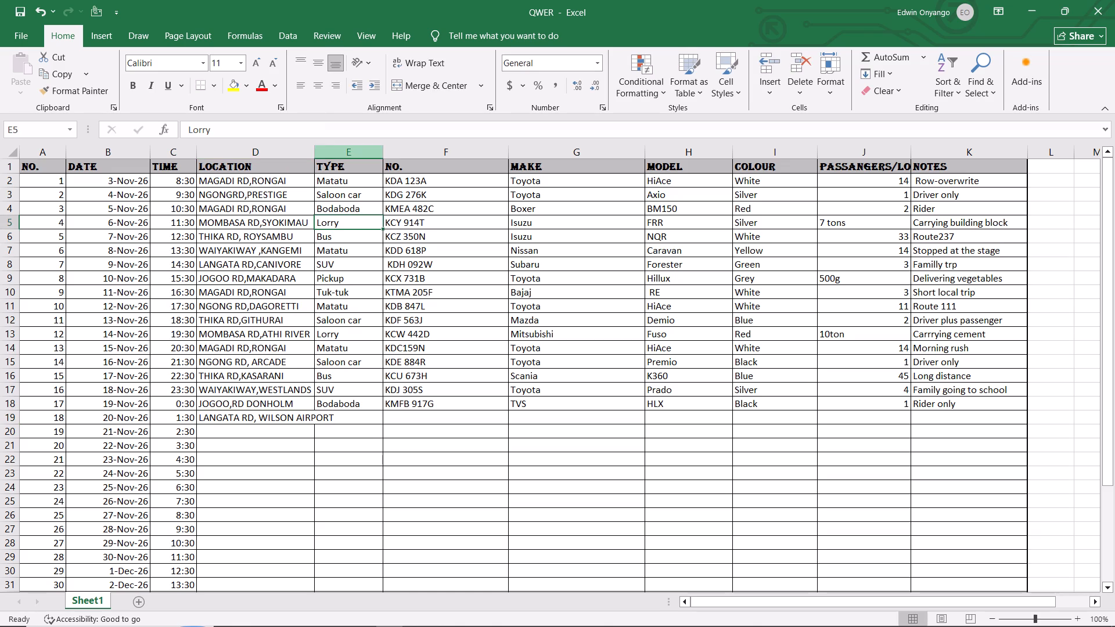
# Widen the LOCATION column to about 27.89 so the Wilson Airport entry fits within it.
pyautogui.moveTo(310, 151); pyautogui.dragTo(358, 142)
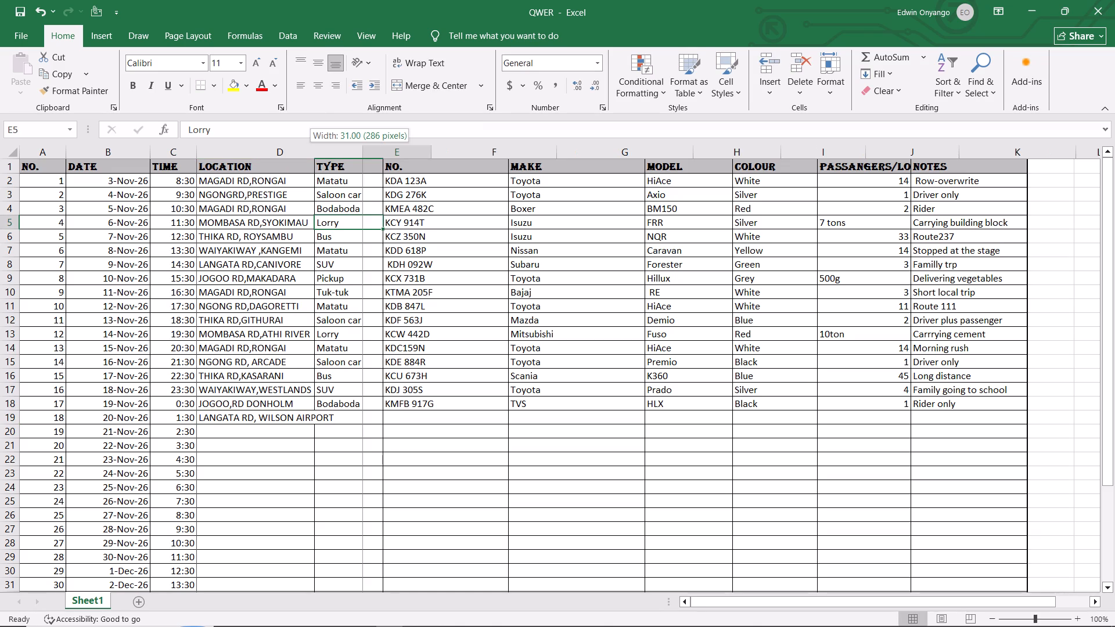
pyautogui.moveTo(358, 142); pyautogui.dragTo(342, 138)
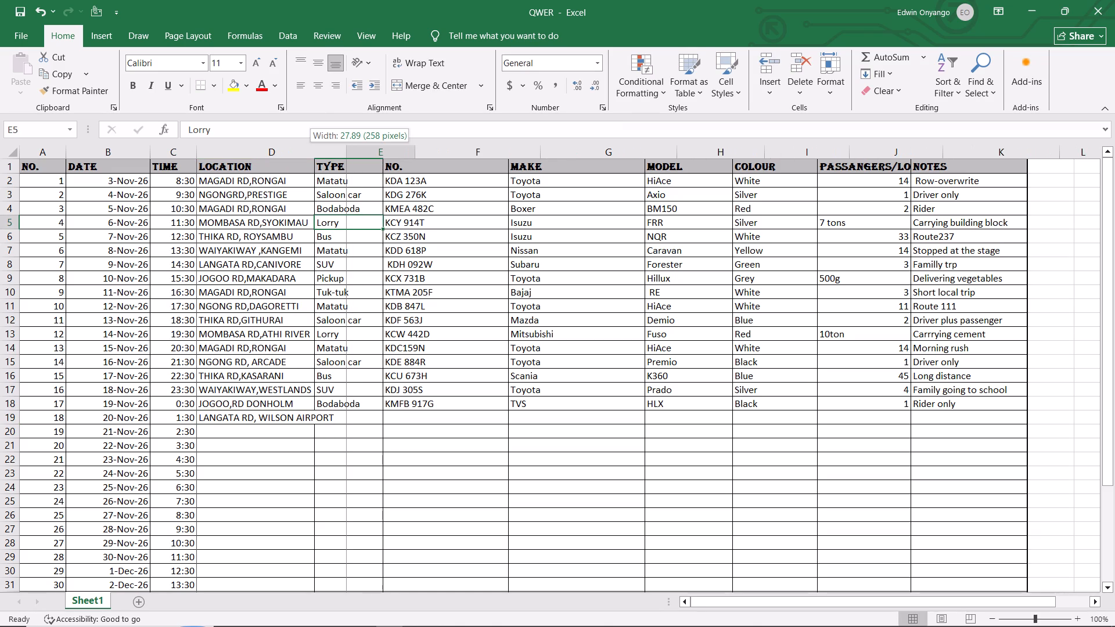
pyautogui.moveTo(342, 138); pyautogui.dragTo(342, 137)
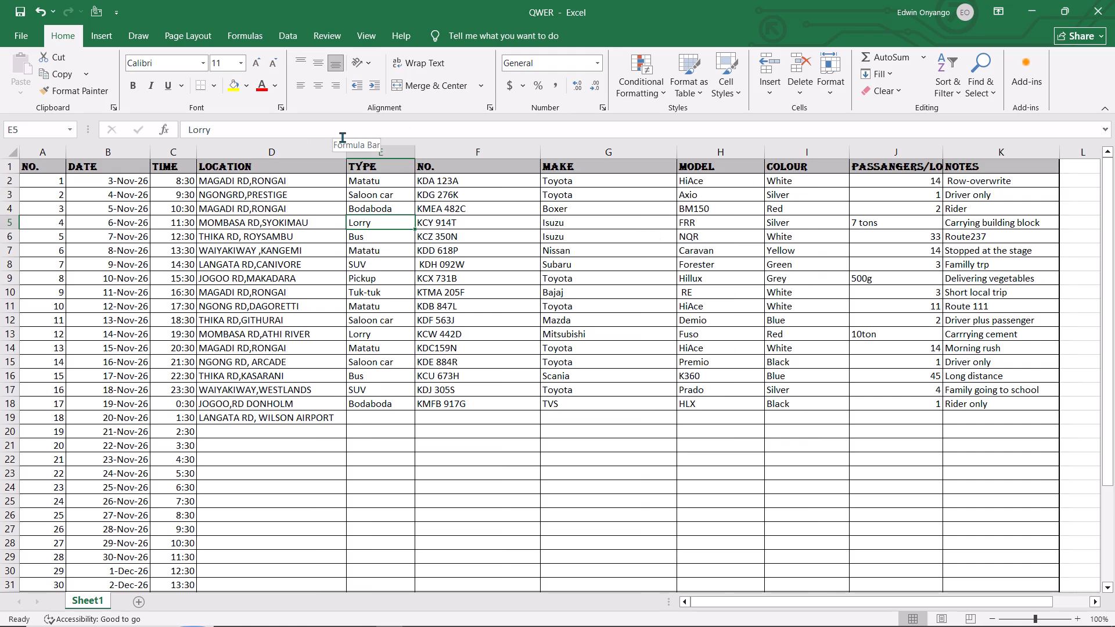
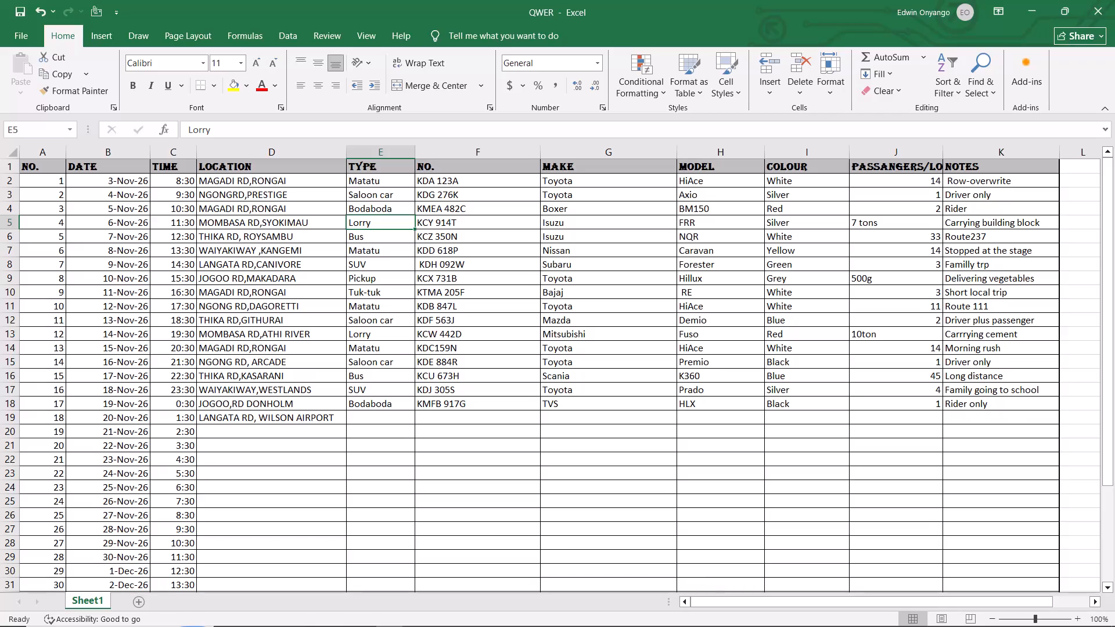
# Enter "Pickup" as the vehicle type of the 20-Nov-26 record in row 19.
pyautogui.click(366, 420)
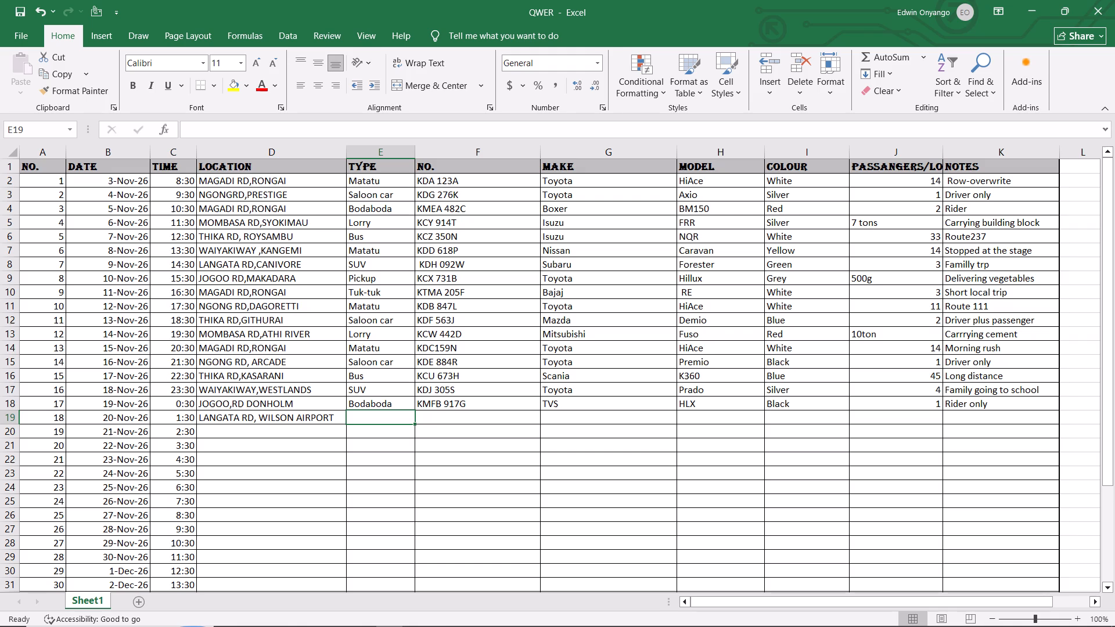
pyautogui.click(380, 419)
pyautogui.press('p')
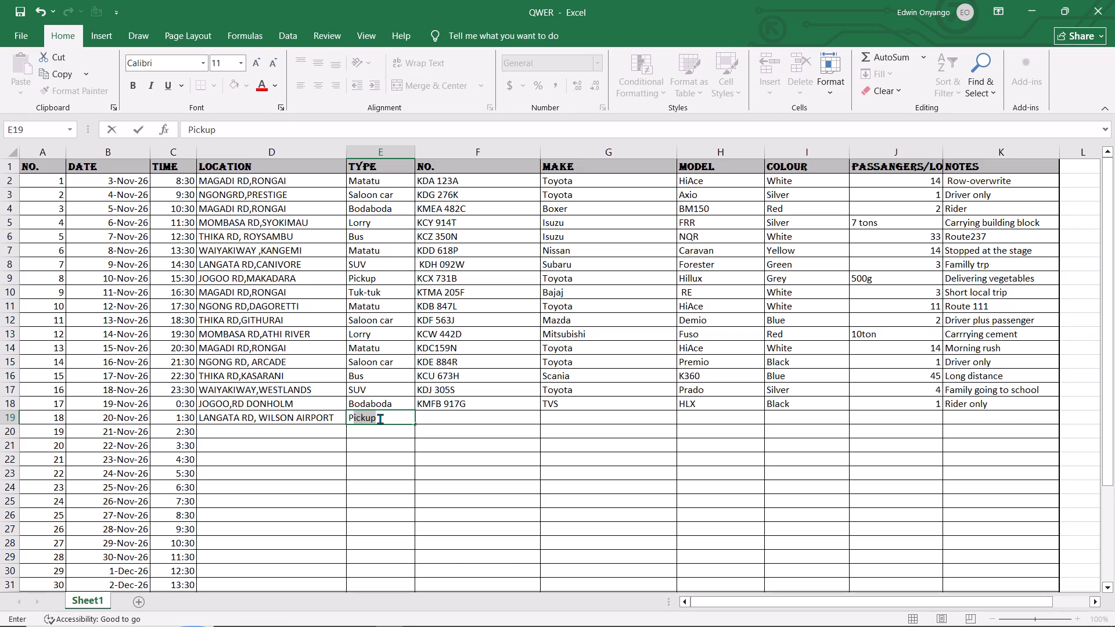
pyautogui.press('i')
pyautogui.press('c')
pyautogui.press('k')
pyautogui.press('u')
pyautogui.press('p')
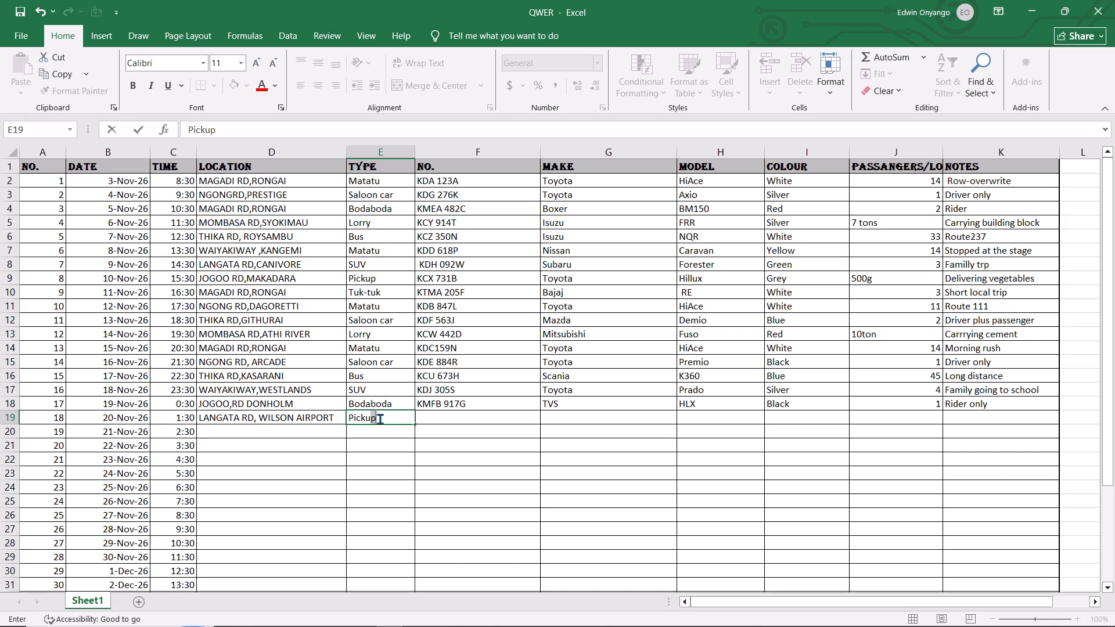
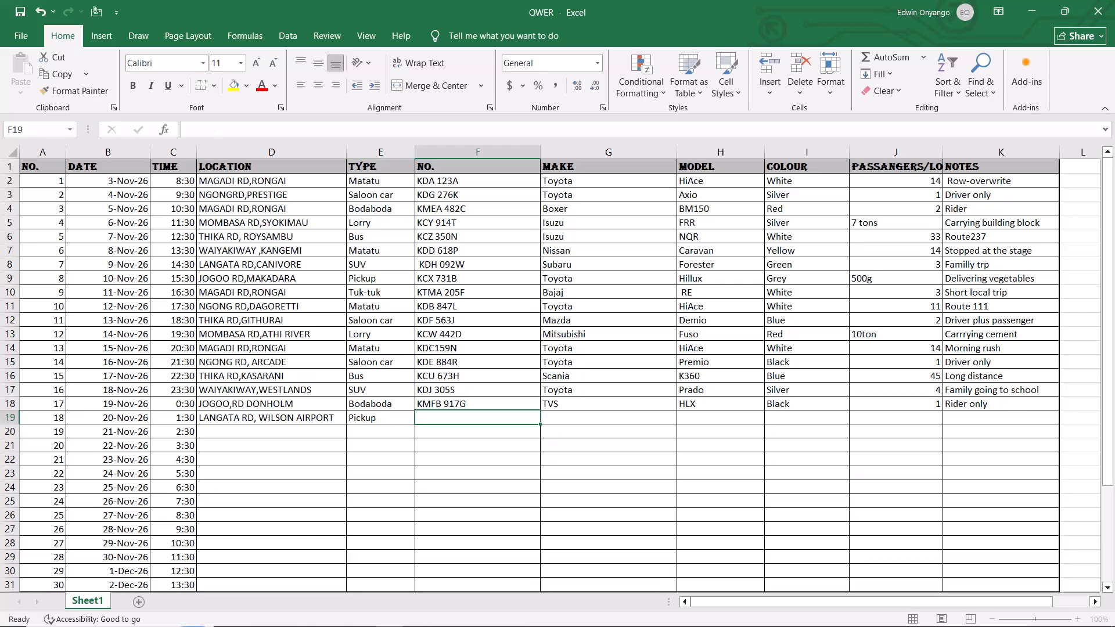
# Enter the vehicle registration number of the 20-Nov-26 record in row 19, starting with "K".
pyautogui.press('k')
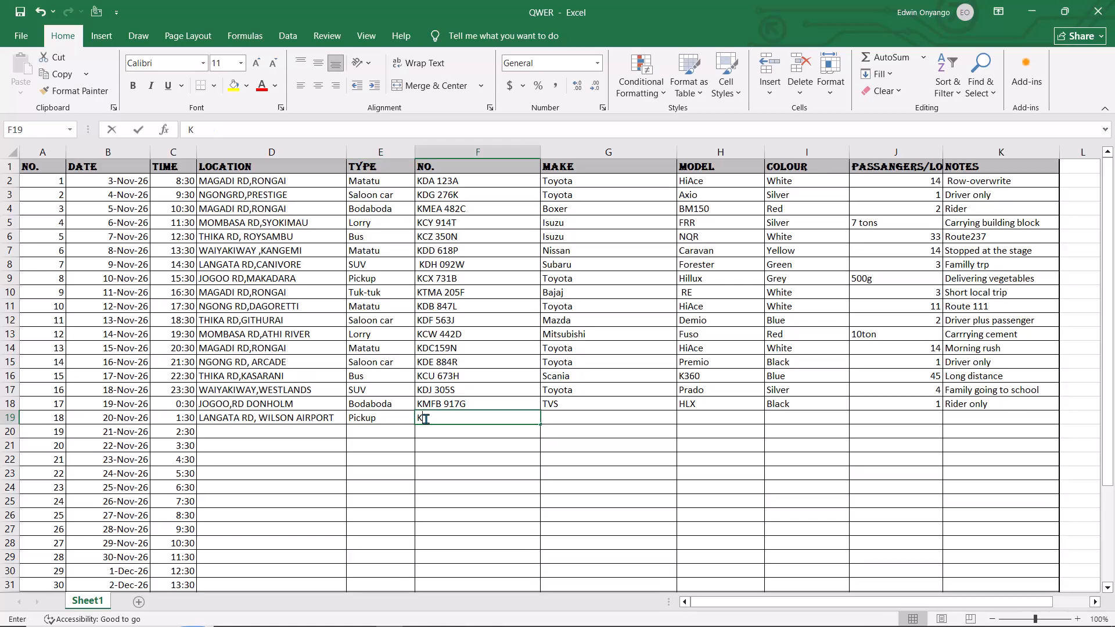
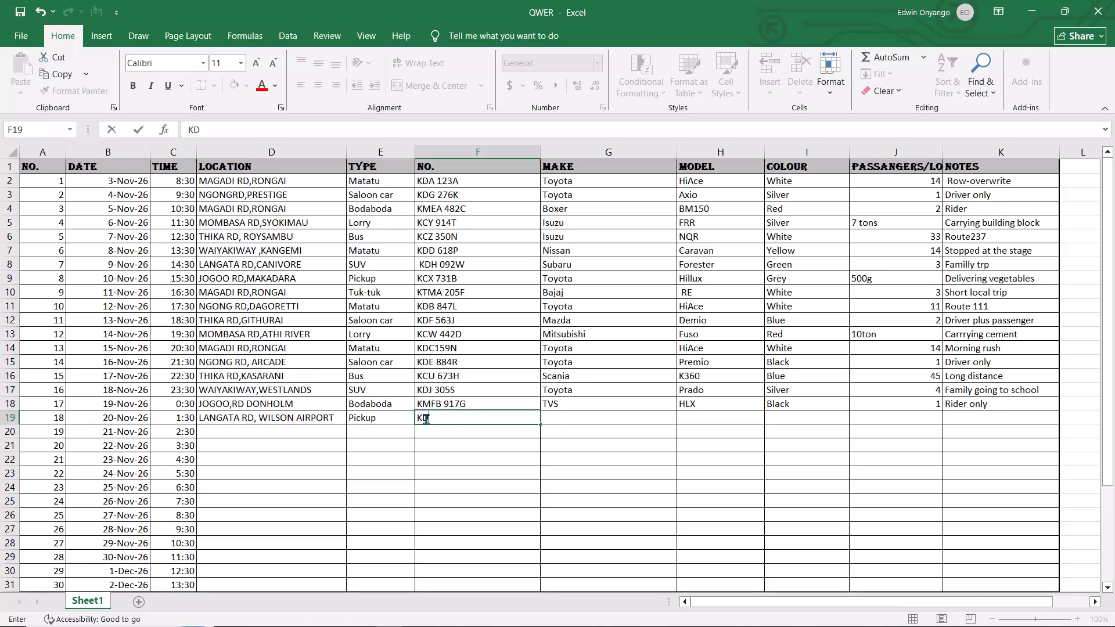
pyautogui.press('f')
pyautogui.press('space')
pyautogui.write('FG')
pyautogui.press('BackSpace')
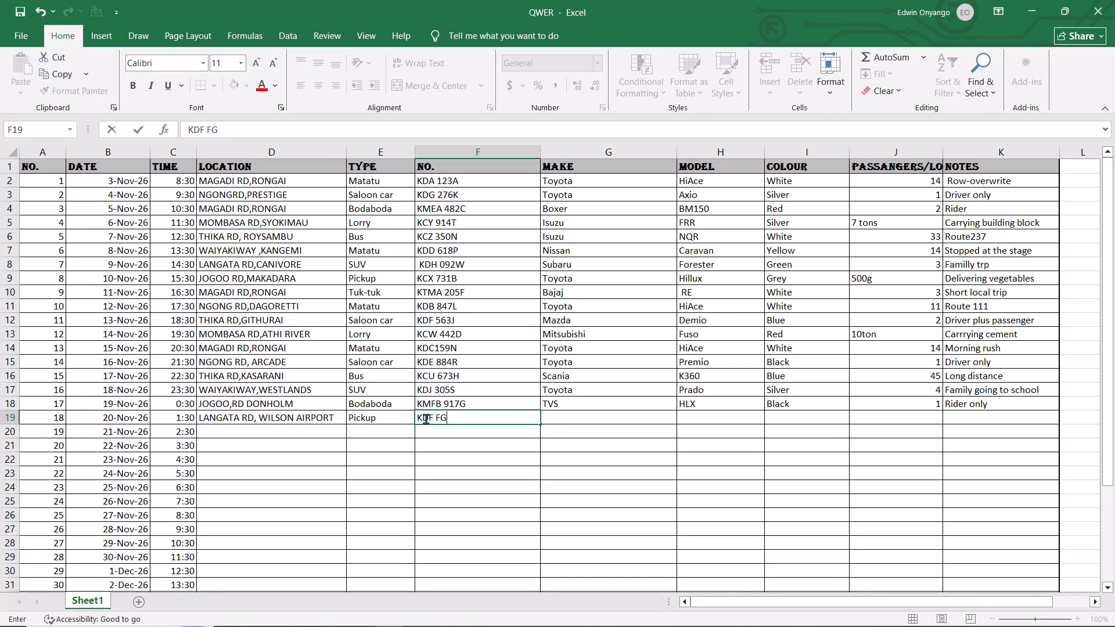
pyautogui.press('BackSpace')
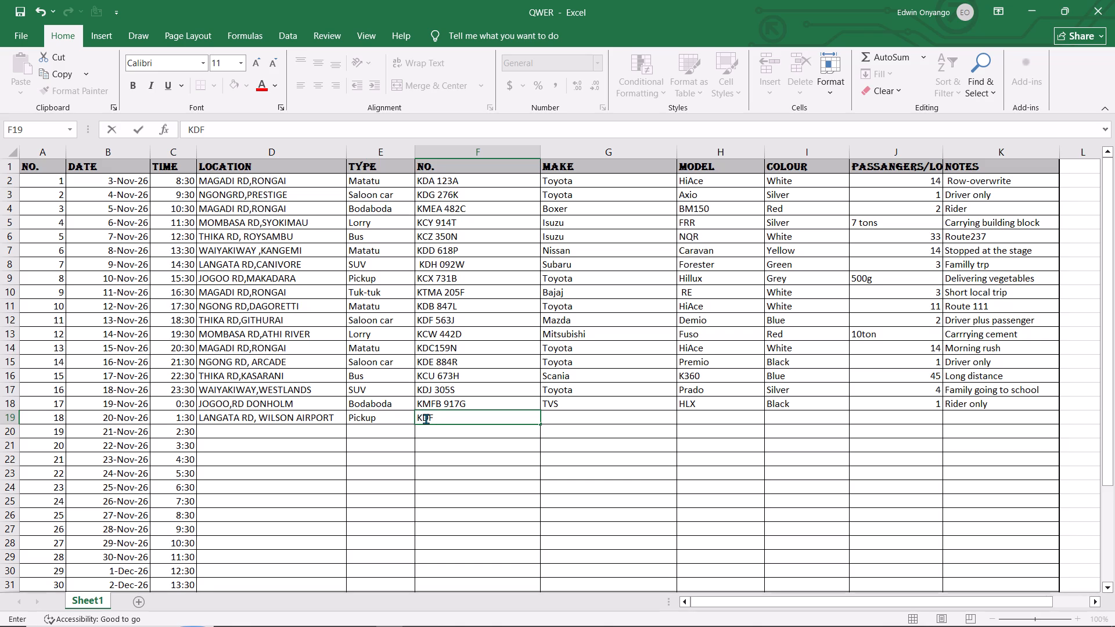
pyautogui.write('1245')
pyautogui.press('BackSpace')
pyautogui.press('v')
pyautogui.click(597, 416)
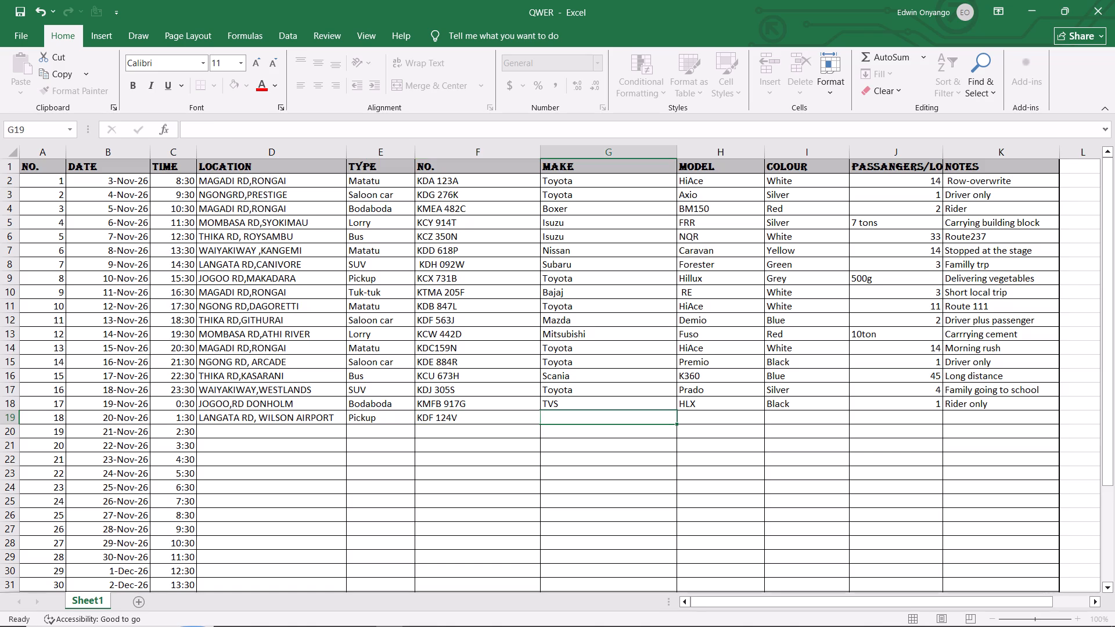
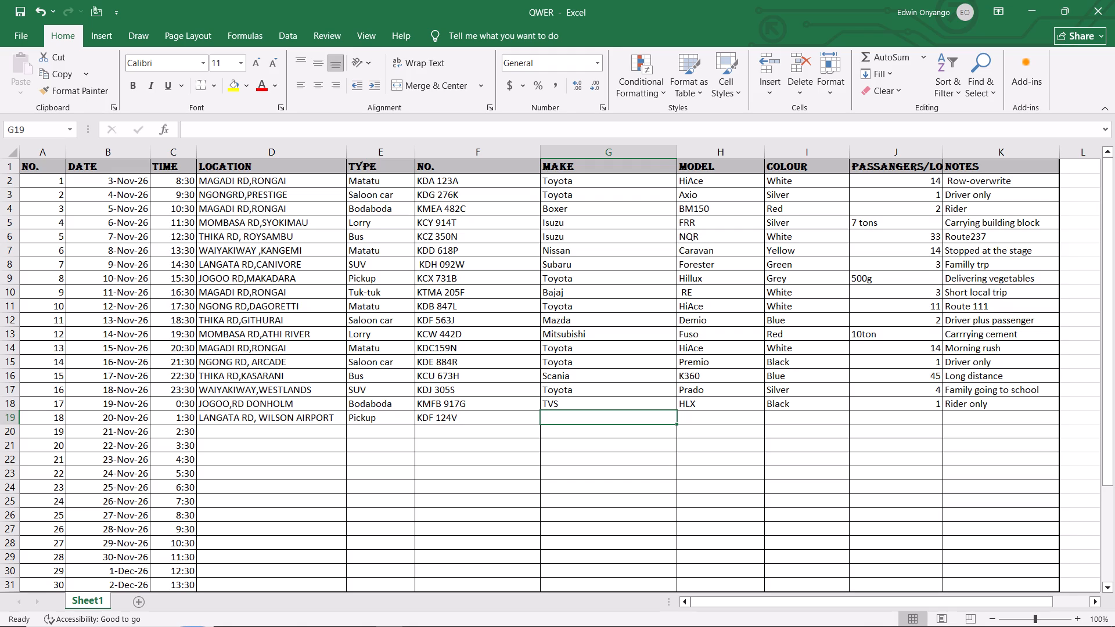
# Enter Isuzu as the make of the 20-Nov-26 pickup record in row 19.
pyautogui.click(589, 423)
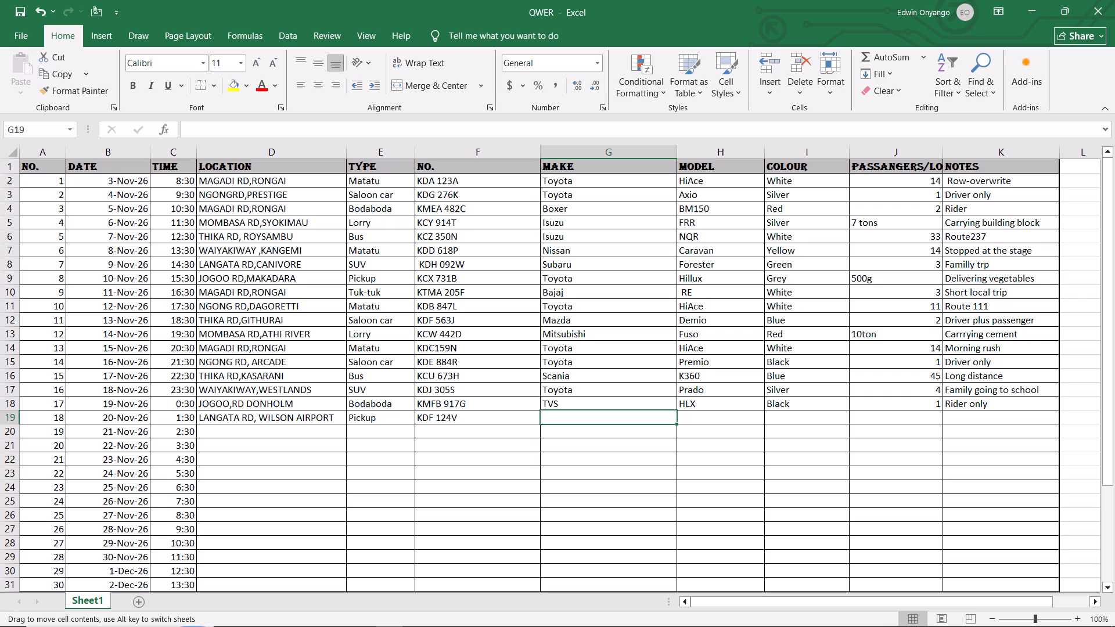
pyautogui.press('i')
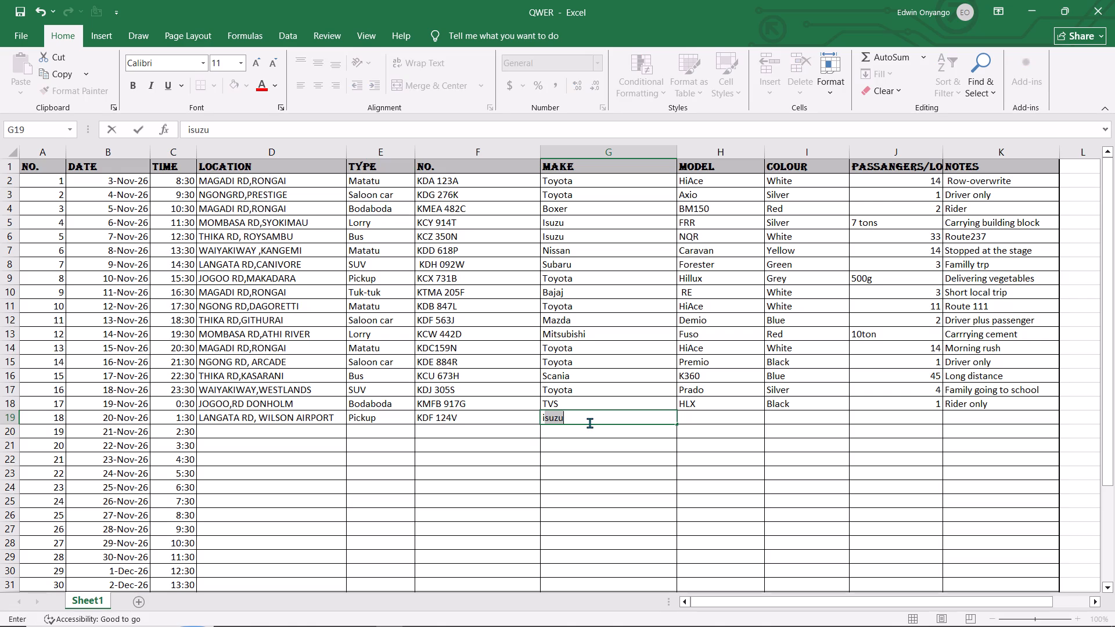
pyautogui.press('BackSpace')
pyautogui.press('BackSpace')
pyautogui.press('i')
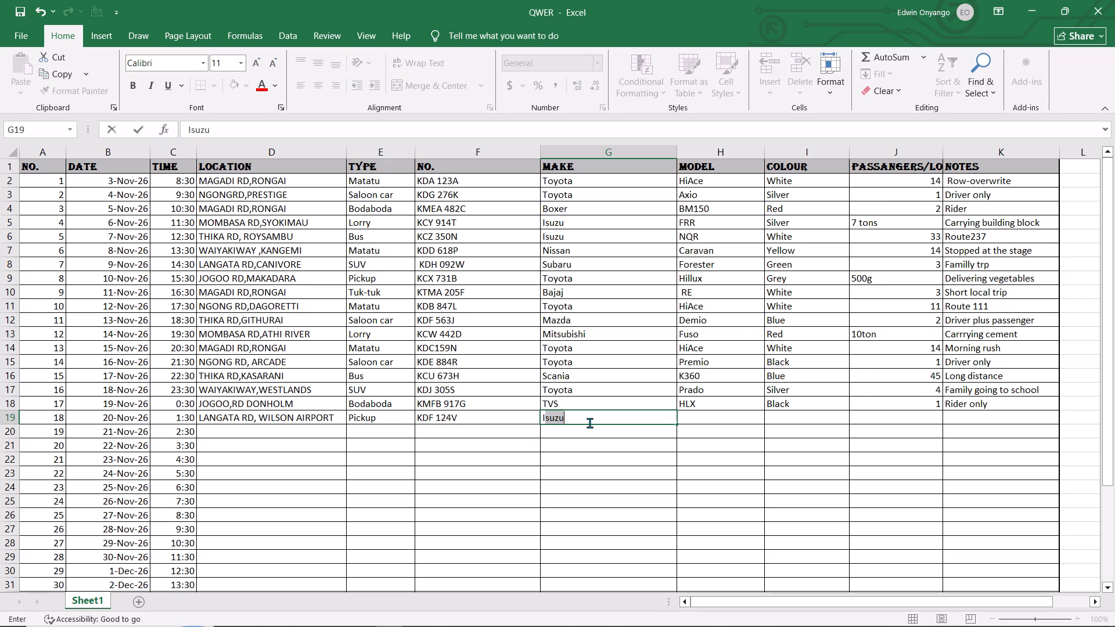
pyautogui.write('su')
pyautogui.press('z')
pyautogui.press('u')
pyautogui.click(700, 417)
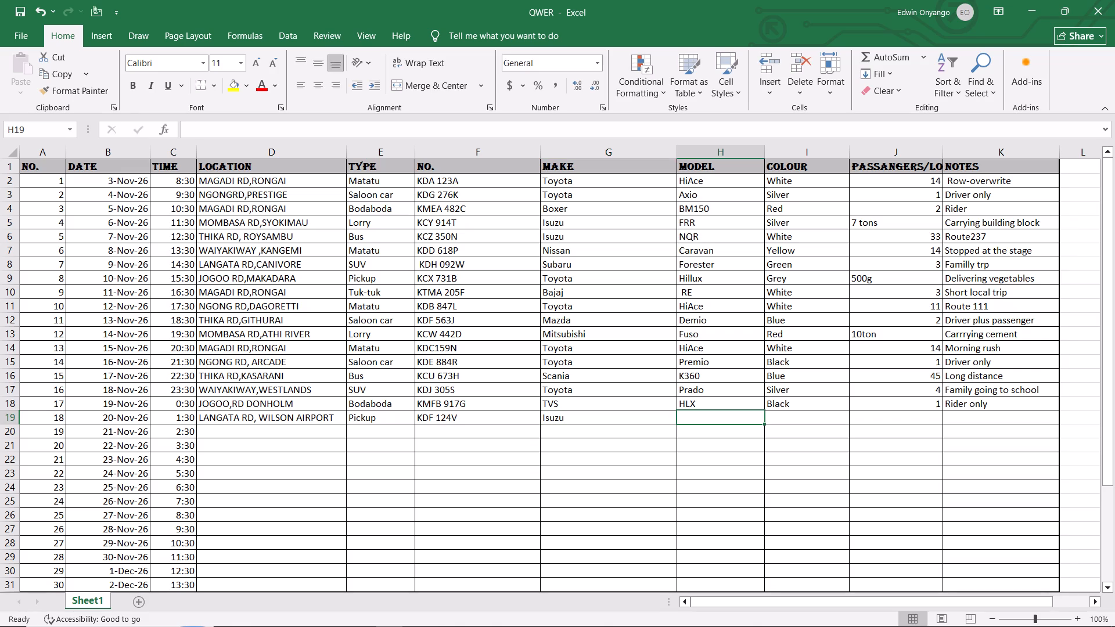
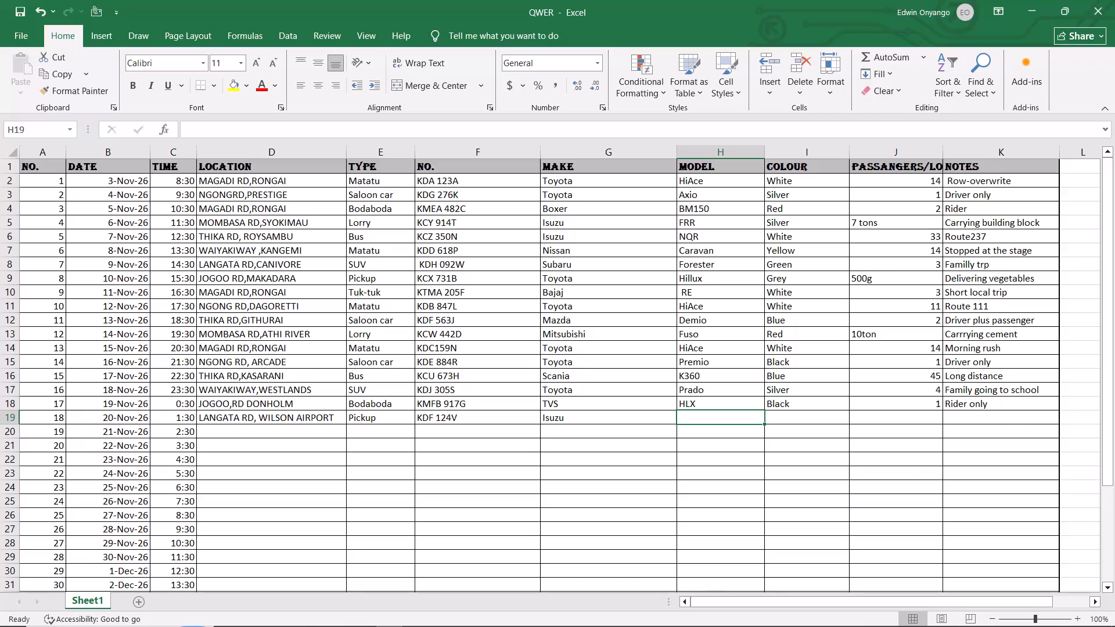
# Enter D-max as the model of the 20-Nov-26 Isuzu pickup in row 19.
pyautogui.click(710, 421)
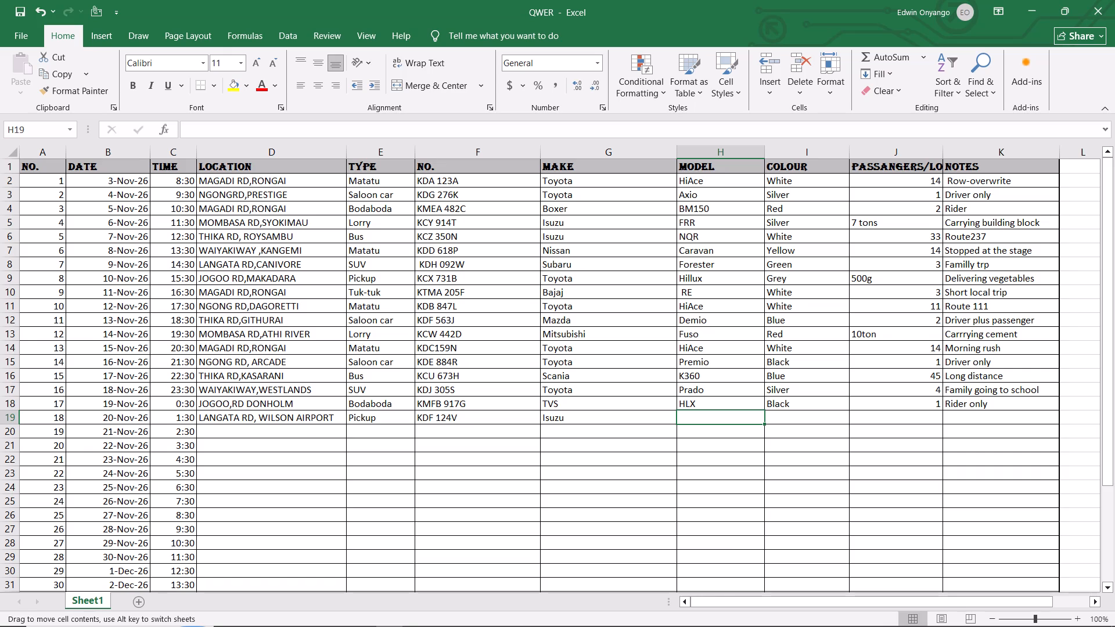
pyautogui.click(726, 423)
pyautogui.press('a')
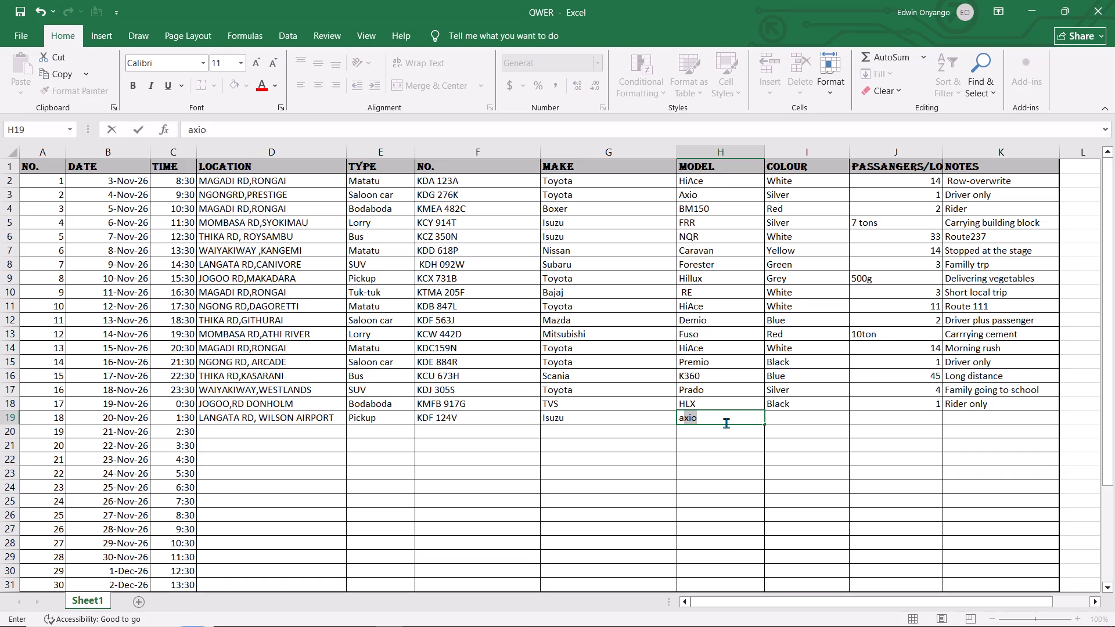
pyautogui.press('BackSpace')
pyautogui.press('BackSpace')
pyautogui.press('d')
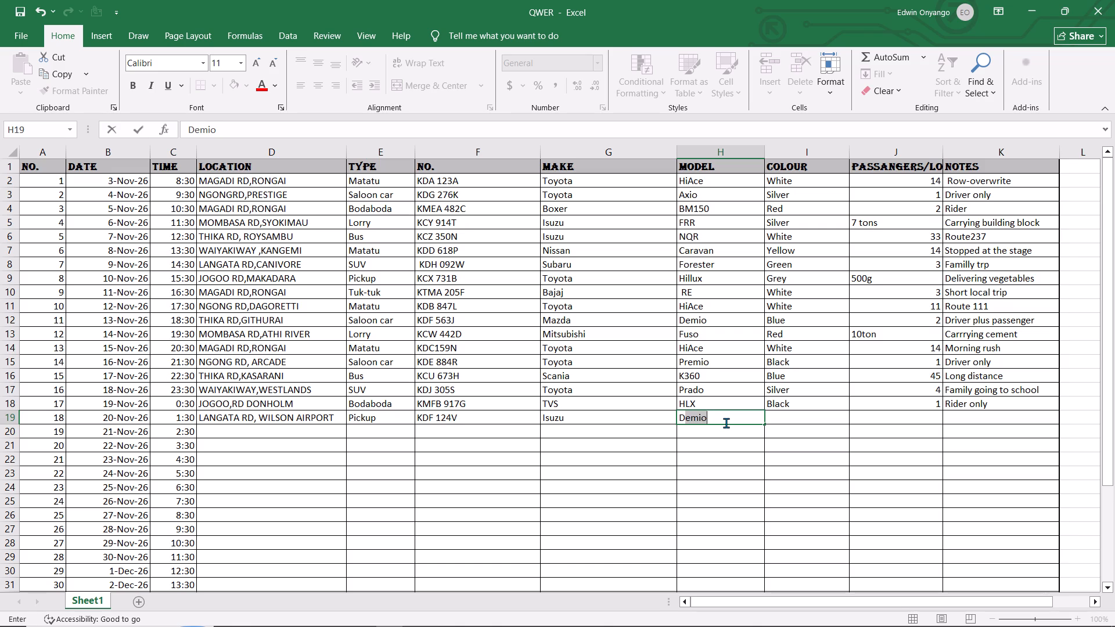
pyautogui.press('-')
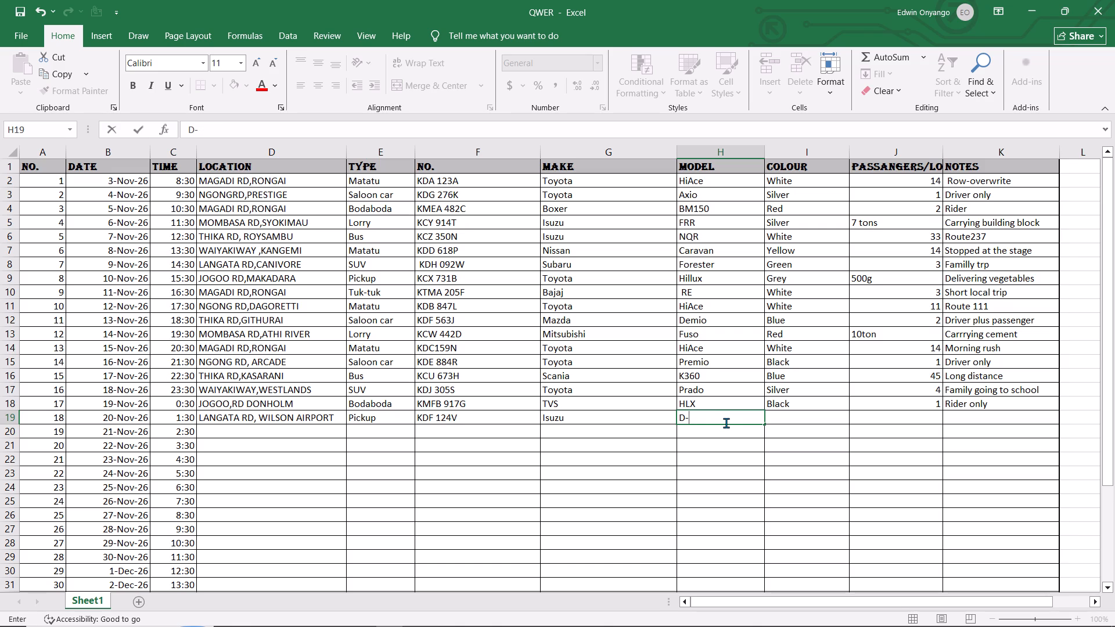
pyautogui.write('ma')
pyautogui.press('x')
# Enter White as the colour of the 20-Nov-26 pickup in row 19.
pyautogui.click(789, 414)
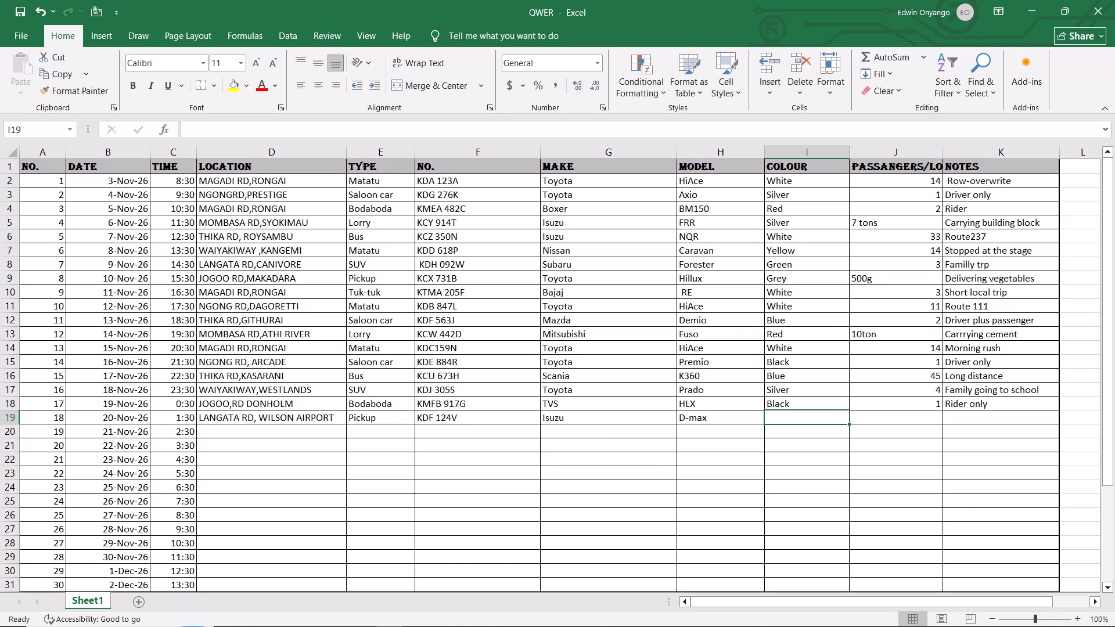
pyautogui.press('w')
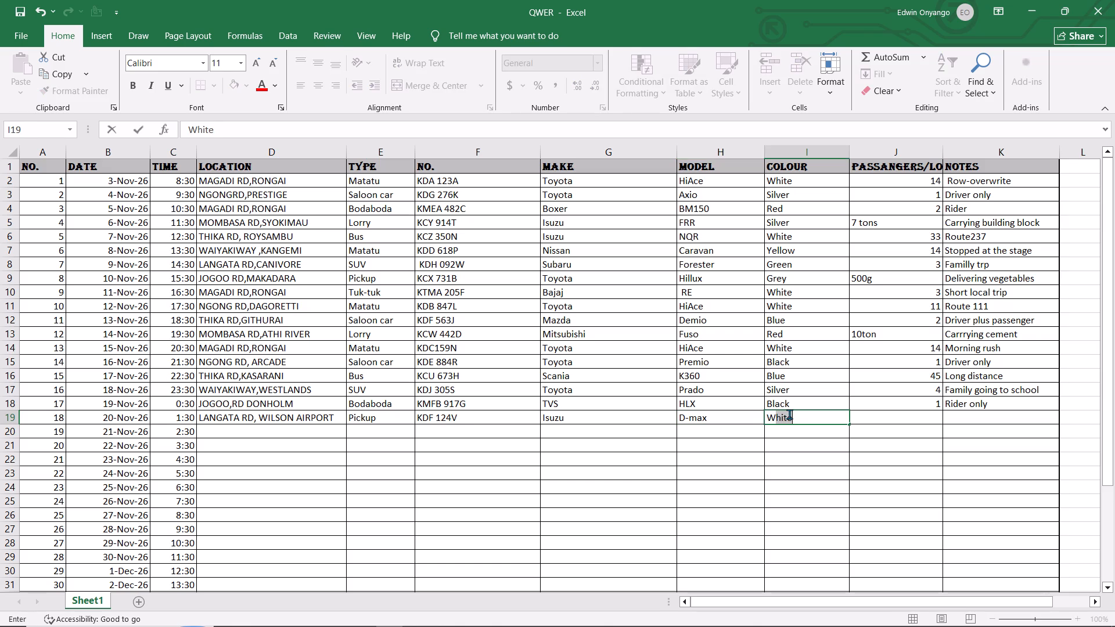
pyautogui.write('hi')
pyautogui.press('t')
pyautogui.press('e')
# Capitalise the M in the row 19 model so the entry reads D-Max.
pyautogui.click(707, 422)
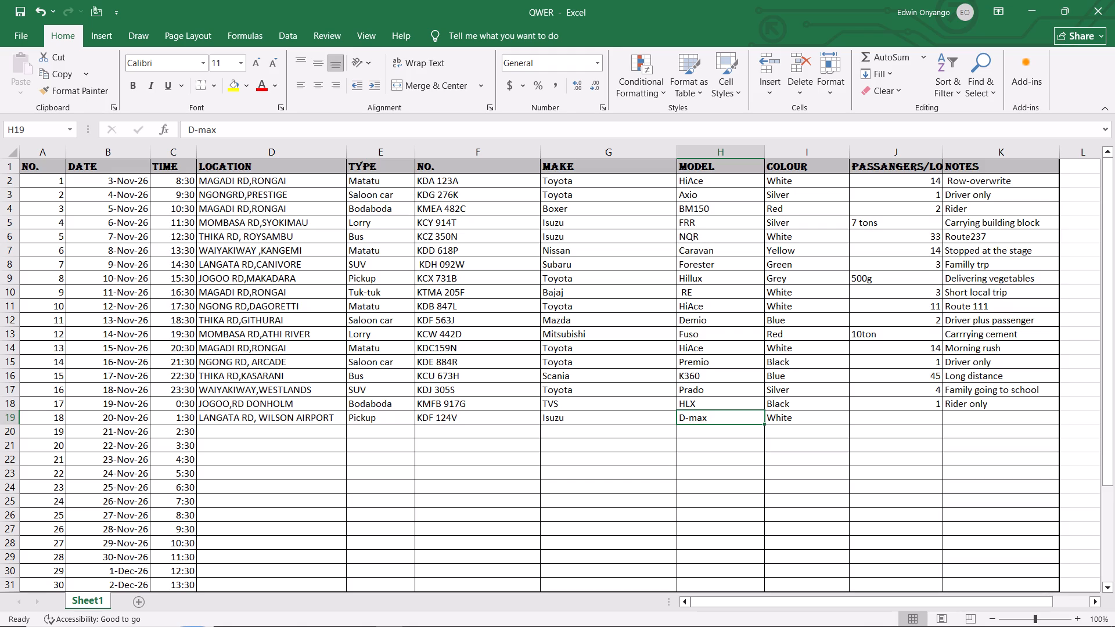
pyautogui.click(699, 423)
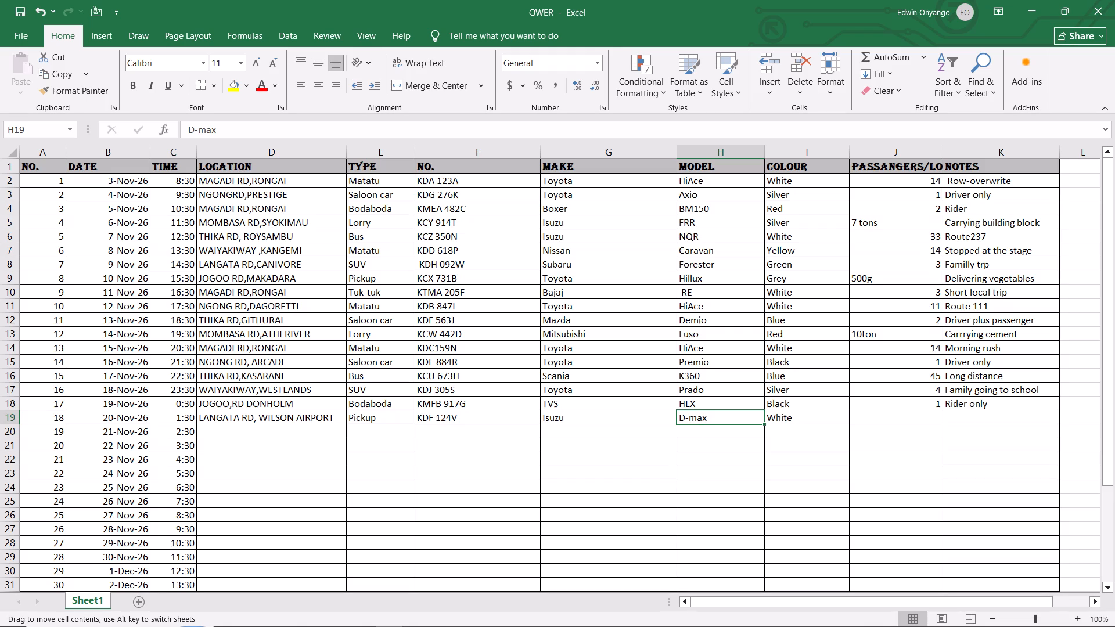
pyautogui.doubleClick(698, 417)
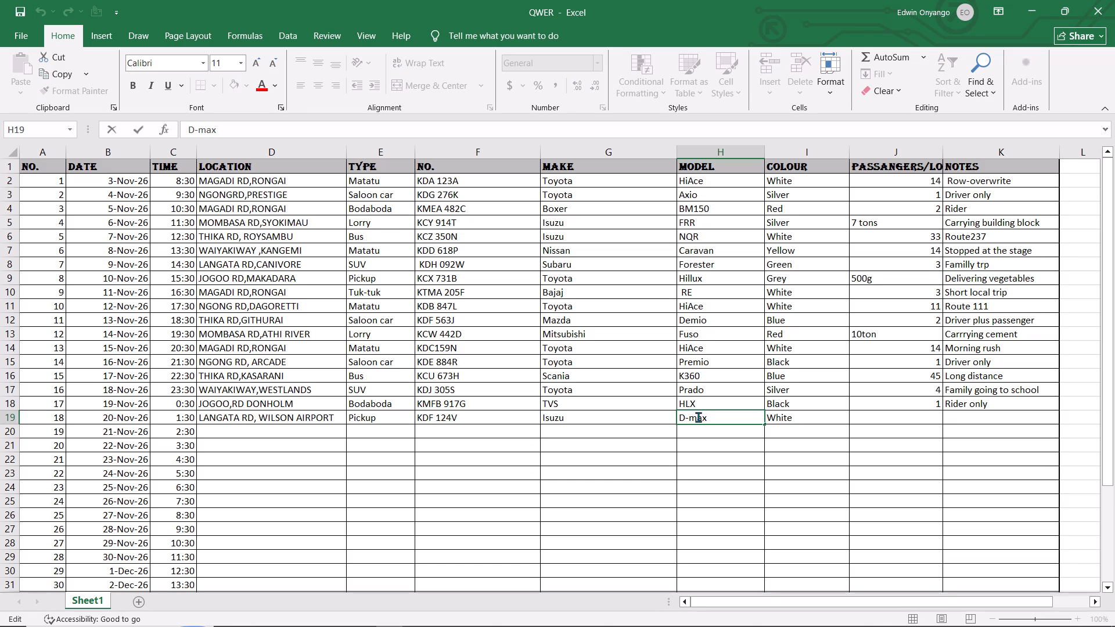
pyautogui.press('BackSpace')
pyautogui.press('m')
# Enter 800kg as the passengers/load value for the 20-Nov-26 pickup in row 19.
pyautogui.click(878, 417)
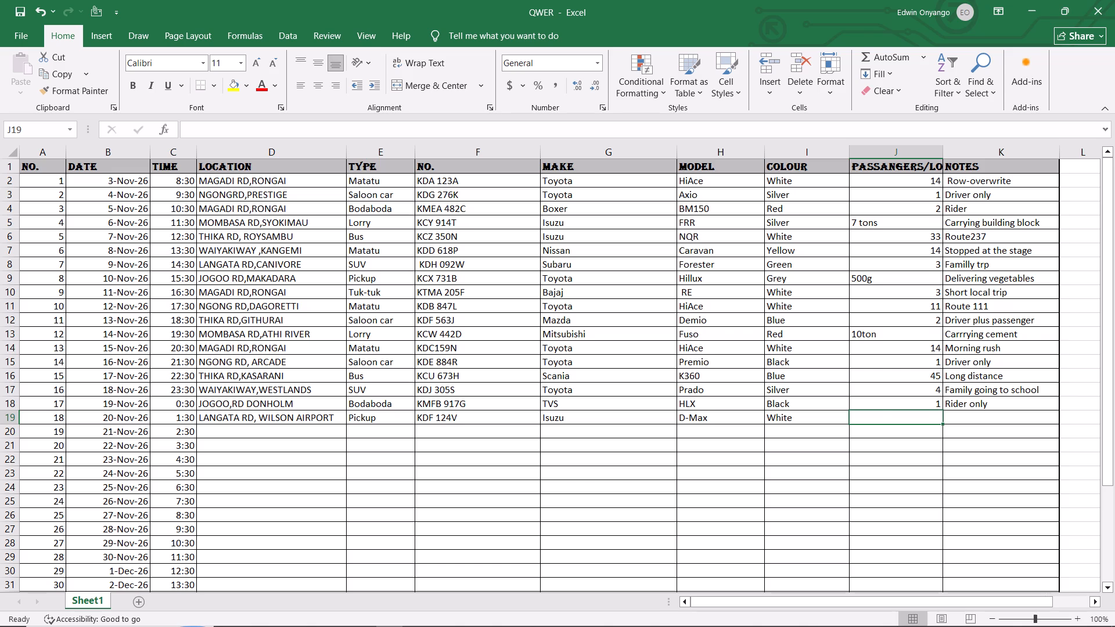
pyautogui.press('8')
pyautogui.write('00')
pyautogui.press('k')
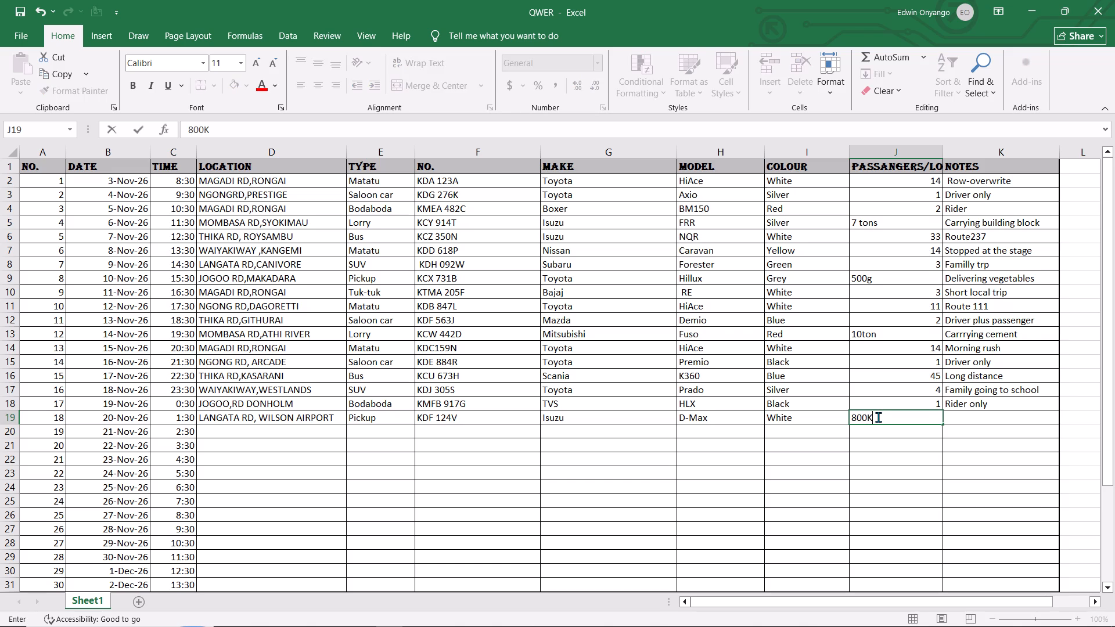
pyautogui.press('BackSpace')
pyautogui.press('k')
pyautogui.press('g')
# Enter the note "Delivering furnitures" for the 20-Nov-26 pickup record in row 19.
pyautogui.click(976, 417)
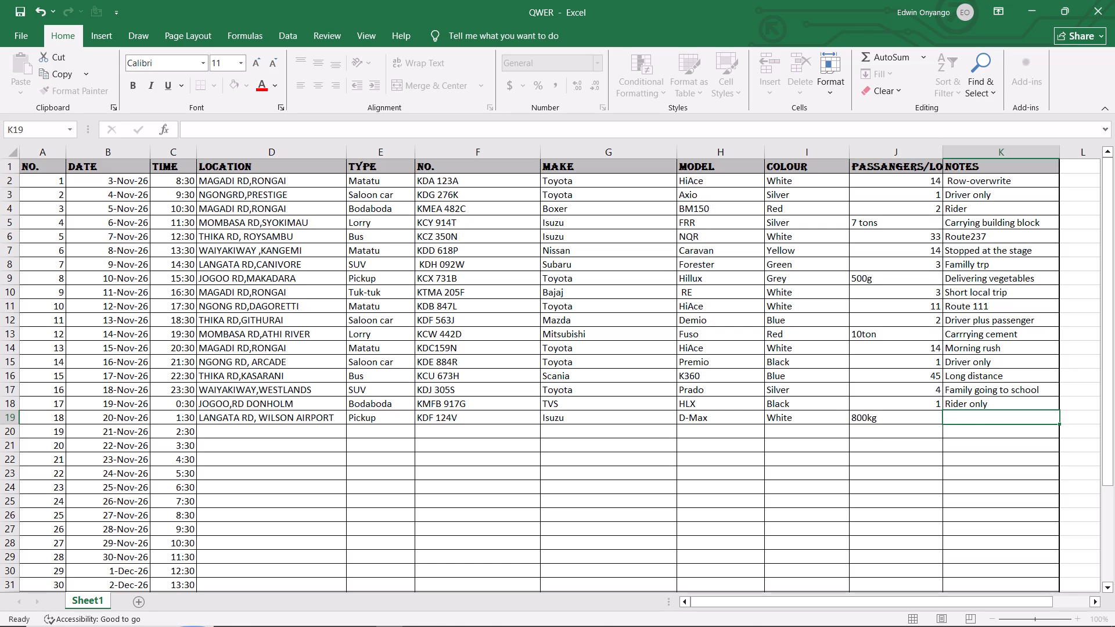
pyautogui.write('de')
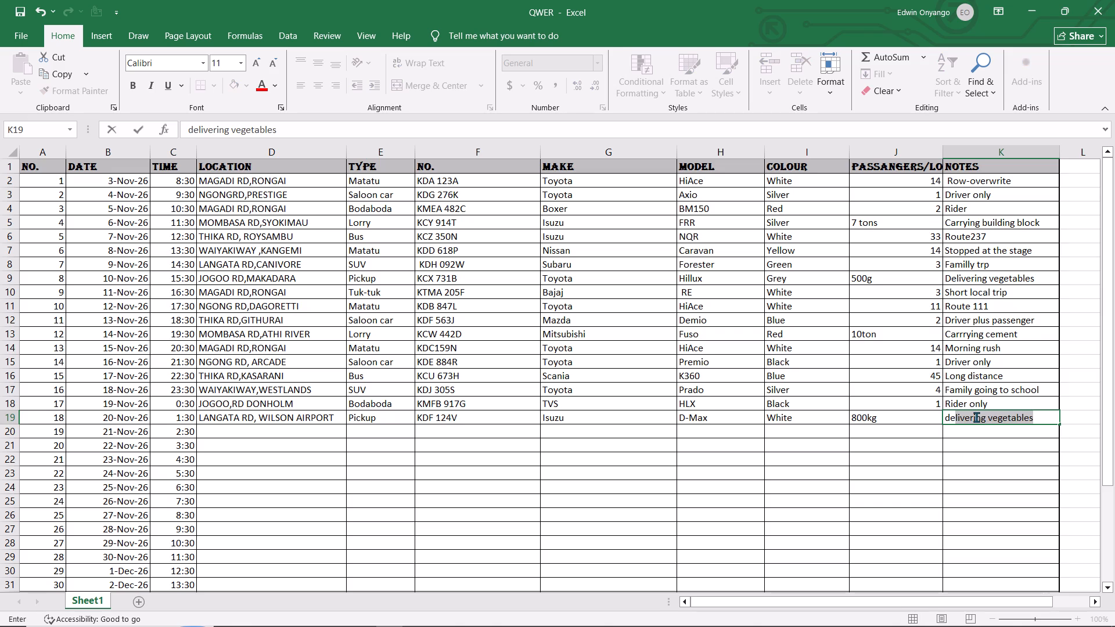
pyautogui.press('BackSpace')
pyautogui.press('BackSpace')
pyautogui.press('BackSpace')
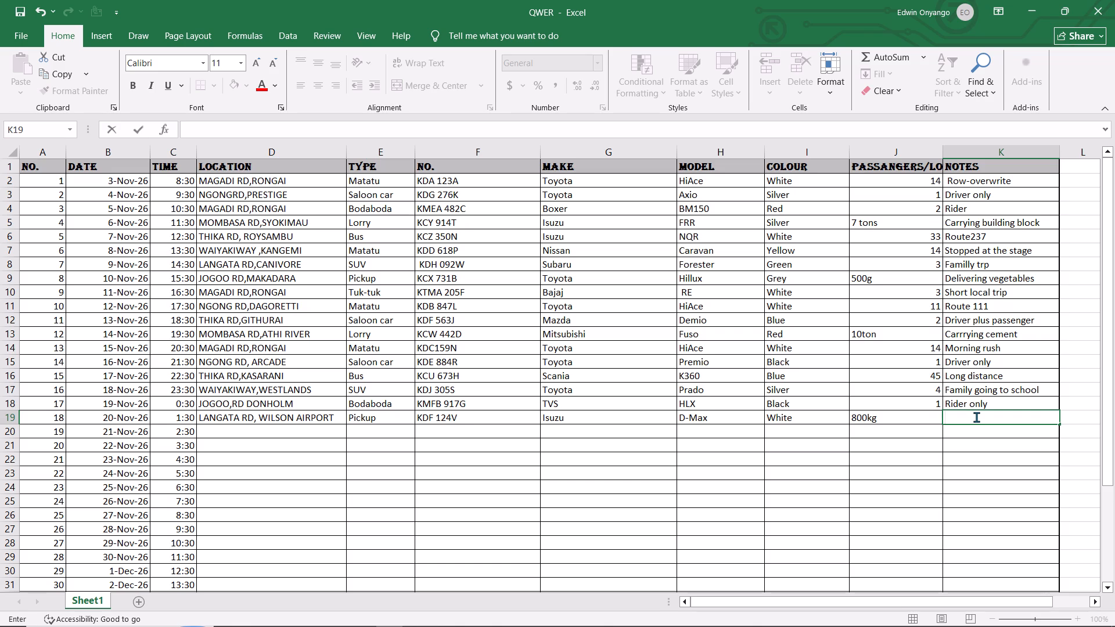
pyautogui.press('d')
pyautogui.press('e')
pyautogui.write('livering')
pyautogui.press('space')
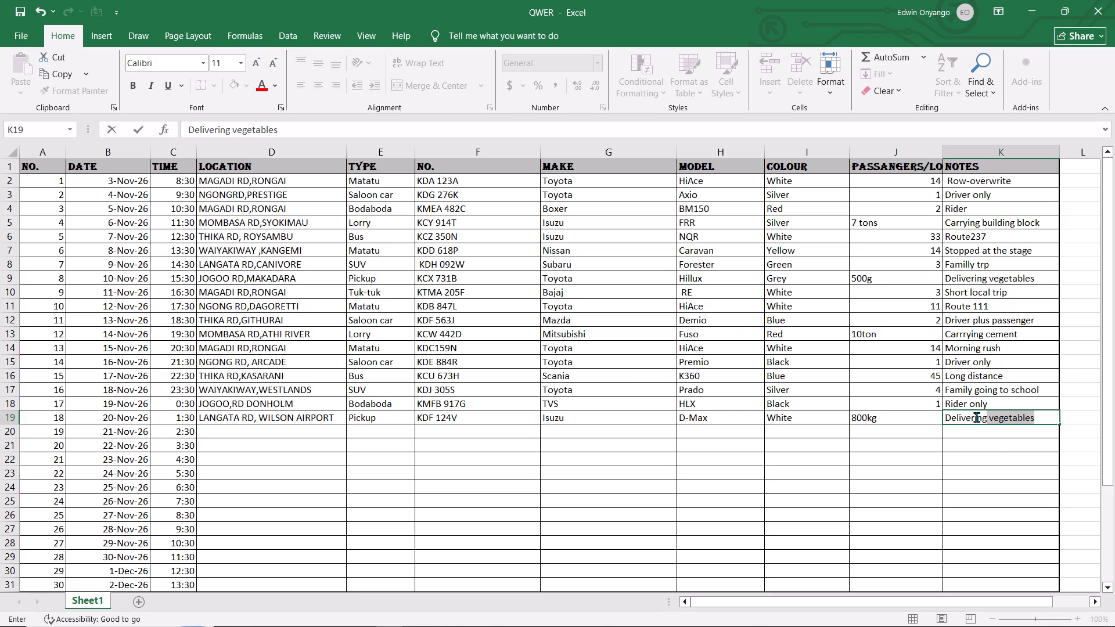
pyautogui.press('f')
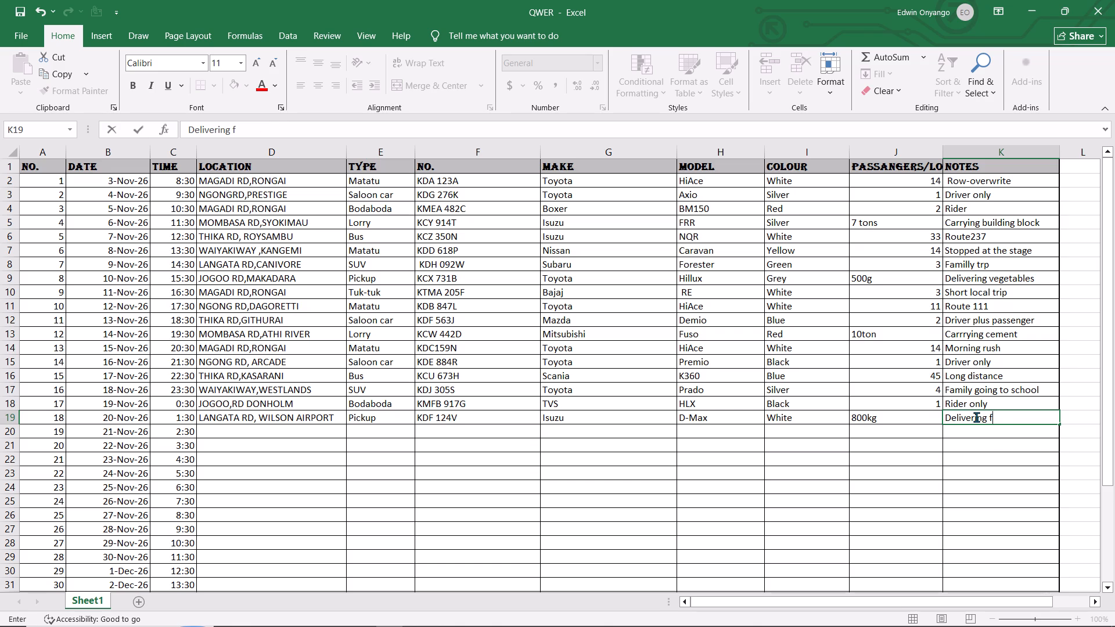
pyautogui.press('u')
pyautogui.press('r')
pyautogui.write('nitures')
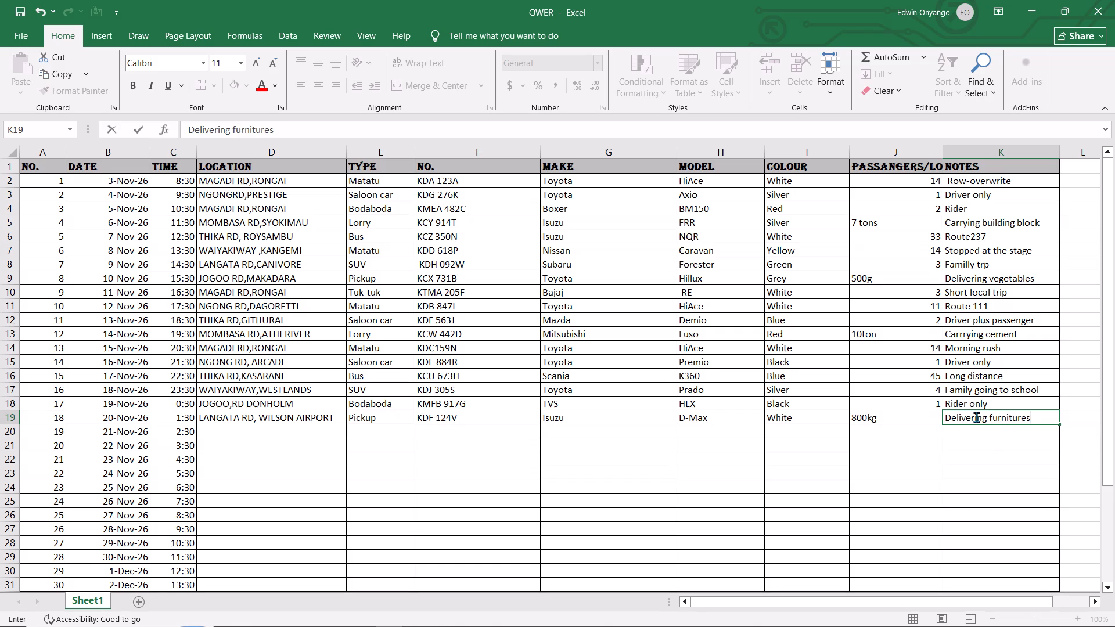
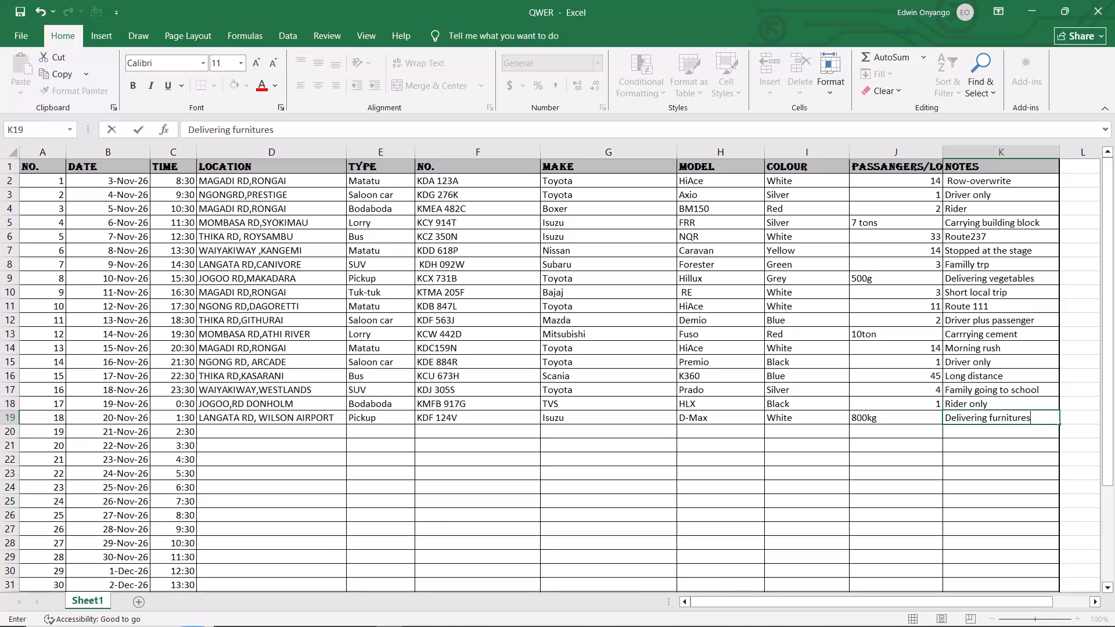
# Enter the location KIAMBU RD,RIDGEWAYS for the 21-Nov-26 record in row 20.
pyautogui.click(217, 434)
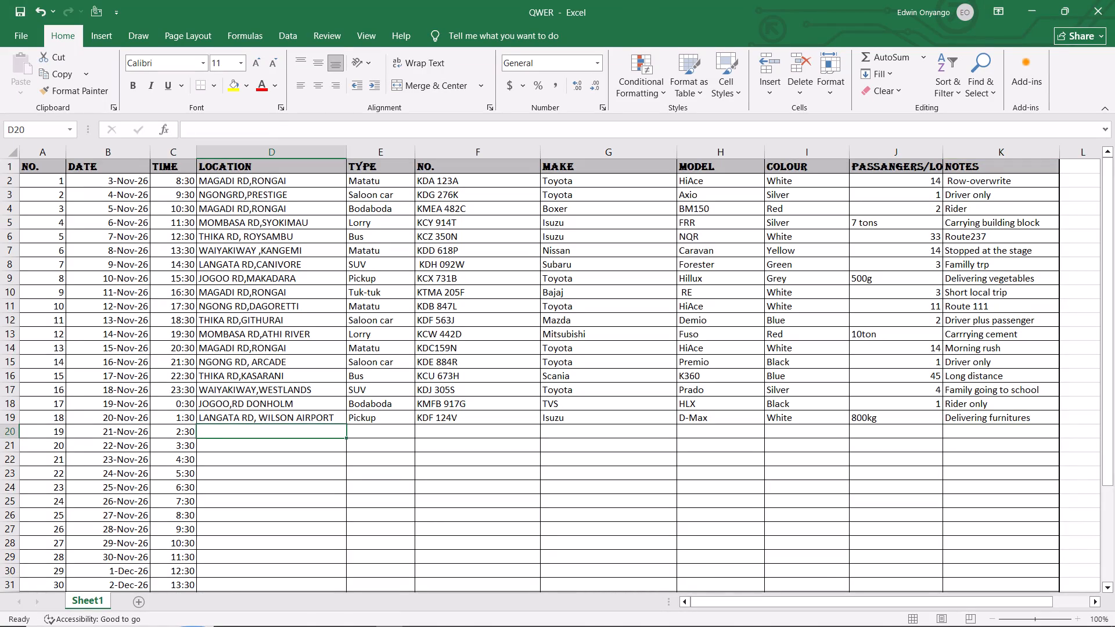
pyautogui.press('k')
pyautogui.press('BackSpace')
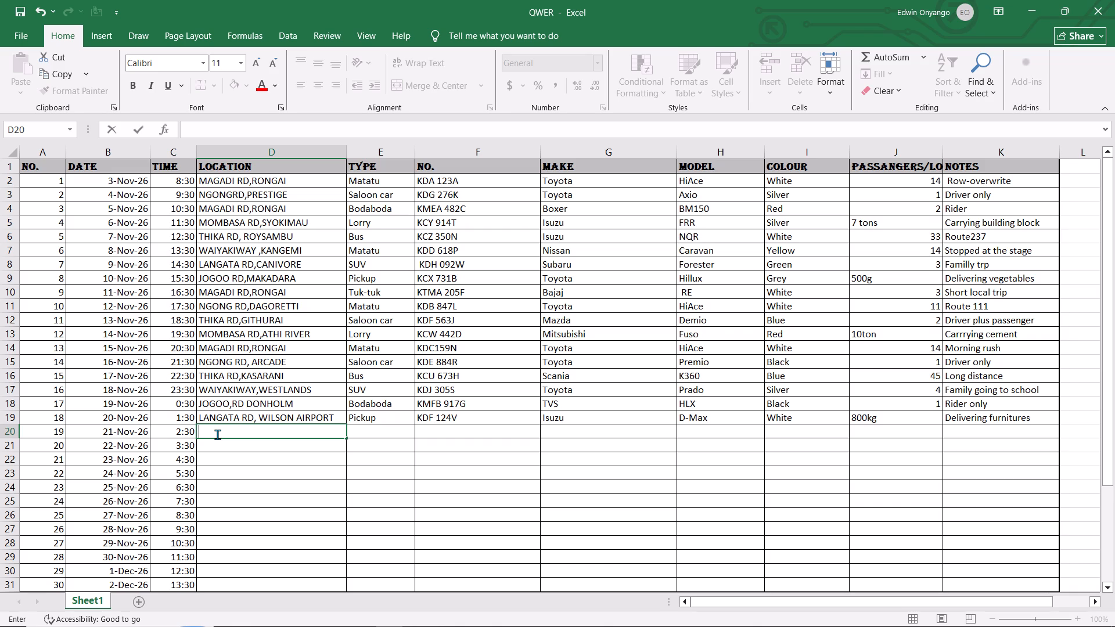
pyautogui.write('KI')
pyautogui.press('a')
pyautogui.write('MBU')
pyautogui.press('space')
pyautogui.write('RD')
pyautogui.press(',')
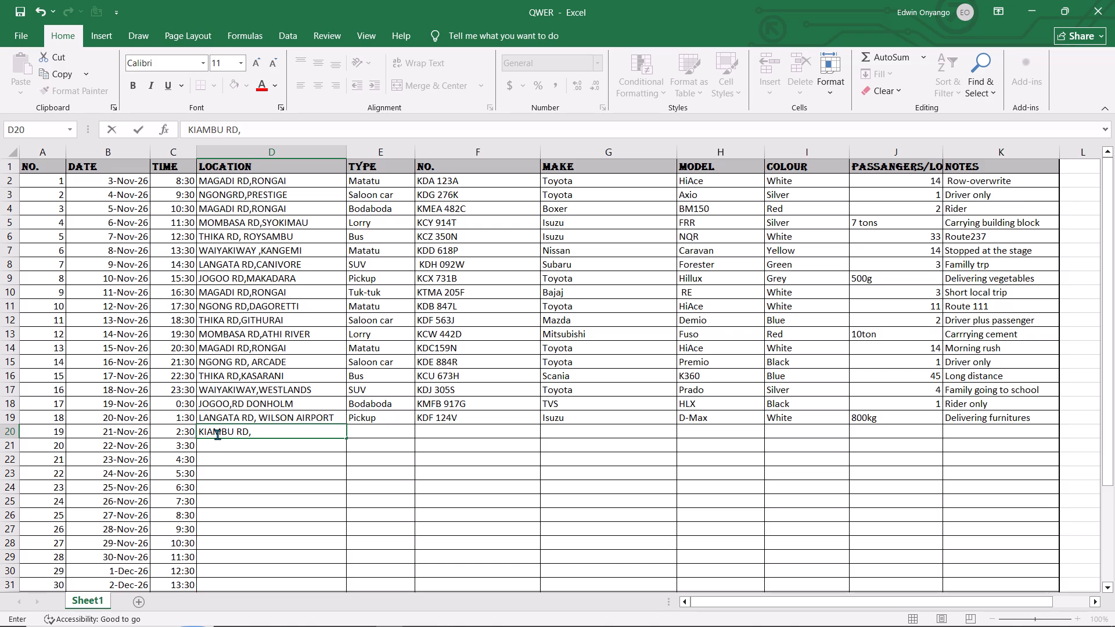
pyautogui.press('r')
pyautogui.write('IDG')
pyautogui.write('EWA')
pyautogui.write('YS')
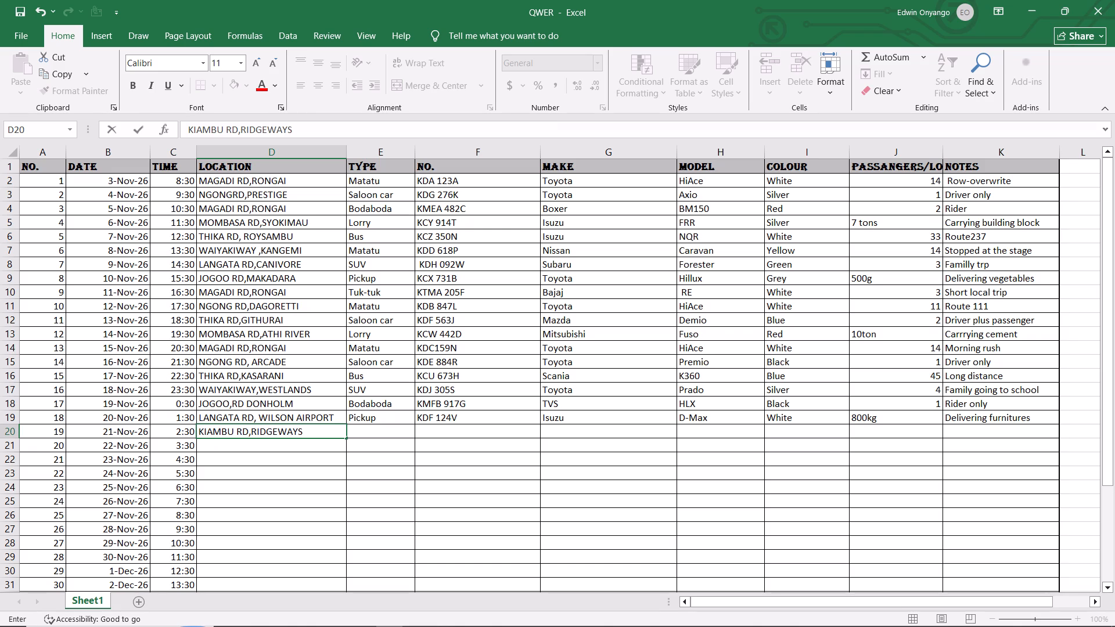
# Enter SUV as the vehicle type for the 21-Nov-26 record in row 20.
pyautogui.click(379, 433)
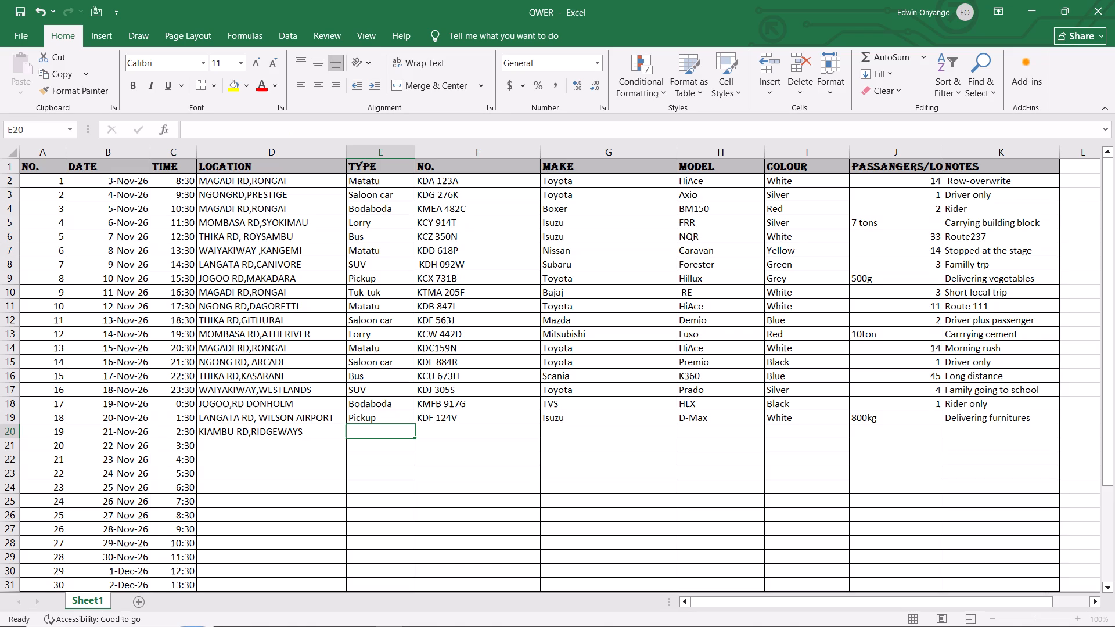
pyautogui.click(293, 433)
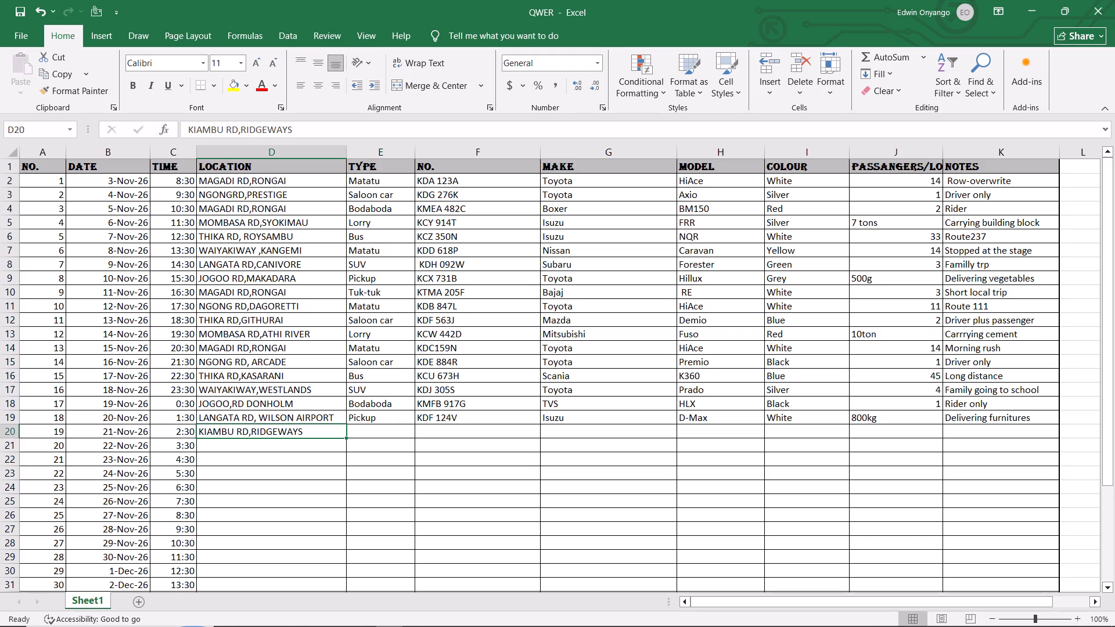
pyautogui.click(362, 433)
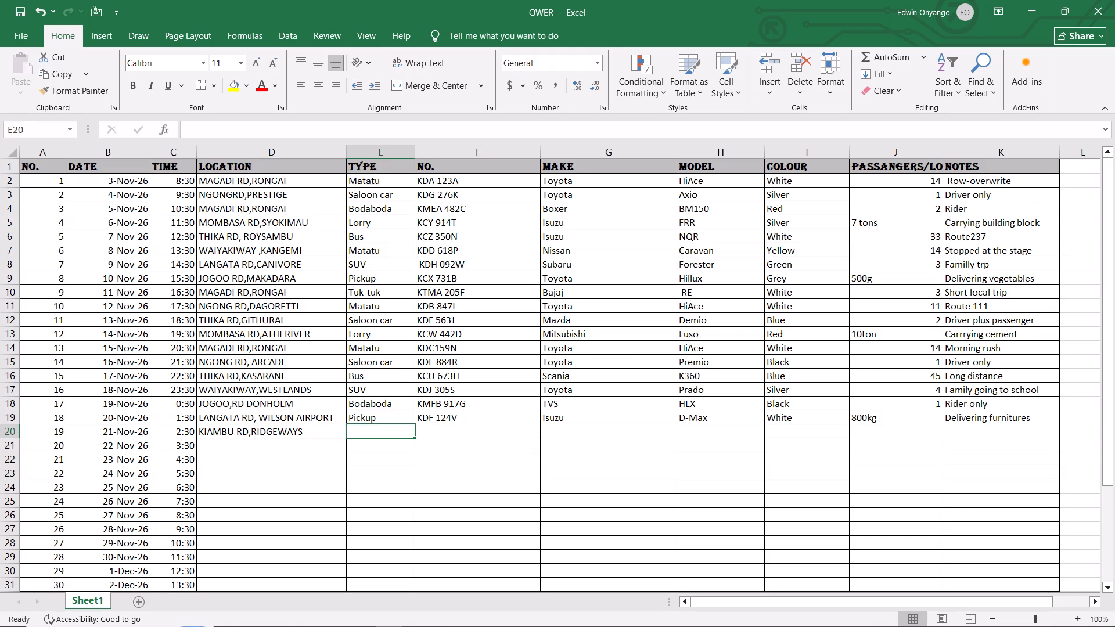
pyautogui.press('s')
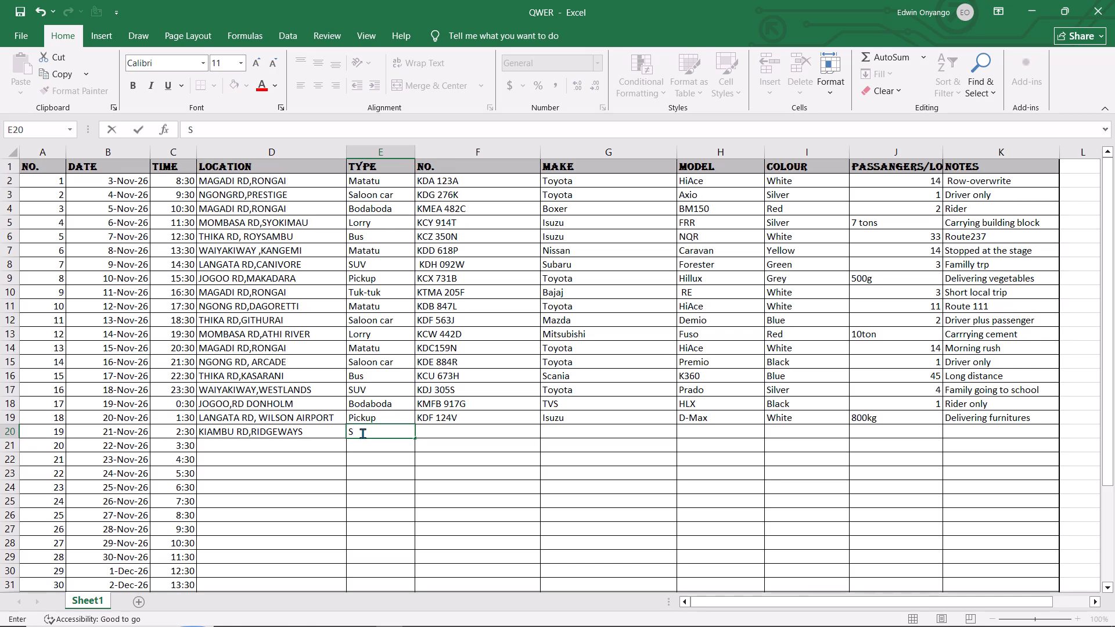
pyautogui.write('UV')
pyautogui.click(441, 433)
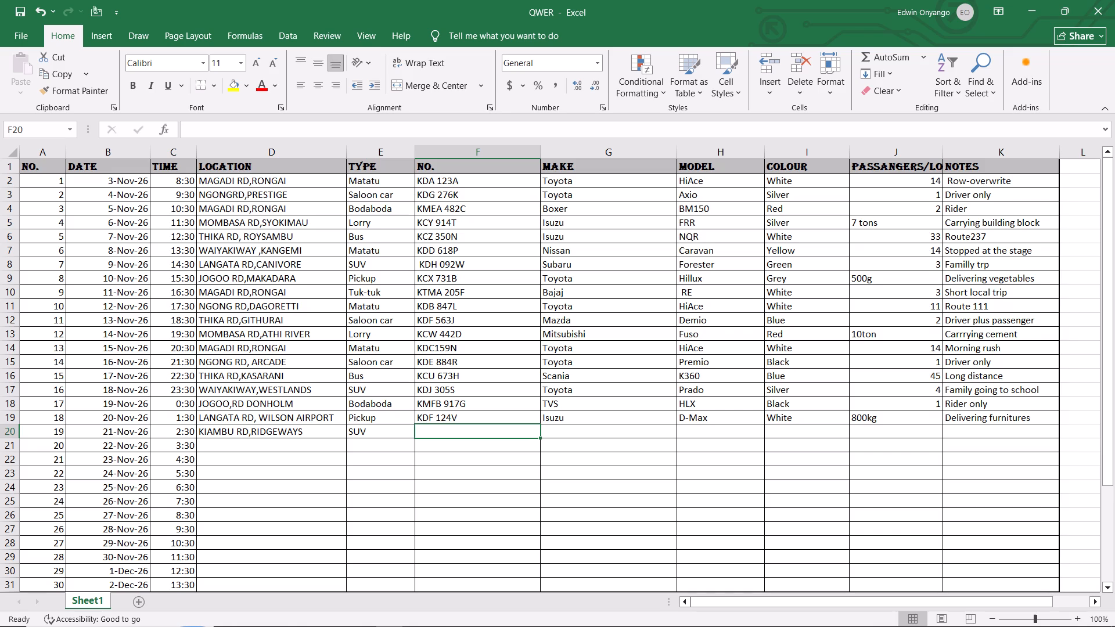
pyautogui.press('k')
pyautogui.press('d')
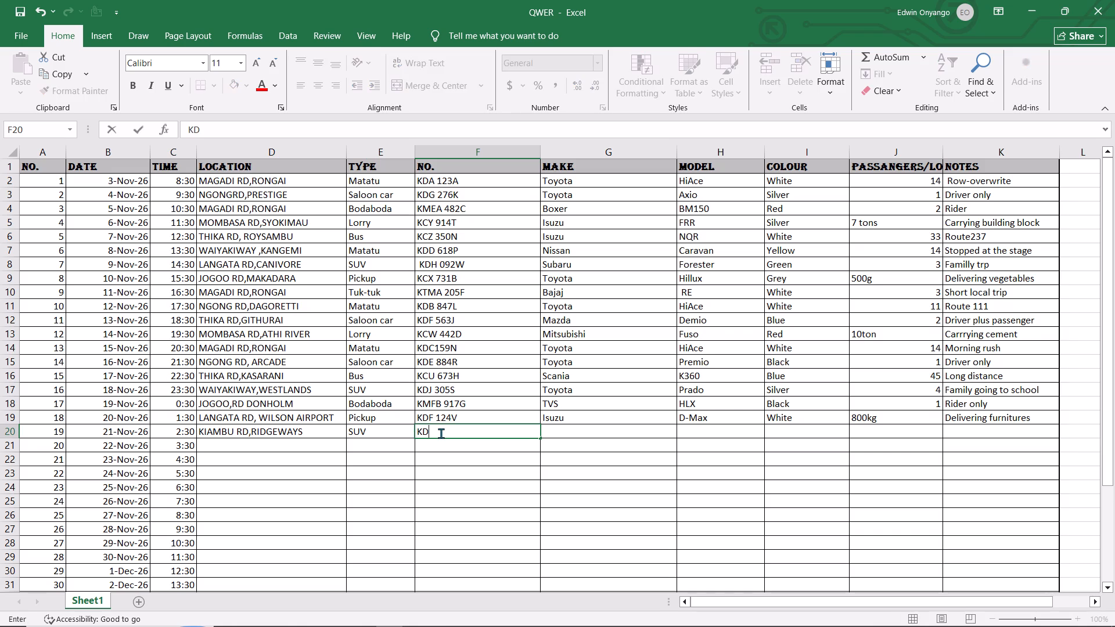
pyautogui.press('k')
pyautogui.press('7')
pyautogui.press('BackSpace')
pyautogui.press('space')
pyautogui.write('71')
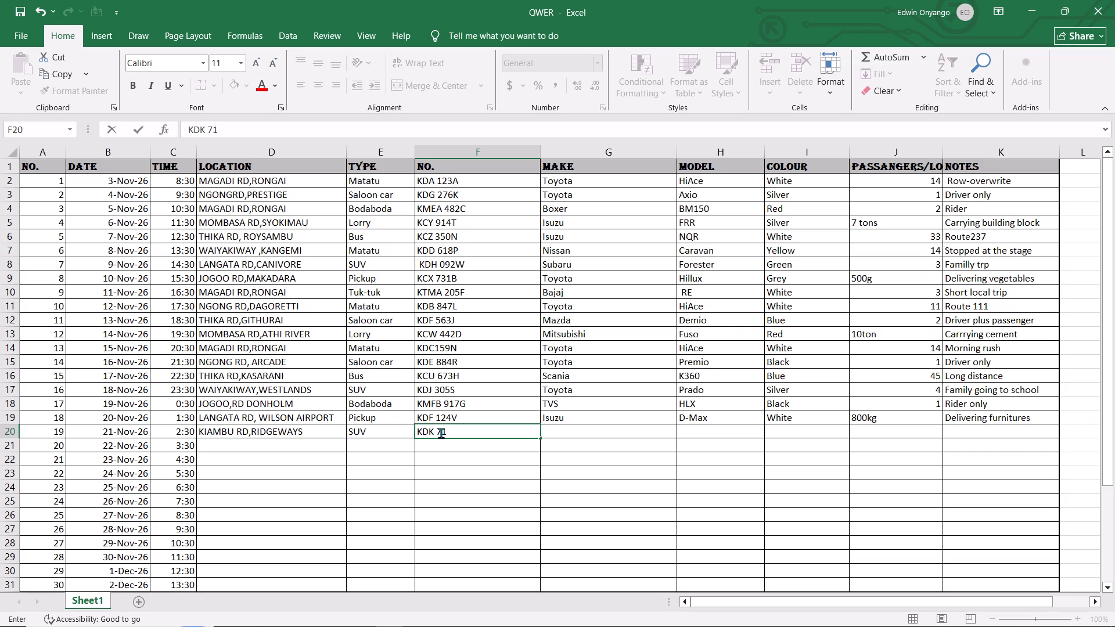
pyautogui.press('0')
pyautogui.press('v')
# Enter Nissan as the make of the 21-Nov-26 SUV in row 20.
pyautogui.click(591, 433)
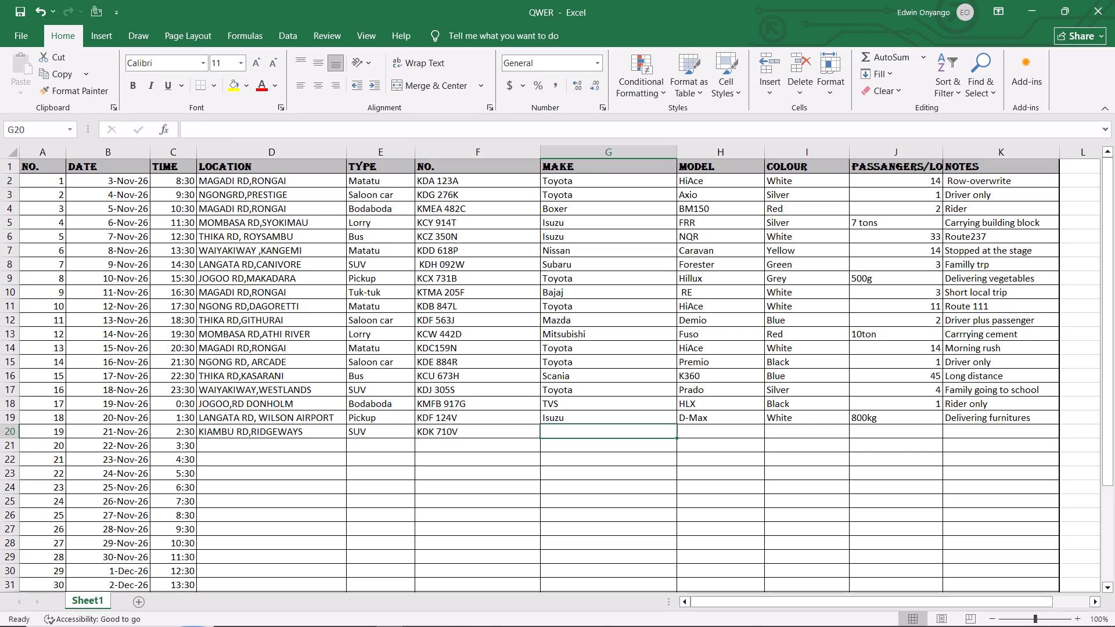
pyautogui.press('n')
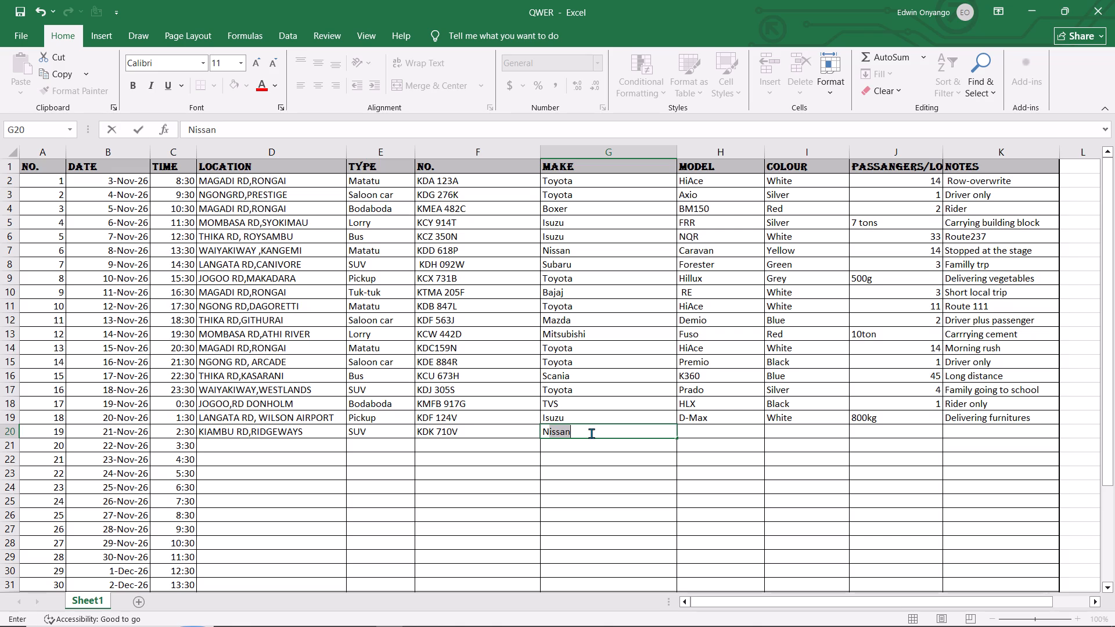
# Enter X-trail as the model of the 21-Nov-26 Nissan SUV in row 20.
pyautogui.click(724, 431)
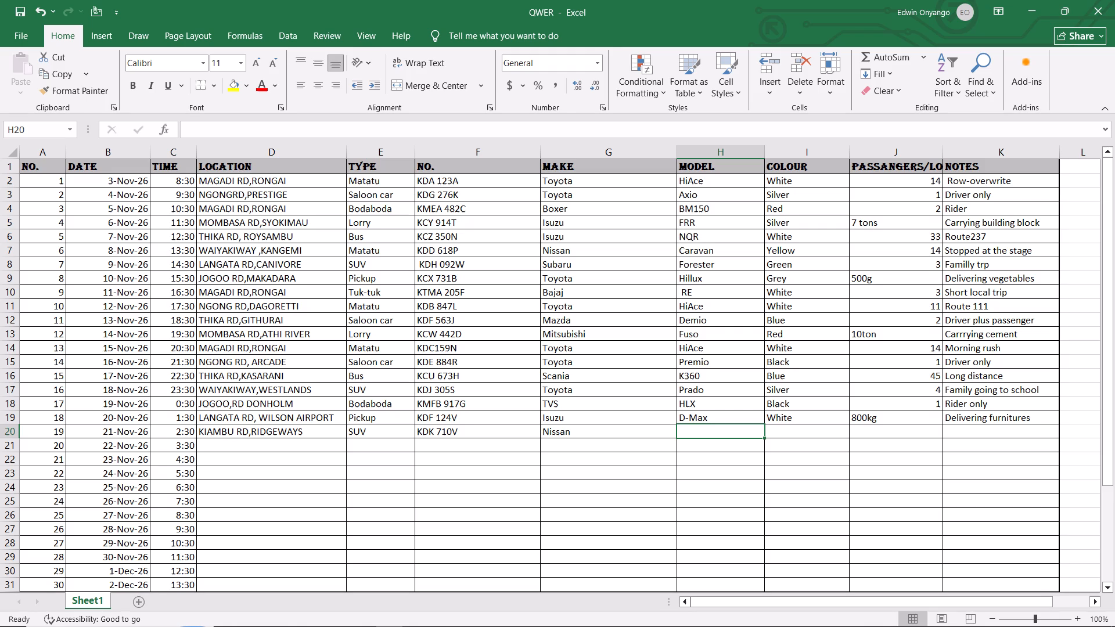
pyautogui.click(710, 429)
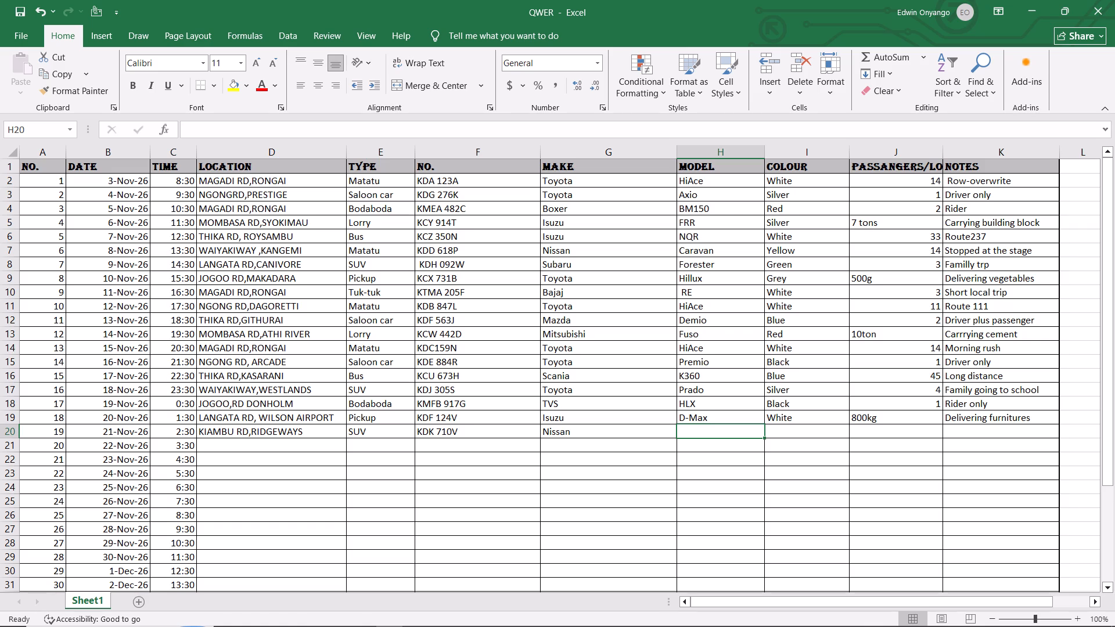
pyautogui.press('x')
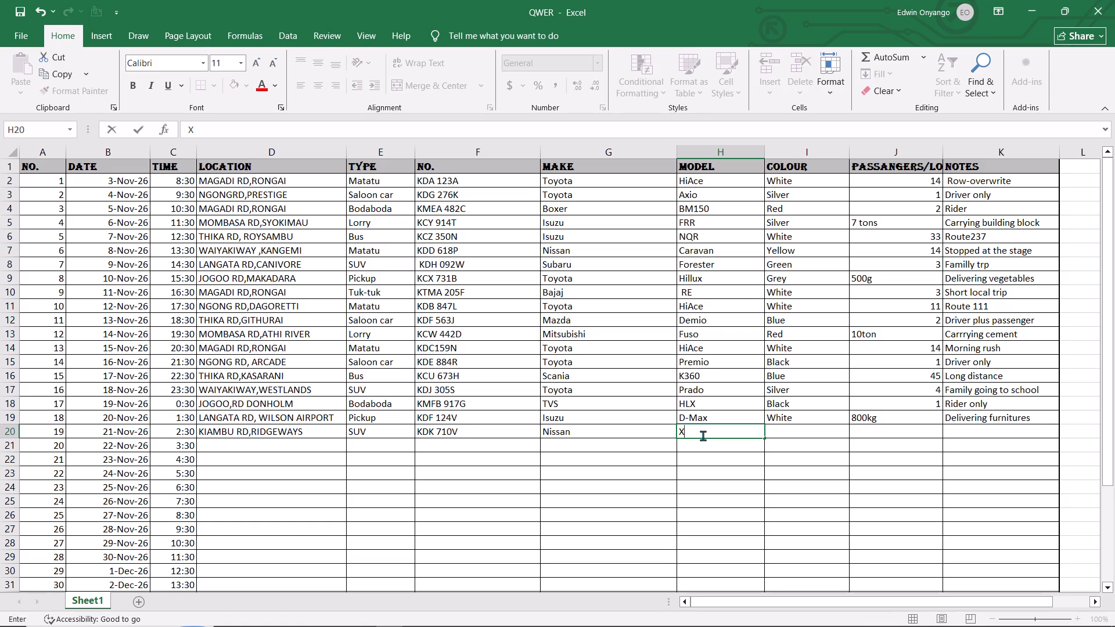
pyautogui.press('-')
pyautogui.write('tr')
pyautogui.press('a')
pyautogui.write('il')
pyautogui.click(790, 429)
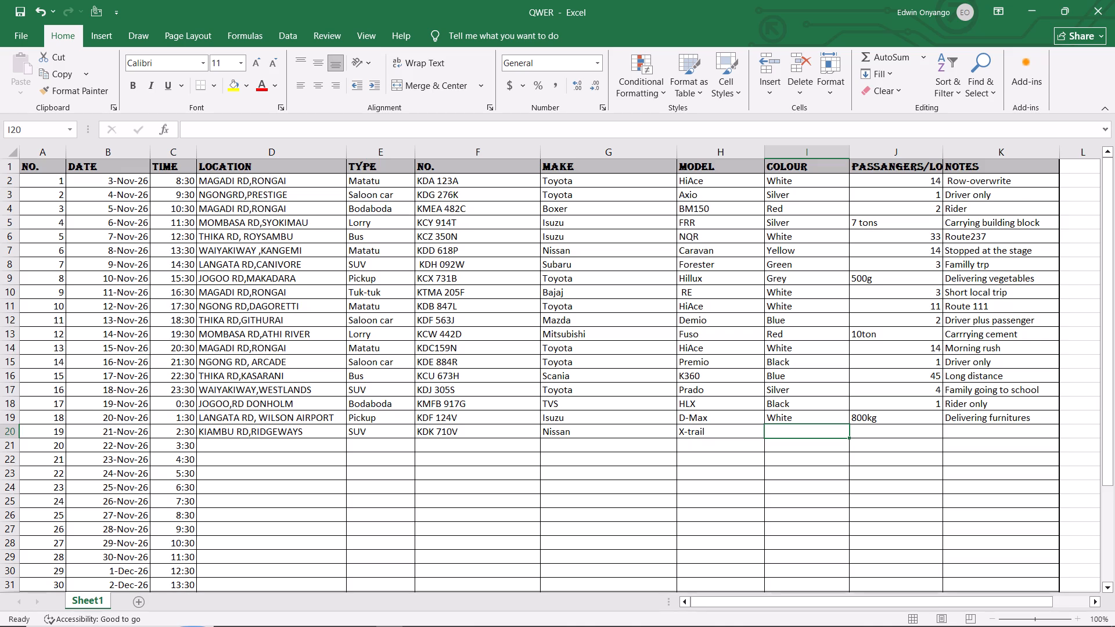
# Correct the model of the 21-Nov-26 Nissan in row 20 to read X-Trail with a capital T.
pyautogui.click(700, 432)
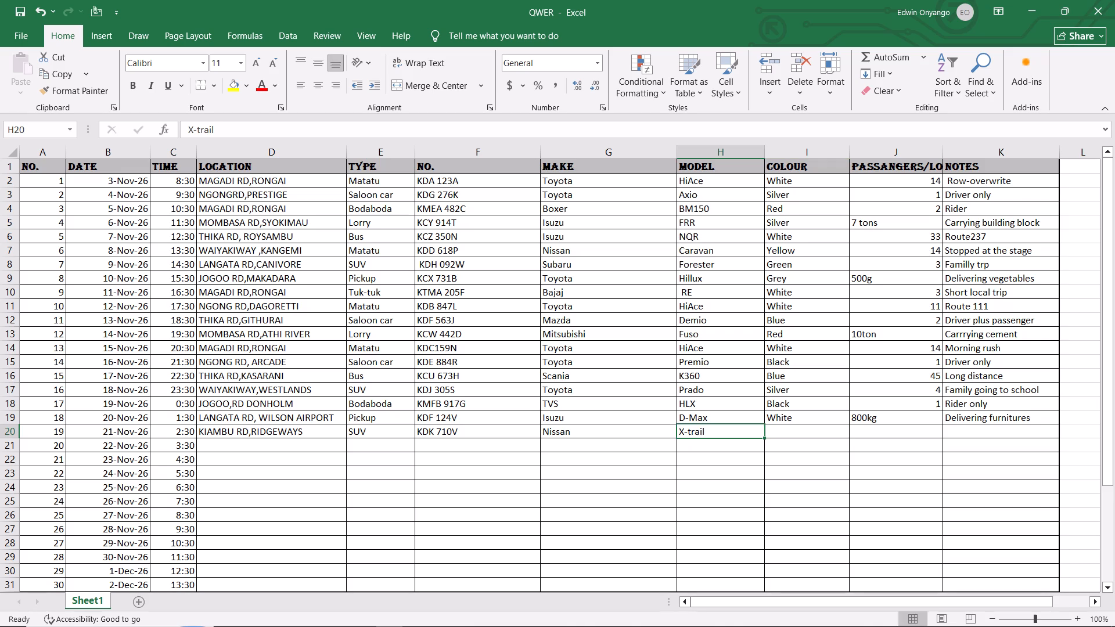
pyautogui.click(700, 432)
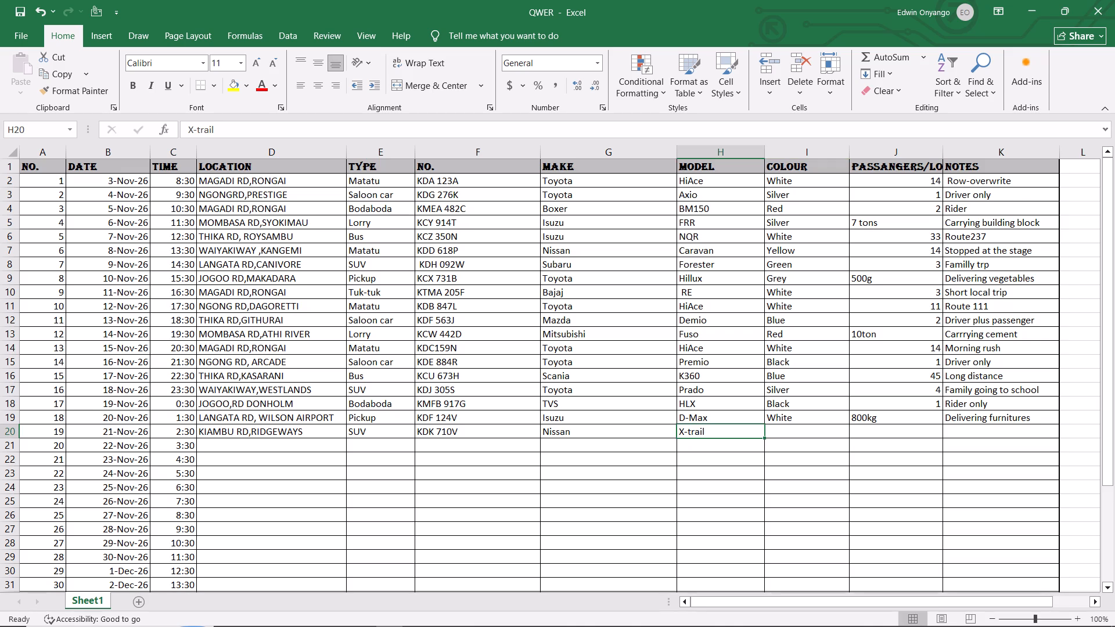
pyautogui.click(690, 433)
pyautogui.click(690, 433)
pyautogui.doubleClick(690, 433)
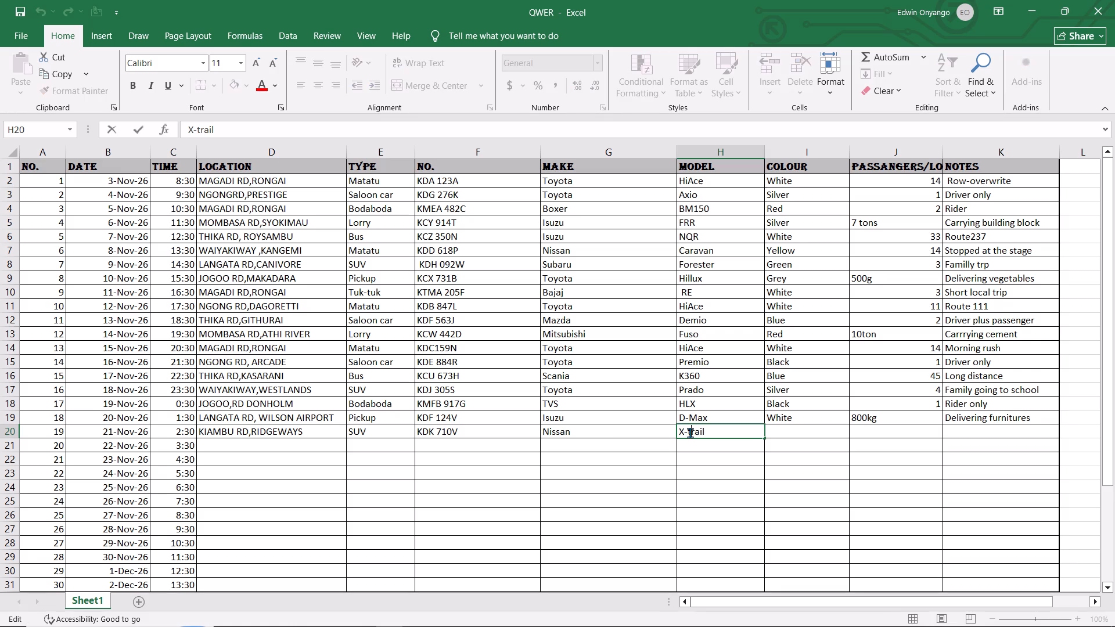
pyautogui.press('BackSpace')
pyautogui.press('t')
# Enter Grey as the colour of the 21-Nov-26 Nissan SUV in row 20.
pyautogui.click(803, 430)
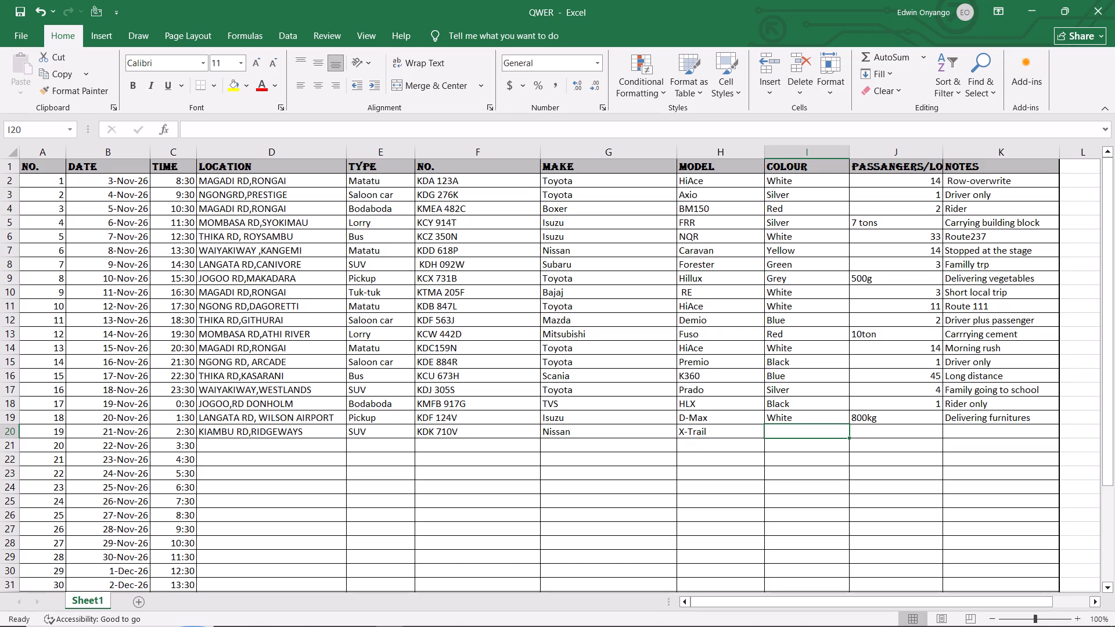
pyautogui.press('g')
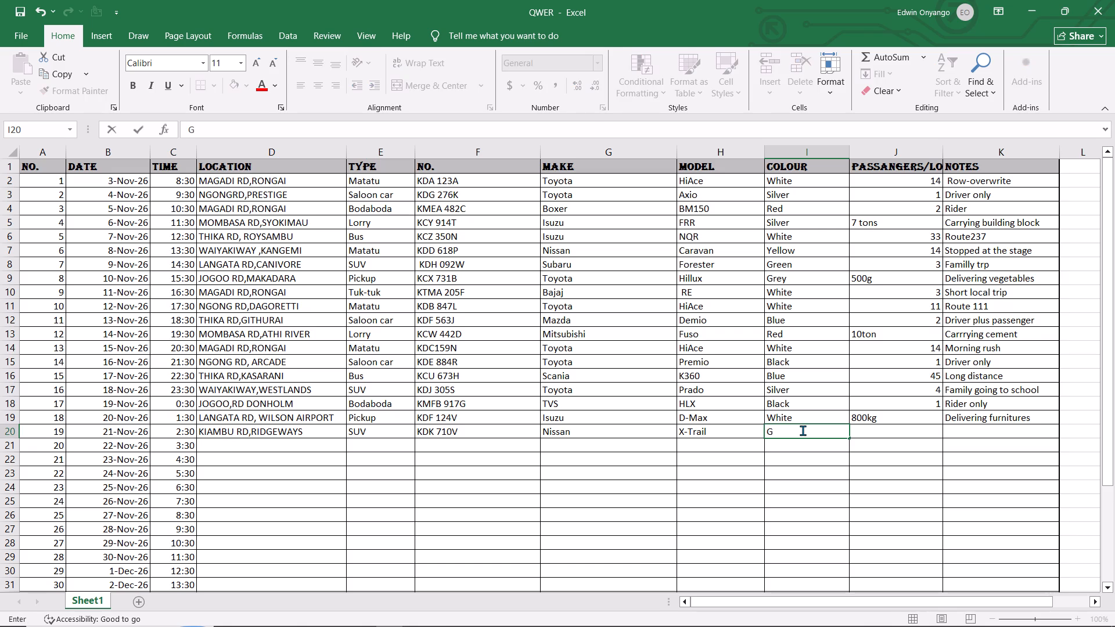
pyautogui.click(803, 430)
pyautogui.write('rey')
# Enter 2 as the passenger/load value for the 21-Nov-26 SUV in row 20.
pyautogui.click(889, 433)
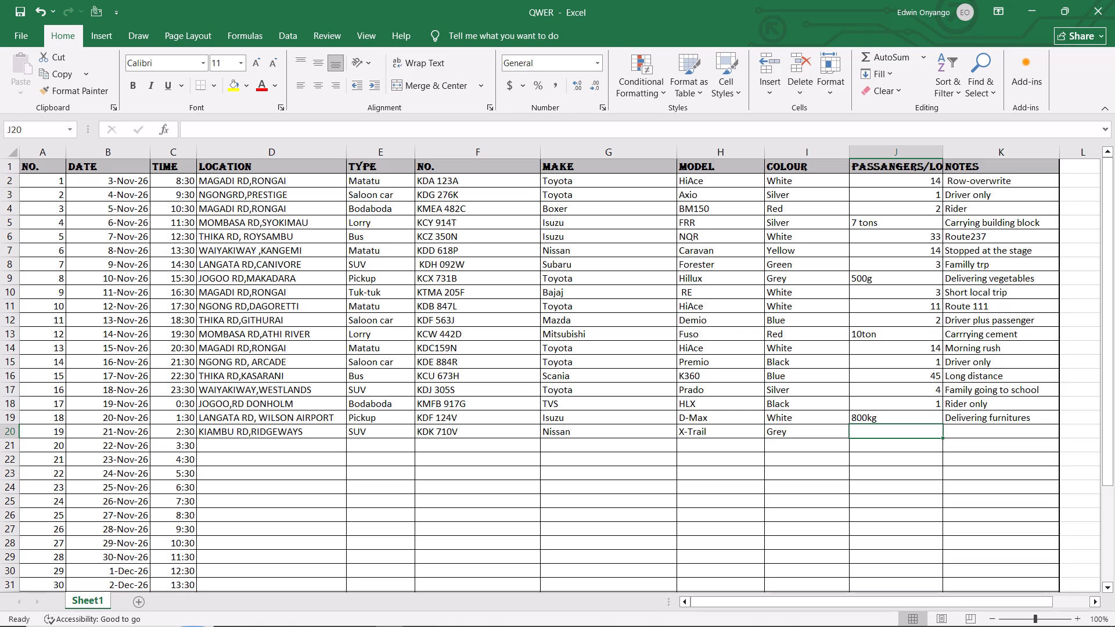
pyautogui.press('2')
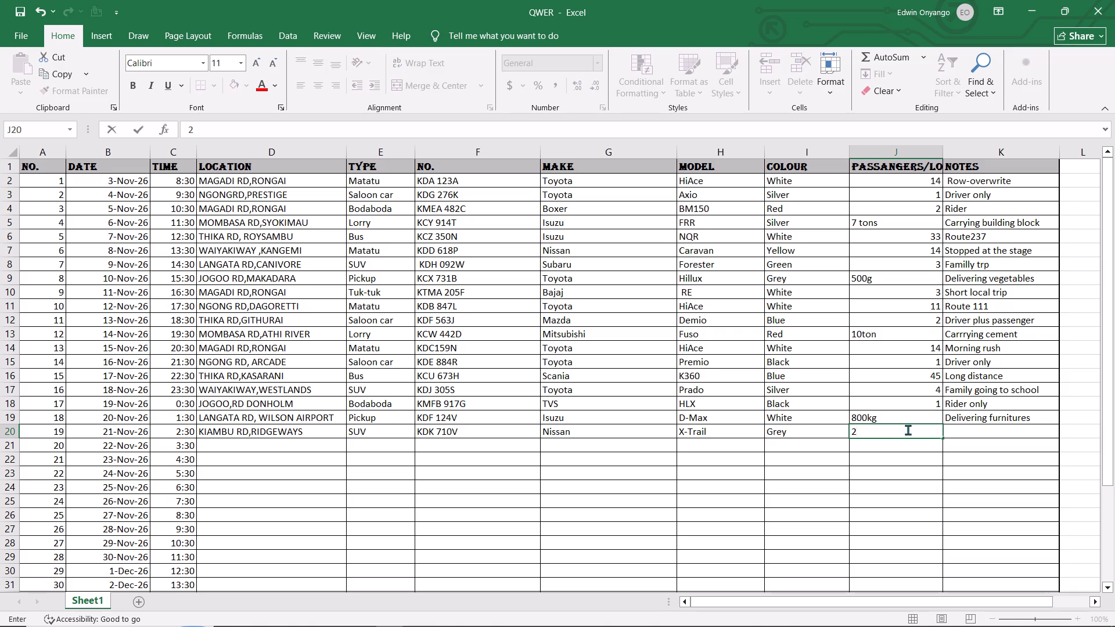
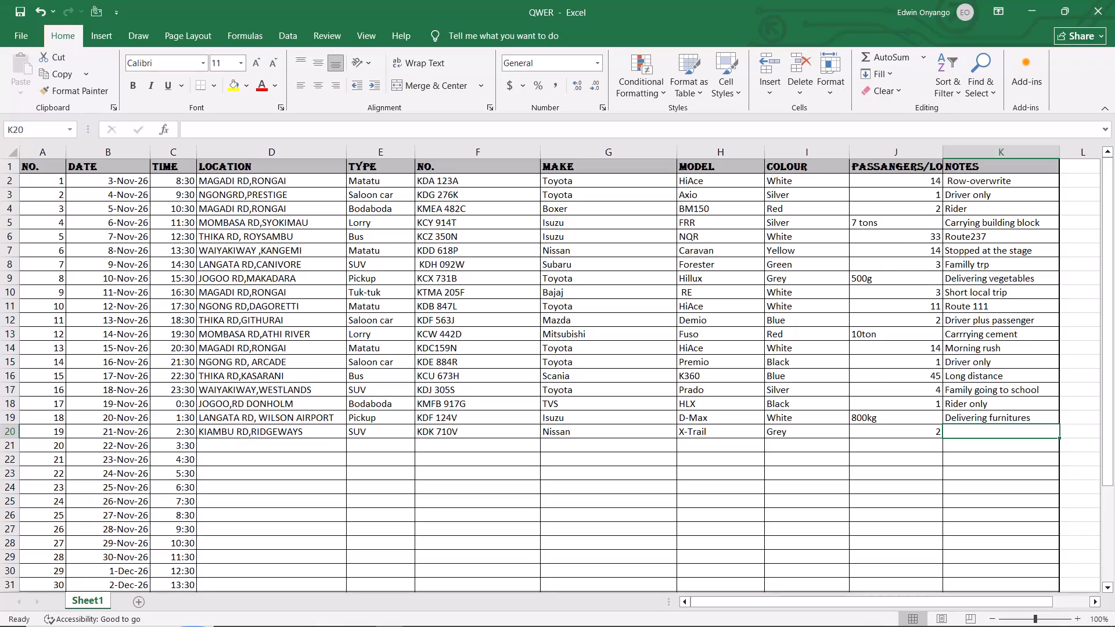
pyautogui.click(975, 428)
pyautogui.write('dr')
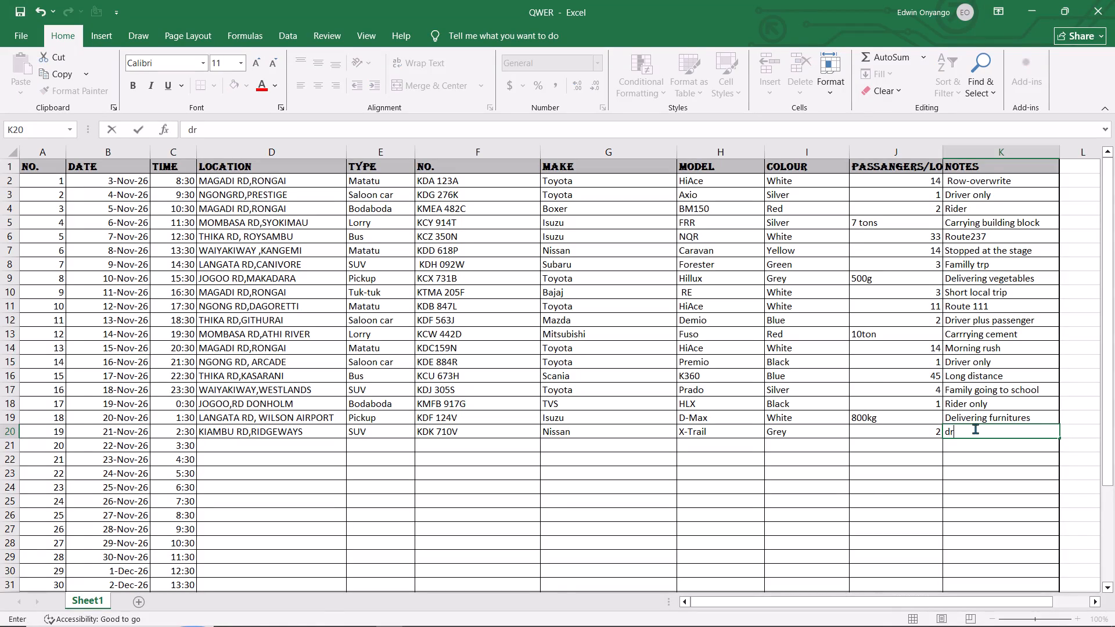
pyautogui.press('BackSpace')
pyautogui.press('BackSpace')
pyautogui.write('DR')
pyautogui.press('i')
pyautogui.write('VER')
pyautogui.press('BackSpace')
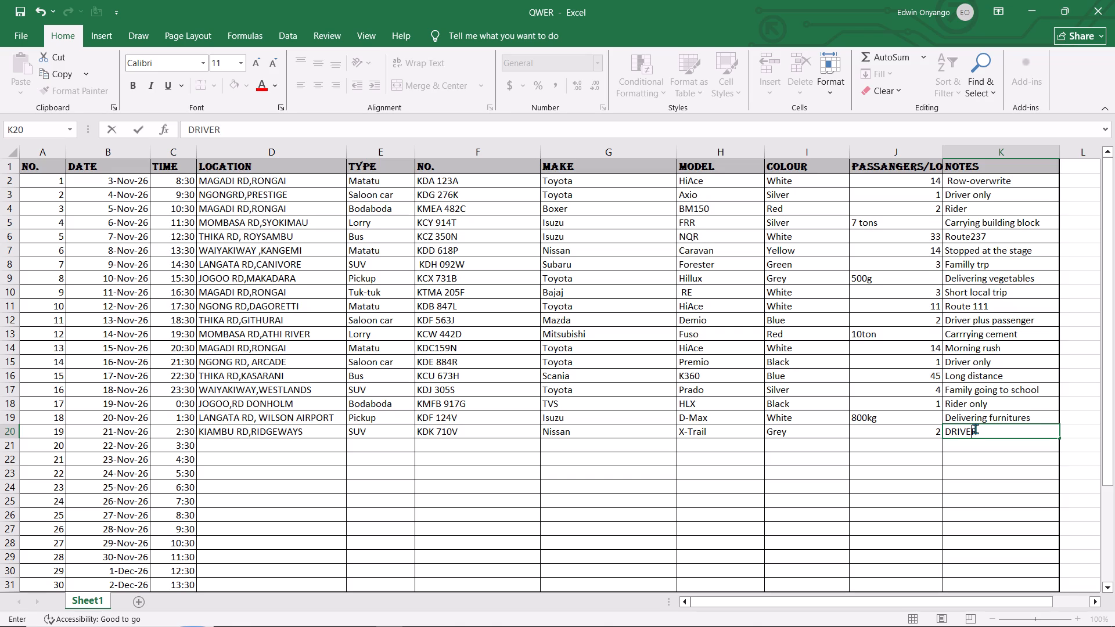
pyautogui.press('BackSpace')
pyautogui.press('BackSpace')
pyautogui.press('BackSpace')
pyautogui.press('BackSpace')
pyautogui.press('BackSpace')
# Enter "Driver plus one passenger" as the note for the 21-Nov-26 Nissan SUV in row 20.
pyautogui.press('d')
pyautogui.press('r')
pyautogui.write('iv')
pyautogui.write('er')
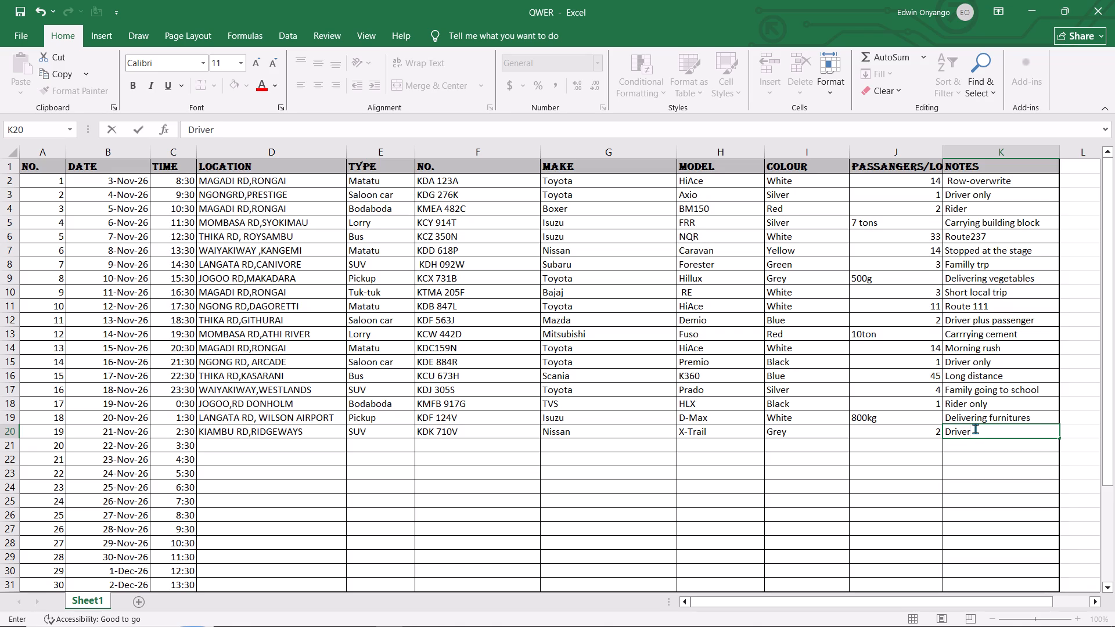
pyautogui.press('space')
pyautogui.write('plus')
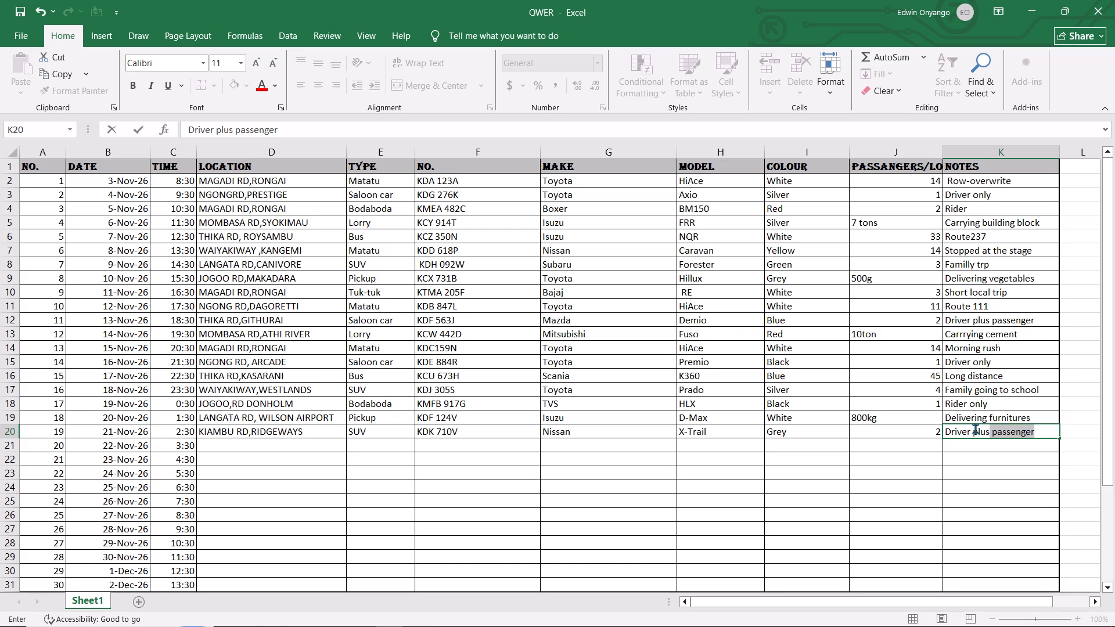
pyautogui.press('space')
pyautogui.write('one')
pyautogui.press('space')
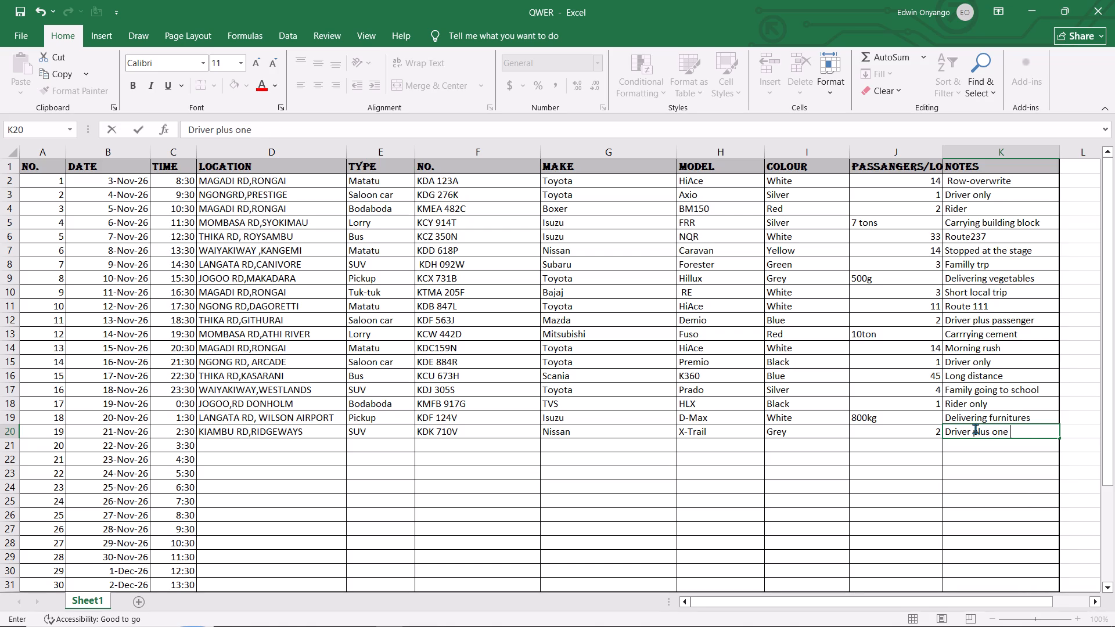
pyautogui.write('passr')
pyautogui.press('BackSpace')
pyautogui.press('e')
pyautogui.write('nger')
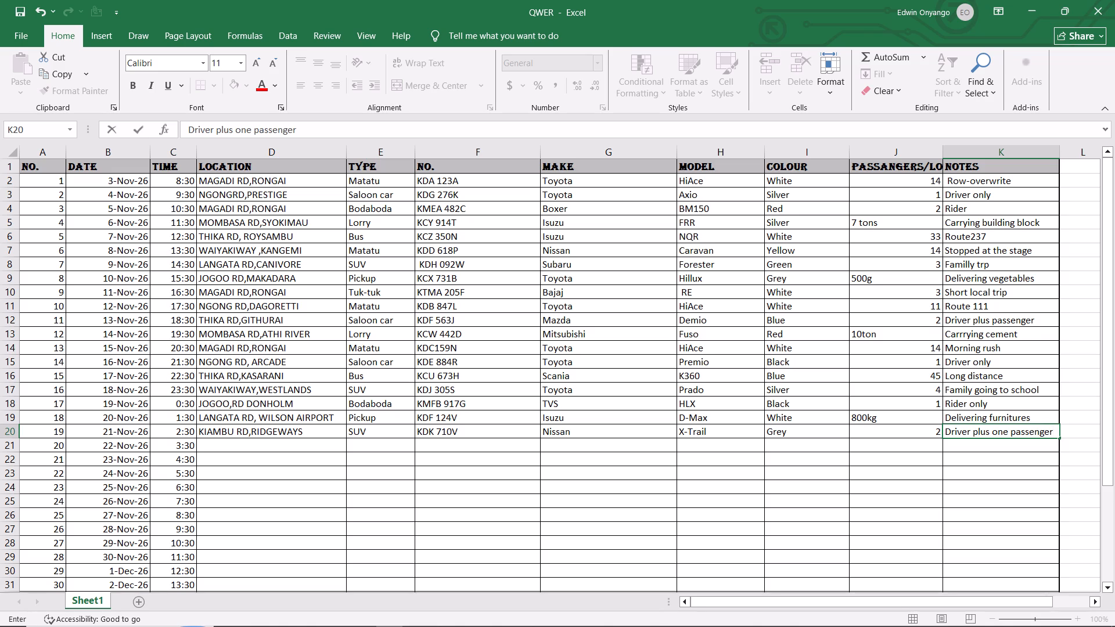
pyautogui.click(217, 442)
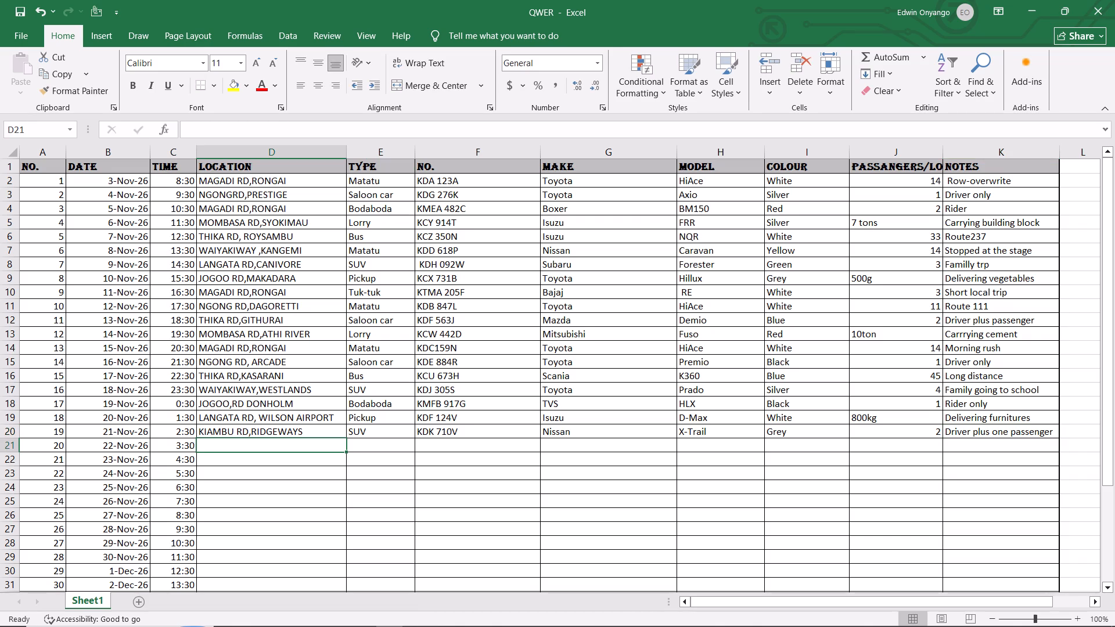
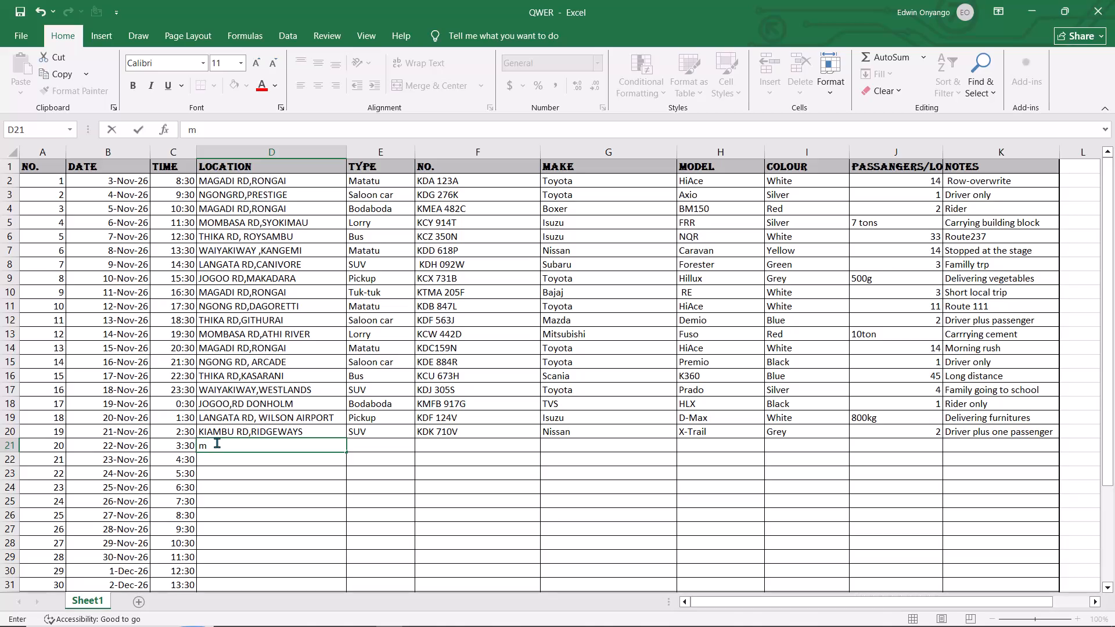
# Enter the location for the 22-Nov-26 record in row 21, starting with "MAGADI RD" in capitals.
pyautogui.press('BackSpace')
pyautogui.press('m')
pyautogui.press('a')
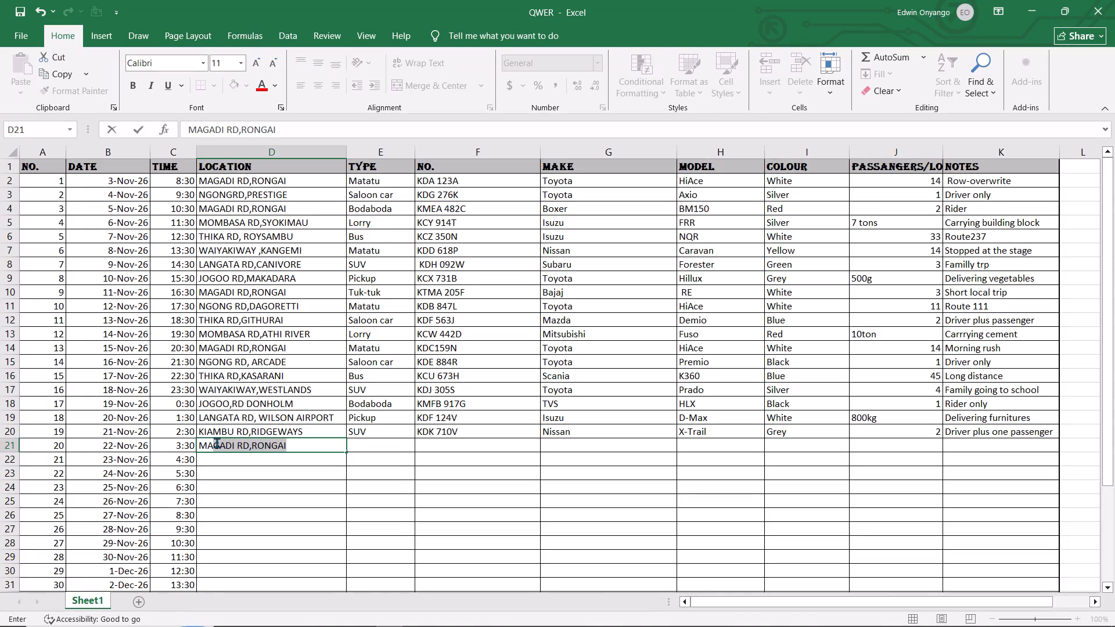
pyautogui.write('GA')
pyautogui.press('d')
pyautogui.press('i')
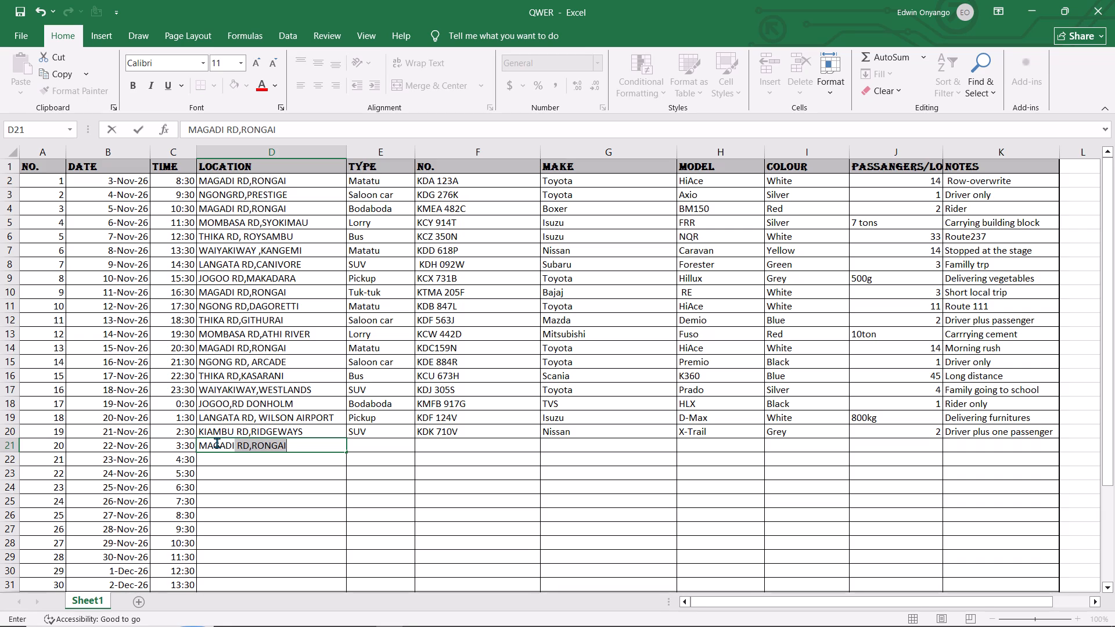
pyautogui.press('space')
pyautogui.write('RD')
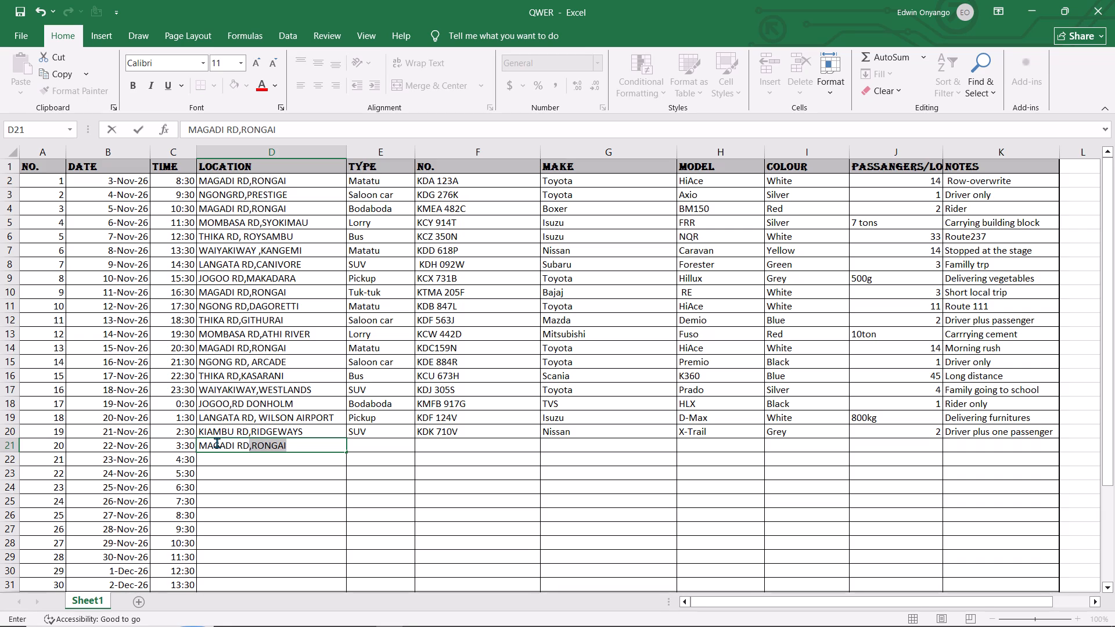
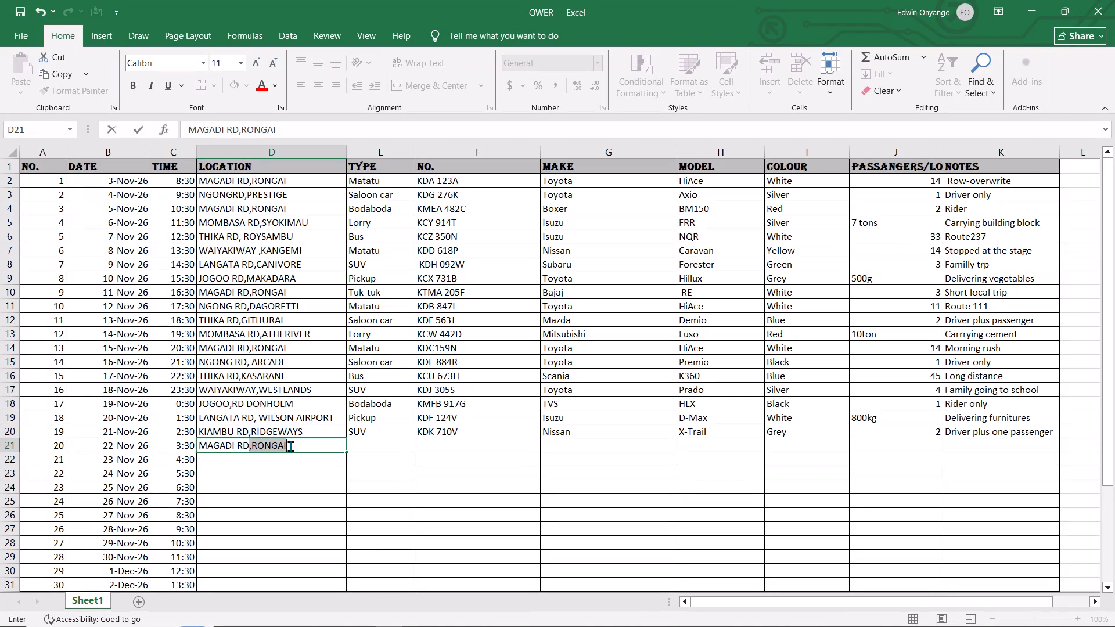
# Enter "Tuk-tuk" as the vehicle type for the 22-Nov-26 record in row 21.
pyautogui.click(370, 448)
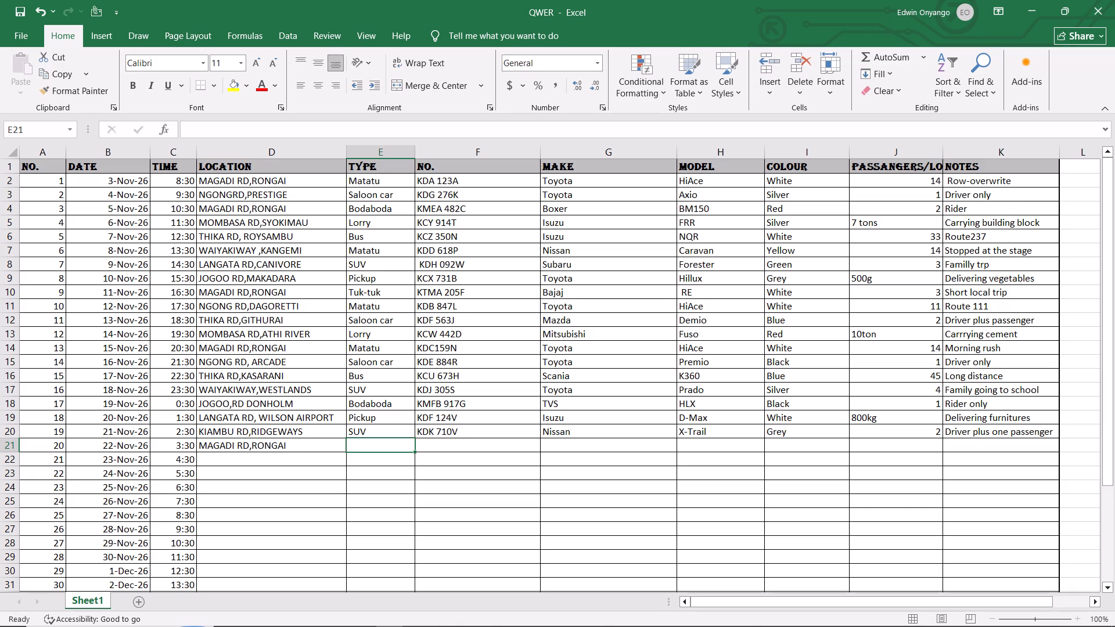
pyautogui.press('t')
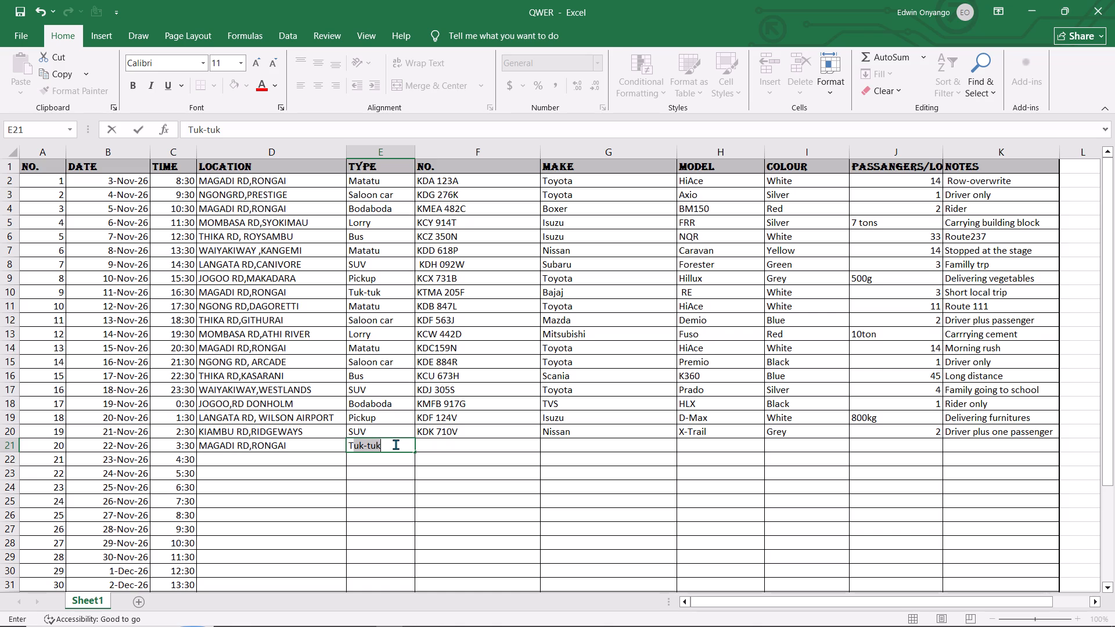
pyautogui.press('a')
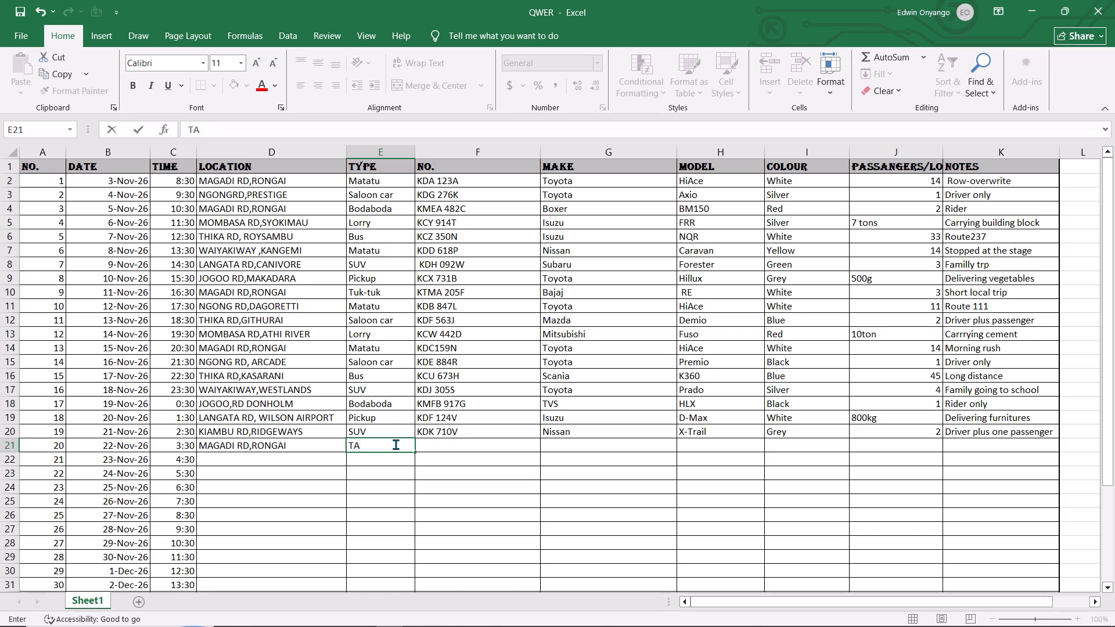
pyautogui.write('uktuk')
pyautogui.press('BackSpace')
pyautogui.press('BackSpace')
pyautogui.press('BackSpace')
pyautogui.press('BackSpace')
pyautogui.press('BackSpace')
pyautogui.press('BackSpace')
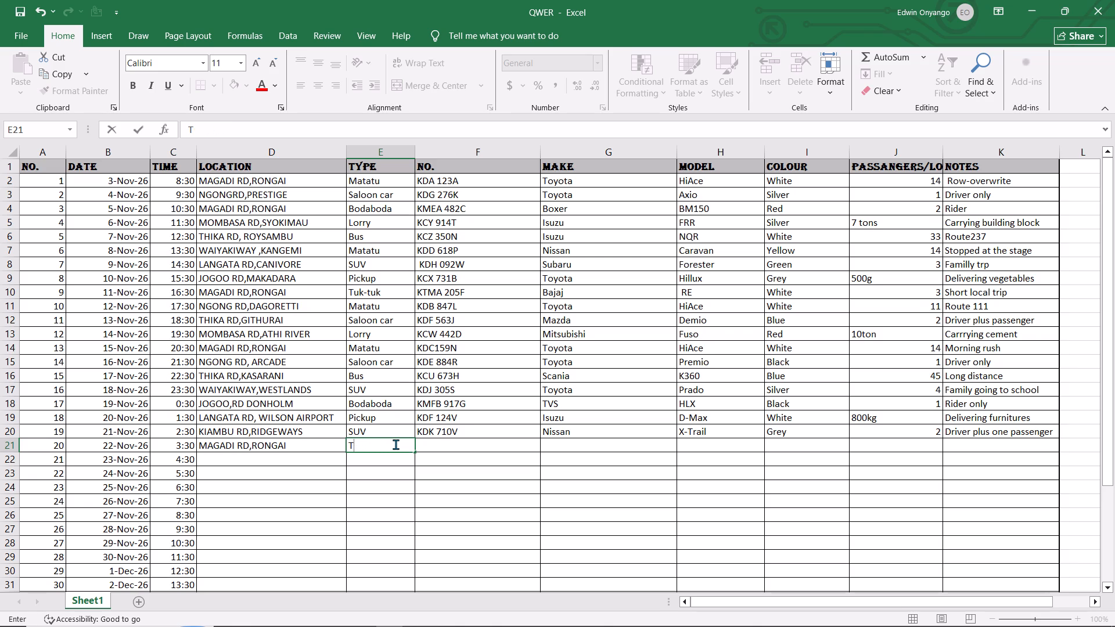
pyautogui.press('u')
pyautogui.press('k')
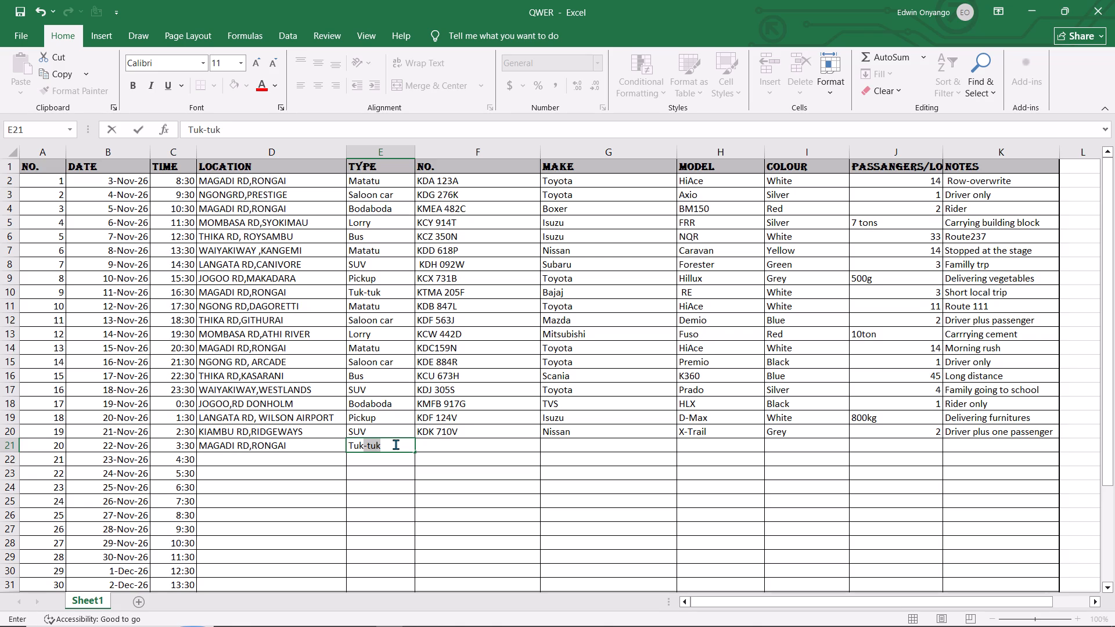
pyautogui.press('-')
pyautogui.write('tuk')
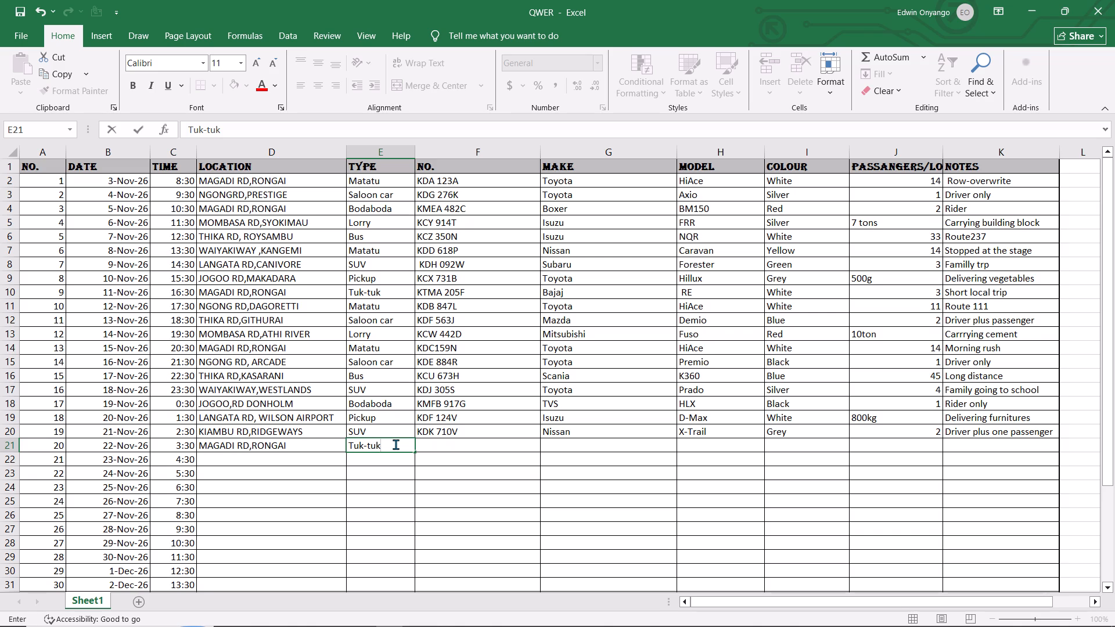
pyautogui.click(451, 444)
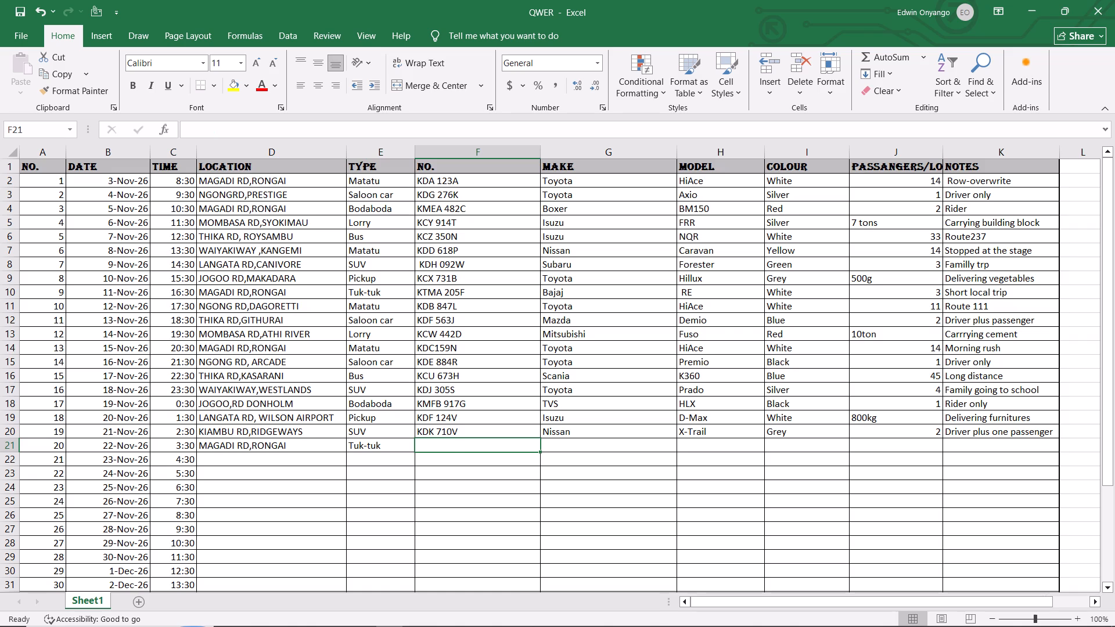
pyautogui.press('k')
pyautogui.press('BackSpace')
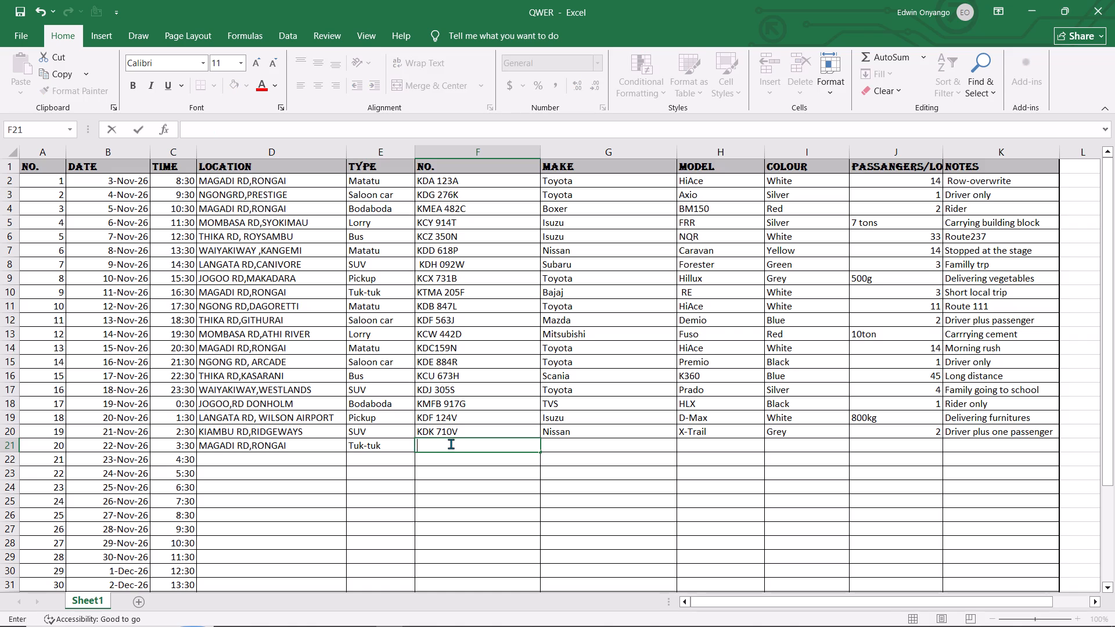
pyautogui.press('k')
pyautogui.press('t')
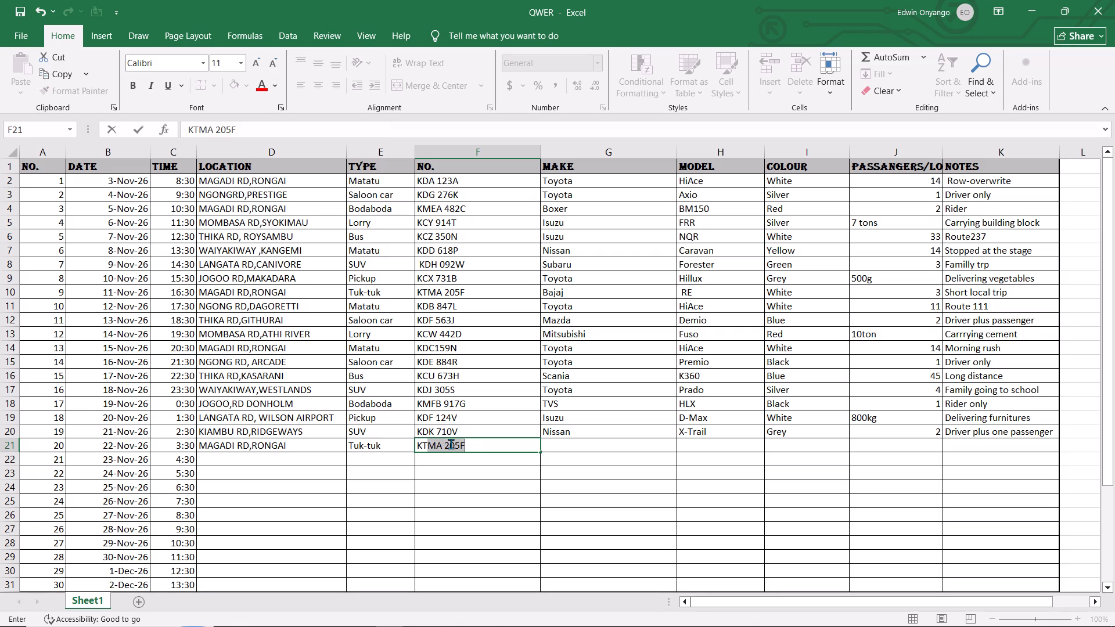
pyautogui.press('m')
pyautogui.press('space')
pyautogui.press('b')
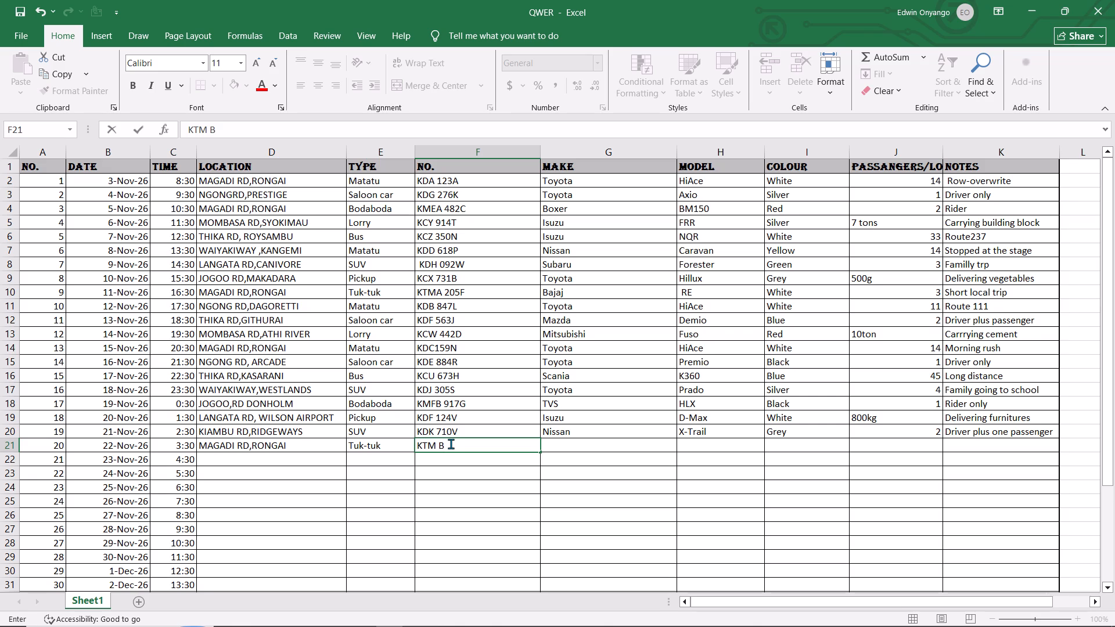
pyautogui.press('BackSpace')
pyautogui.press('BackSpace')
pyautogui.press('b')
pyautogui.press('1')
pyautogui.press('BackSpace')
pyautogui.press('space')
pyautogui.write('11')
pyautogui.press('8')
pyautogui.press('m')
# Enter "Bajaj" as the make for the 22-Nov-26 tuk-tuk record in row 21.
pyautogui.click(559, 441)
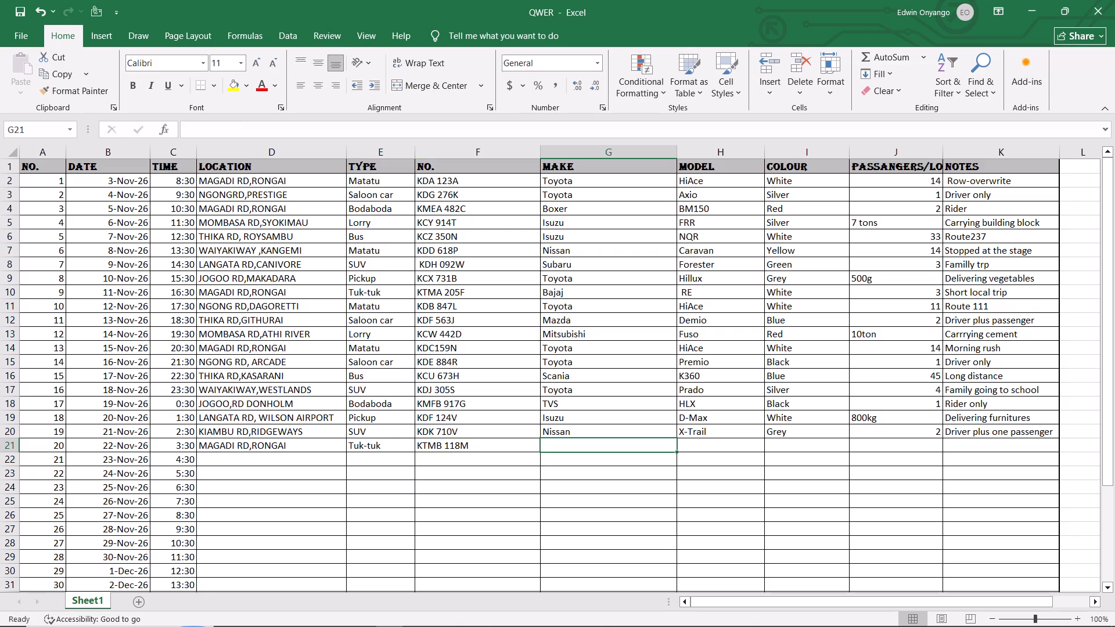
pyautogui.press('b')
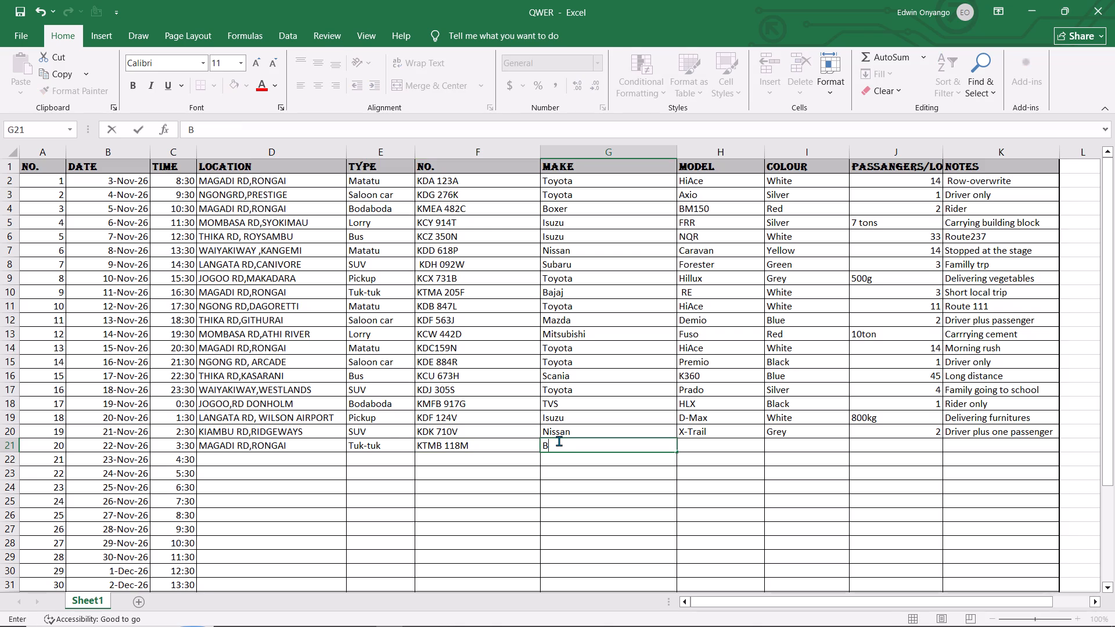
pyautogui.press('a')
pyautogui.click(717, 447)
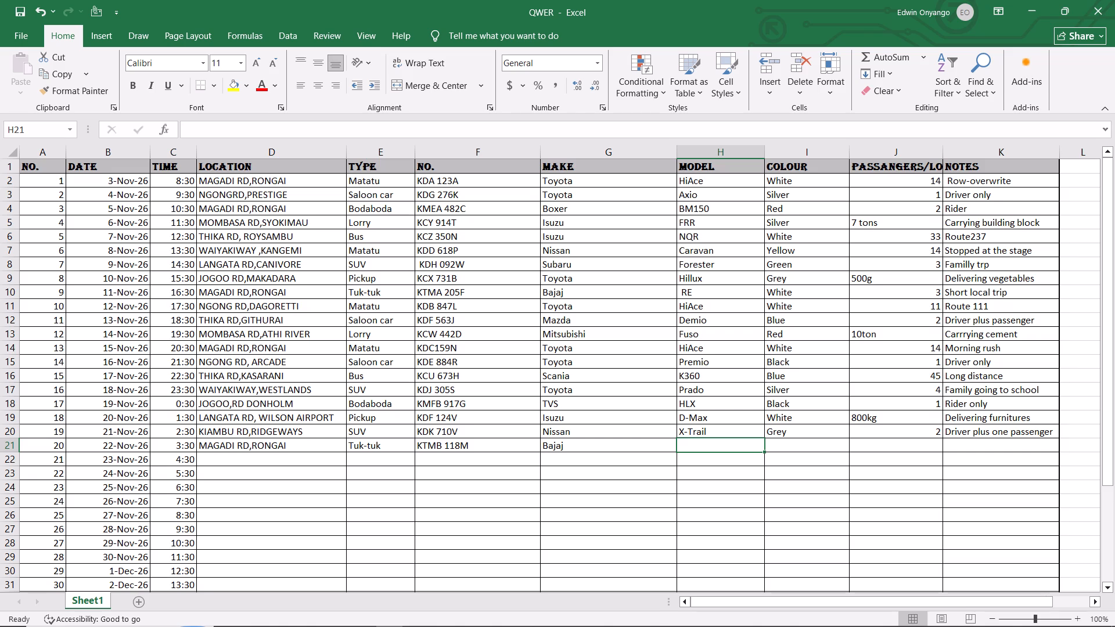